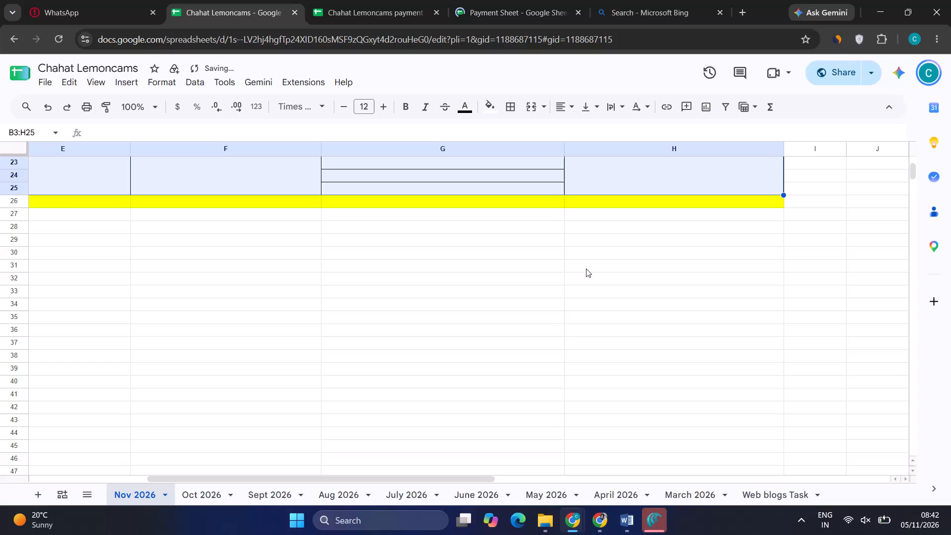
Close the extra Bing search window that covers the spreadsheet.
scroll(586, 268, up, 4)
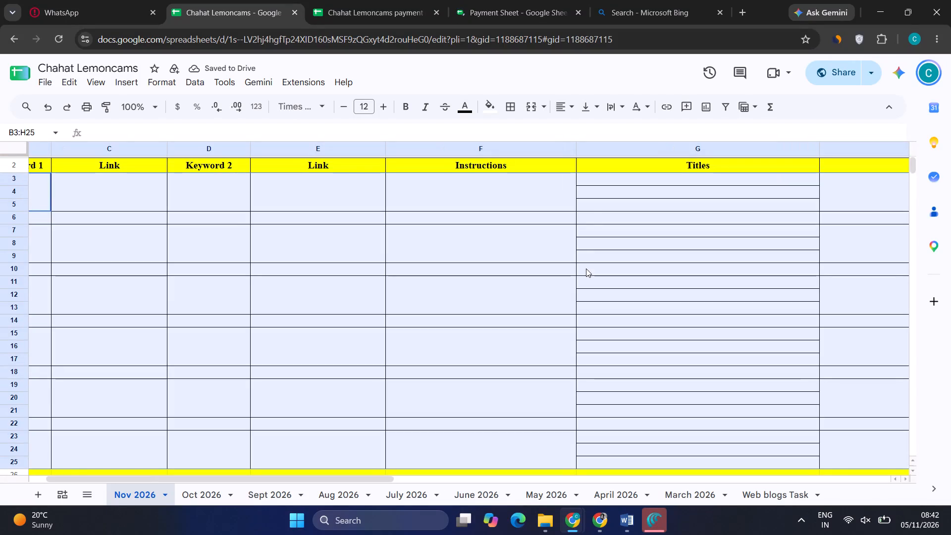
scroll(592, 209, right, 6)
scroll(283, 214, down, 1)
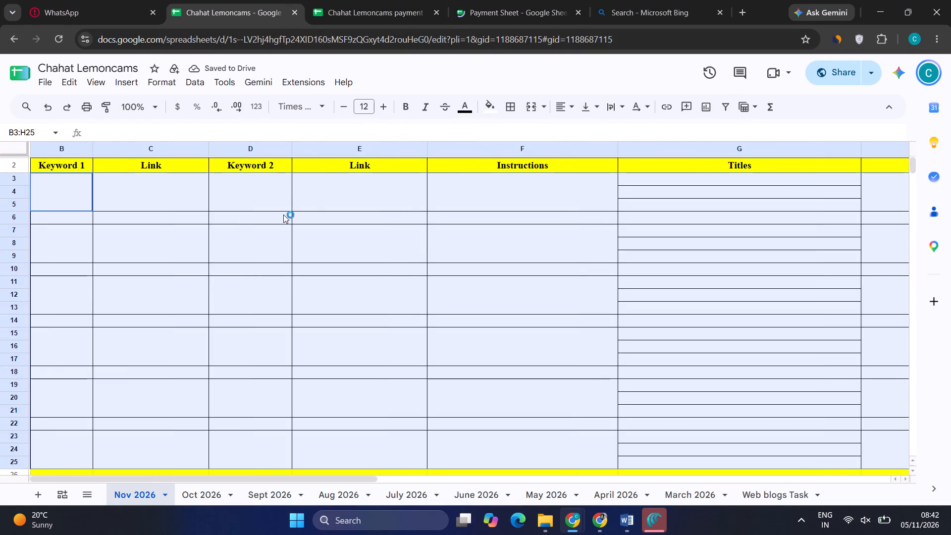
scroll(283, 214, down, 3)
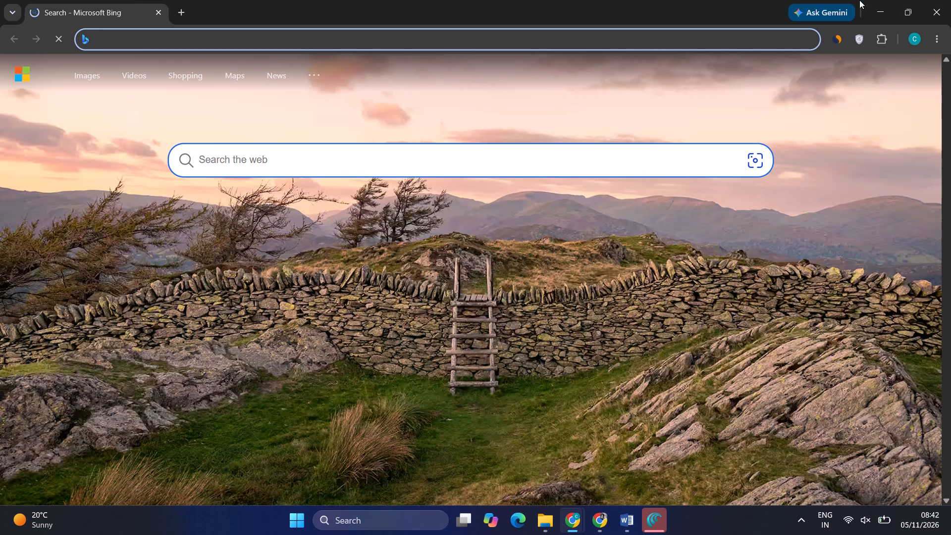
click(946, 0)
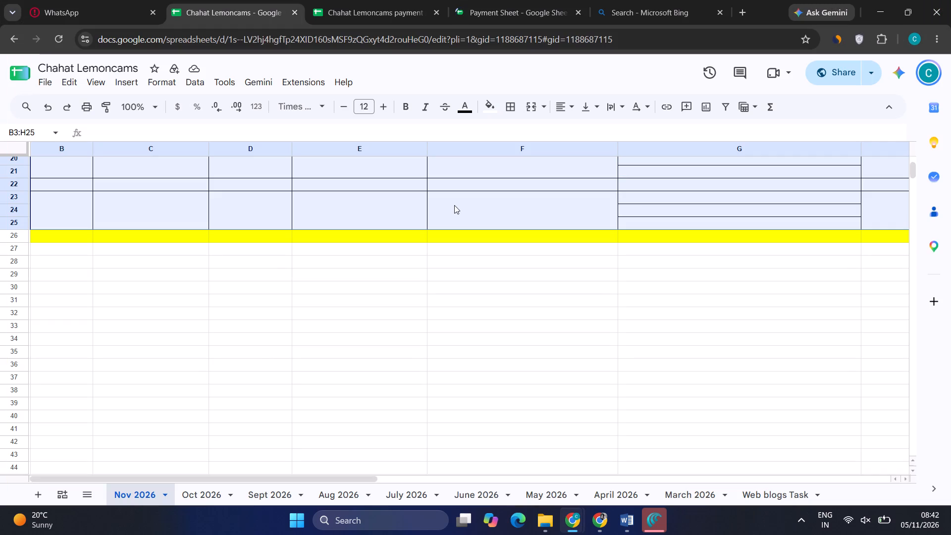
Delete the empty rows 31 to 49 between the blank bordered table and the keyword list below it.
click(15, 304)
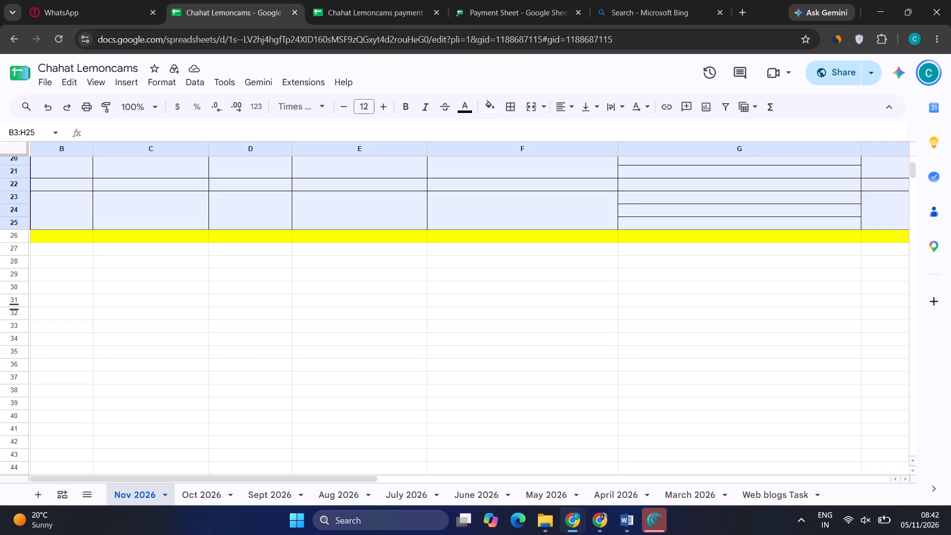
click(17, 300)
key(shift+Down)
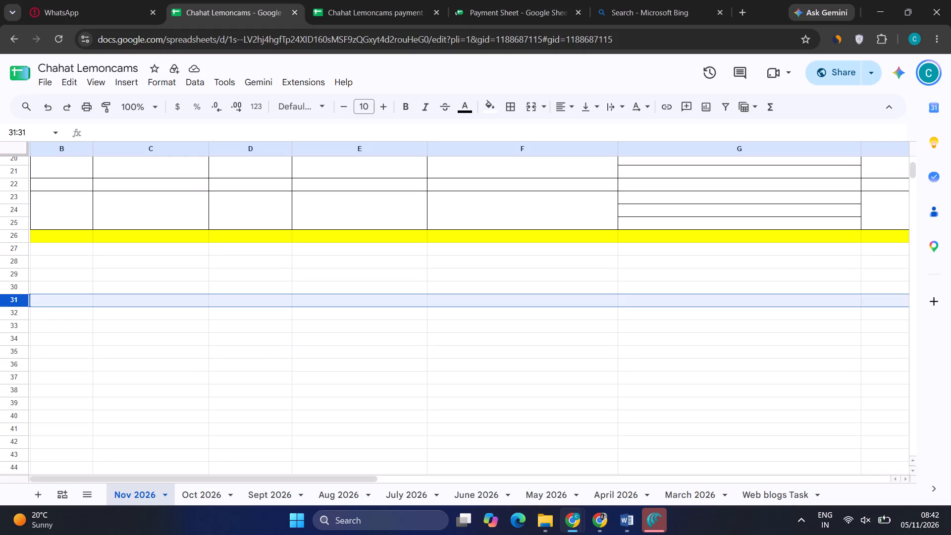
key(shift+Down)
key(shift+Down)
key(shift+Down)
key(shift+Down)
key(shift+Down)
key(shift+Down)
key(shift+Down)
key(shift+Down)
key(shift+Down)
key(shift+Down)
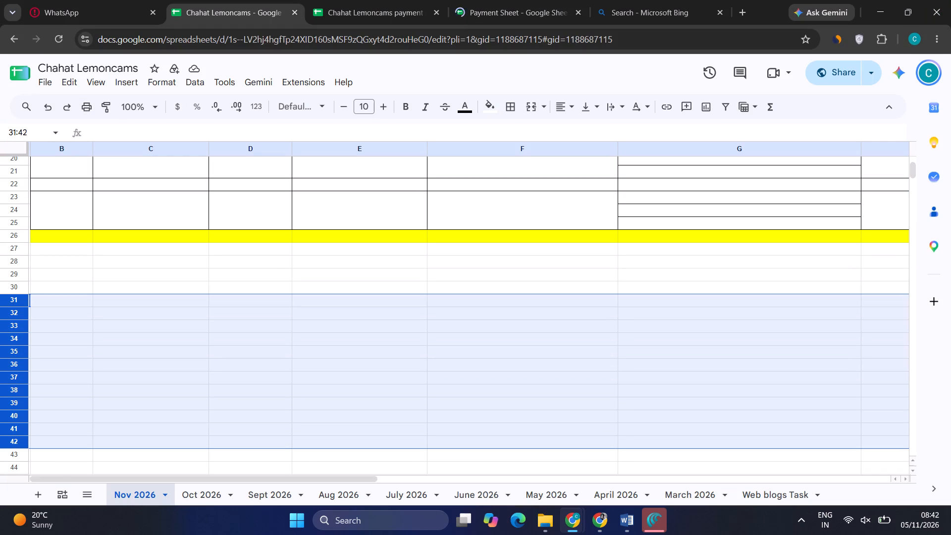
key(shift+Down)
key(shift+Down)
key(shift+Down)
key(shift+Down)
key(shift+Down)
key(shift+Down)
key(shift+Down)
key(shift+Down)
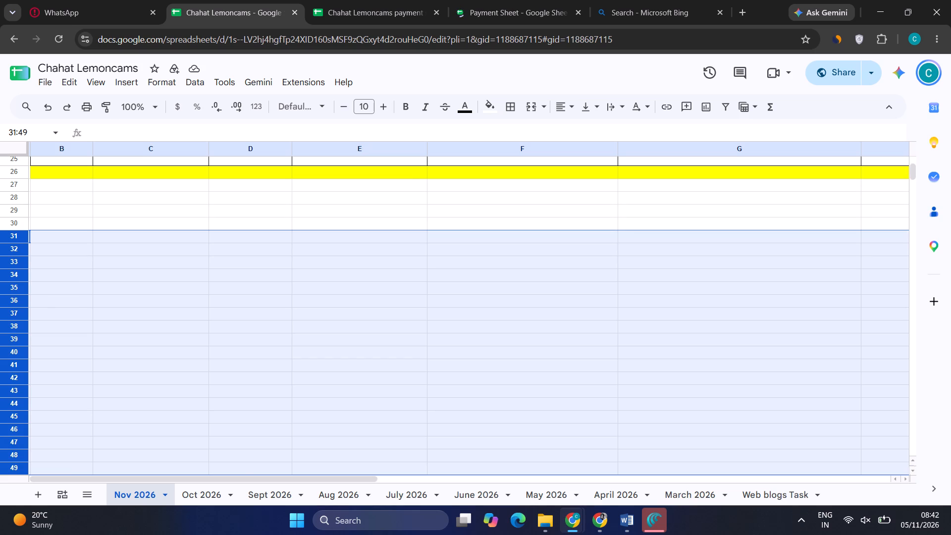
key(shift+Down)
key(shift+Down)
key(shift+Up)
key(shift+Up)
key(shift+Up)
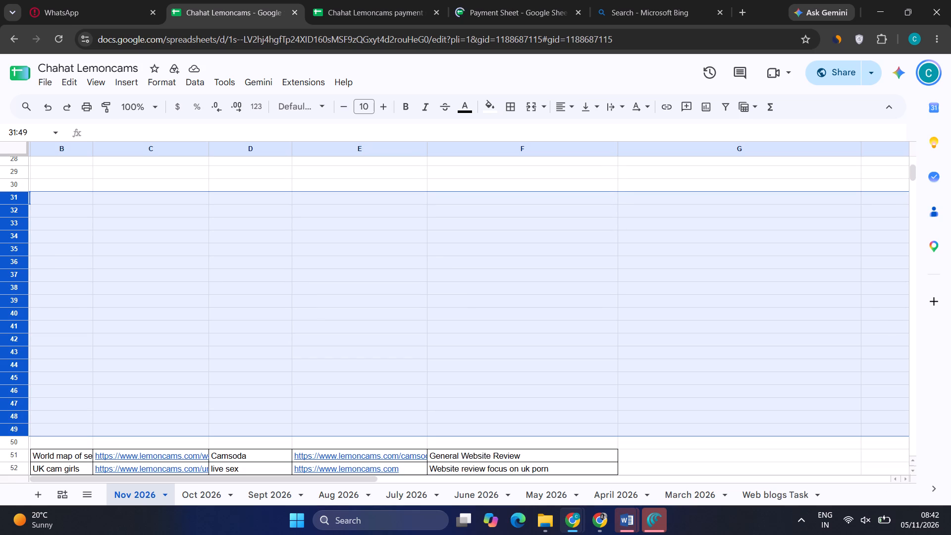
drag(17, 300, 20, 275)
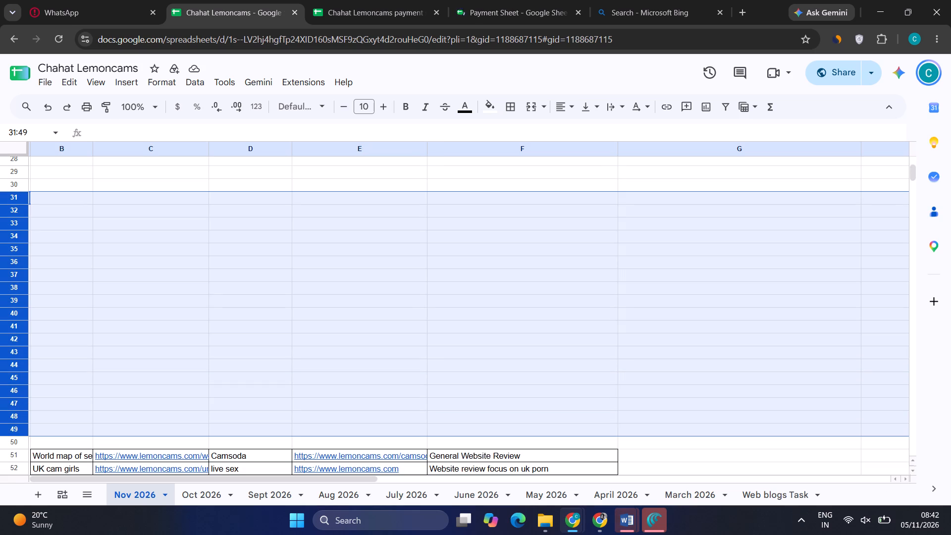
right_click(20, 275)
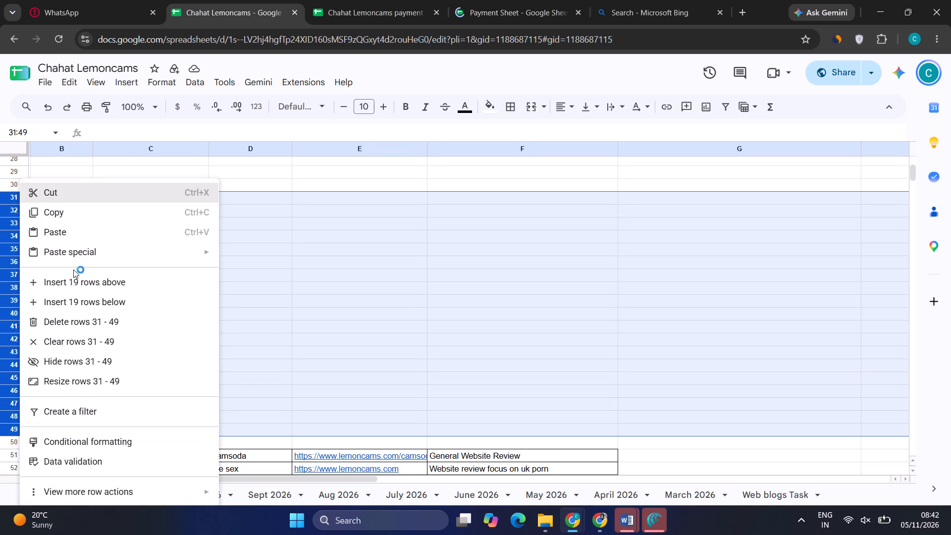
click(86, 316)
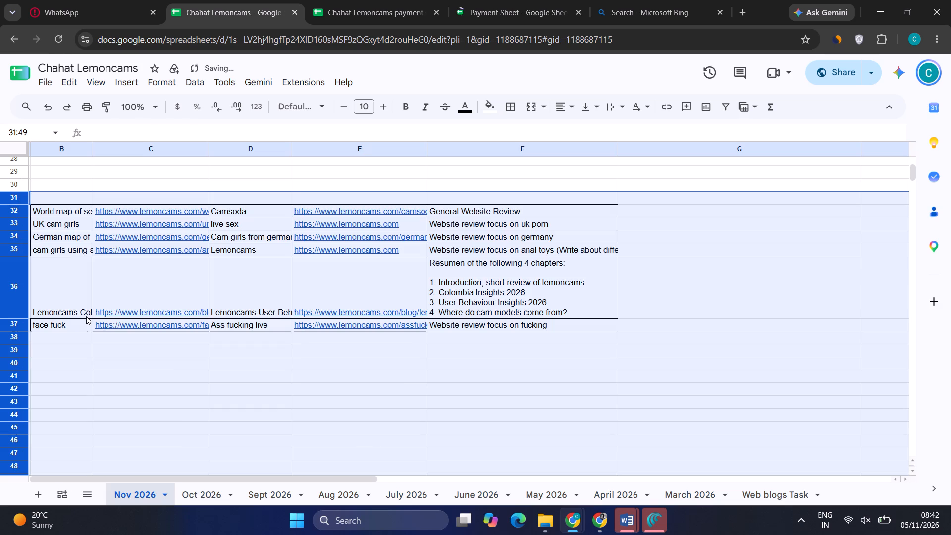
Move the text "World map of sex cams" from cell B32 into the first Keyword 1 cell, B3.
scroll(137, 218, up, 2)
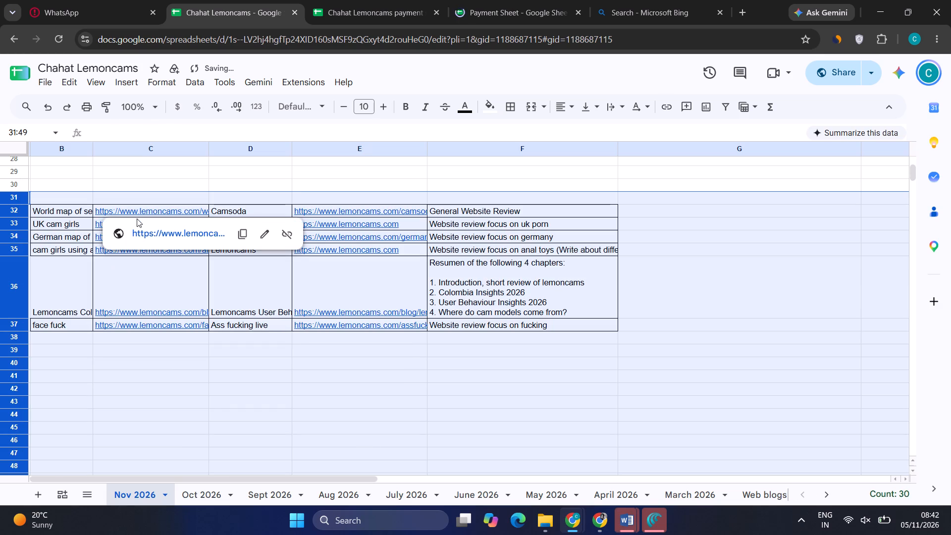
scroll(137, 218, up, 1)
click(181, 176)
scroll(181, 176, up, 2)
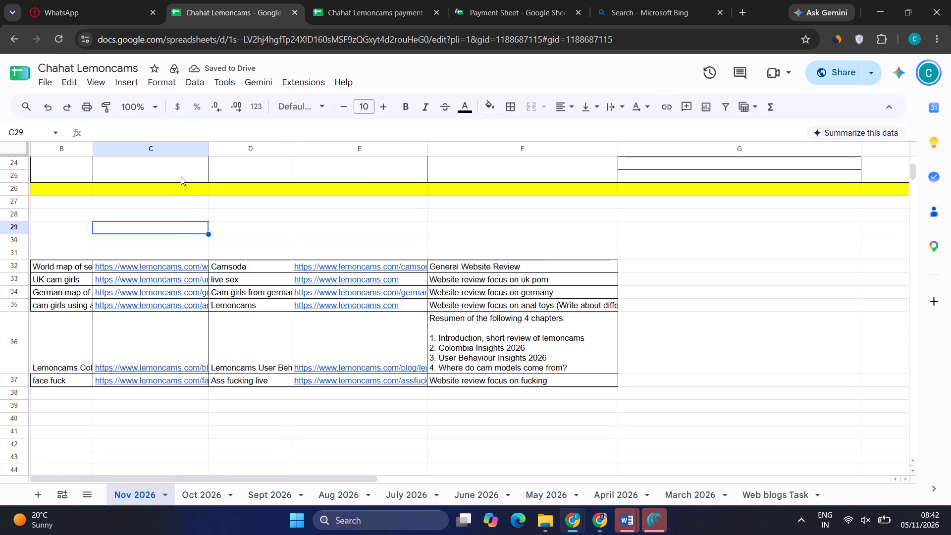
click(87, 340)
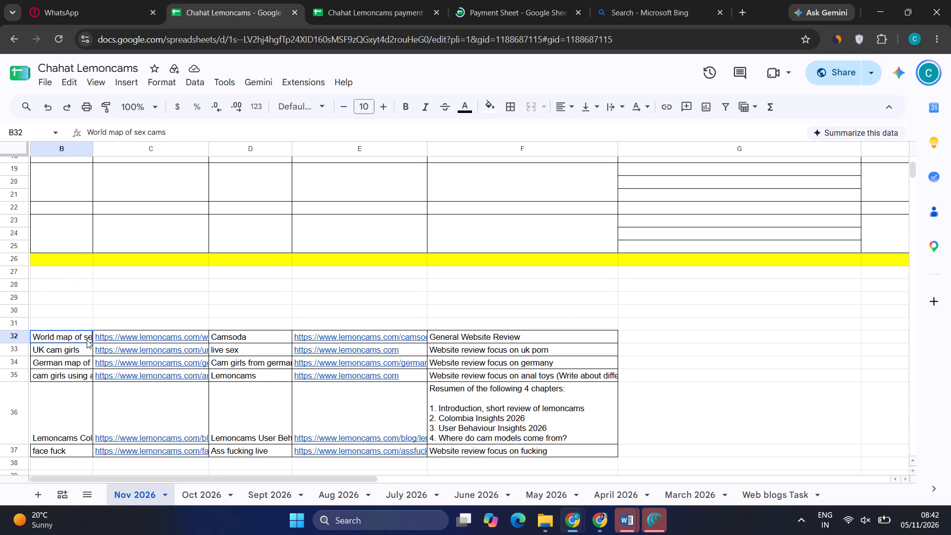
key(Return)
key(ctrl+a)
key(ctrl+x)
key(Return)
key(Up)
key(Up)
key(Up)
key(Up)
key(Up)
key(Up)
key(Up)
key(Up)
key(Up)
key(Up)
key(Up)
key(Up)
key(Up)
key(Up)
key(Up)
key(Up)
key(Up)
key(Up)
key(Up)
key(Up)
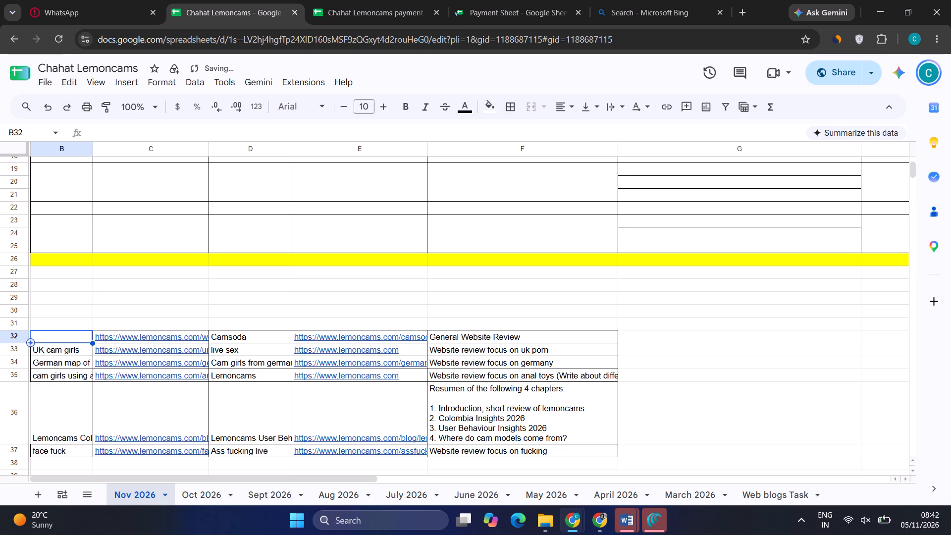
key(Down)
key(Down)
key(Return)
key(ctrl+v)
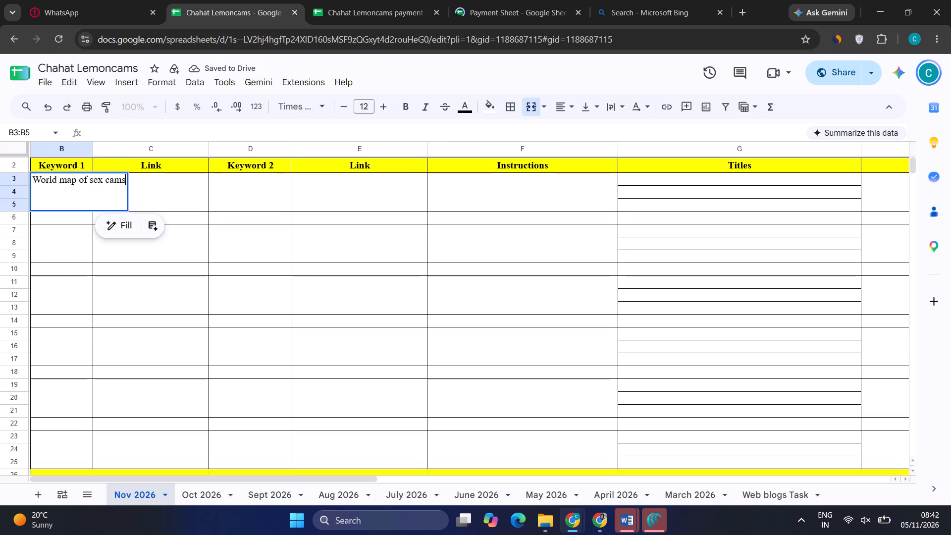
key(Return)
Enter "Camsoda" in the first Keyword 2 cell, D3.
key(Right)
key(Right)
key(shift+c)
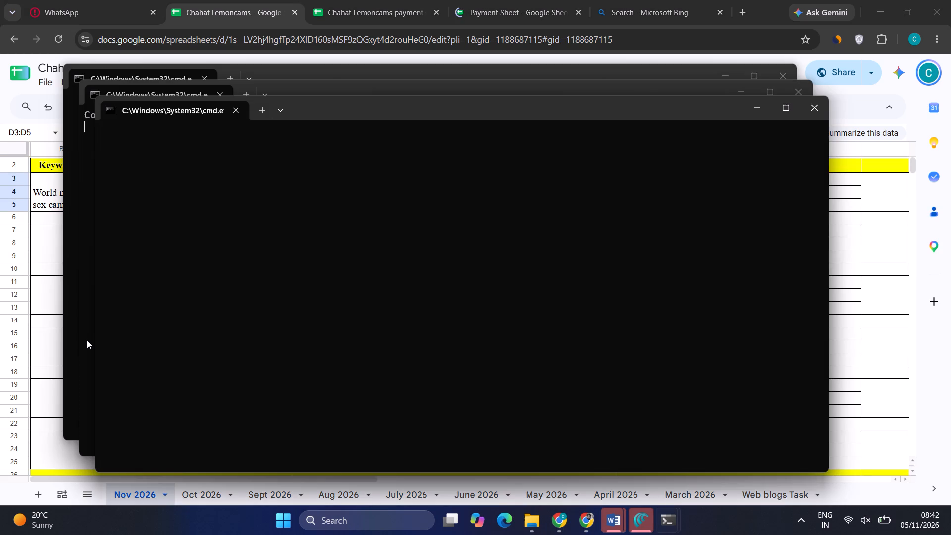
key(Return)
text(Ca)
text(msoda)
key(Return)
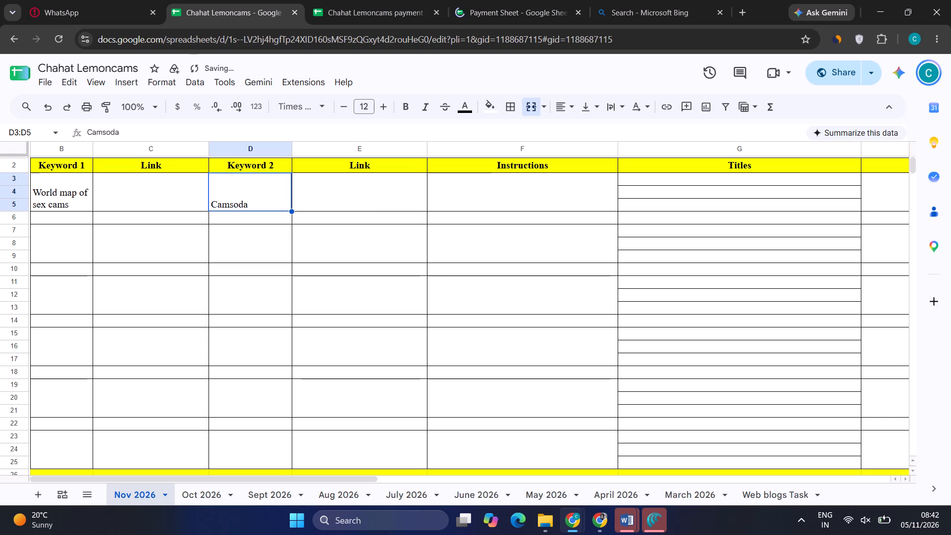
scroll(87, 340, down, 3)
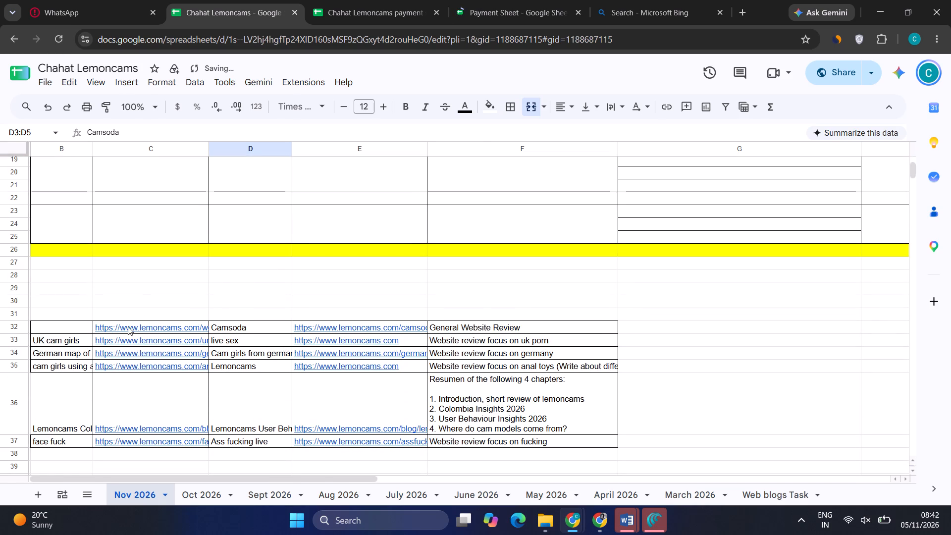
click(128, 330)
key(Return)
key(ctrl+a)
key(ctrl+x)
key(Return)
scroll(128, 330, up, 4)
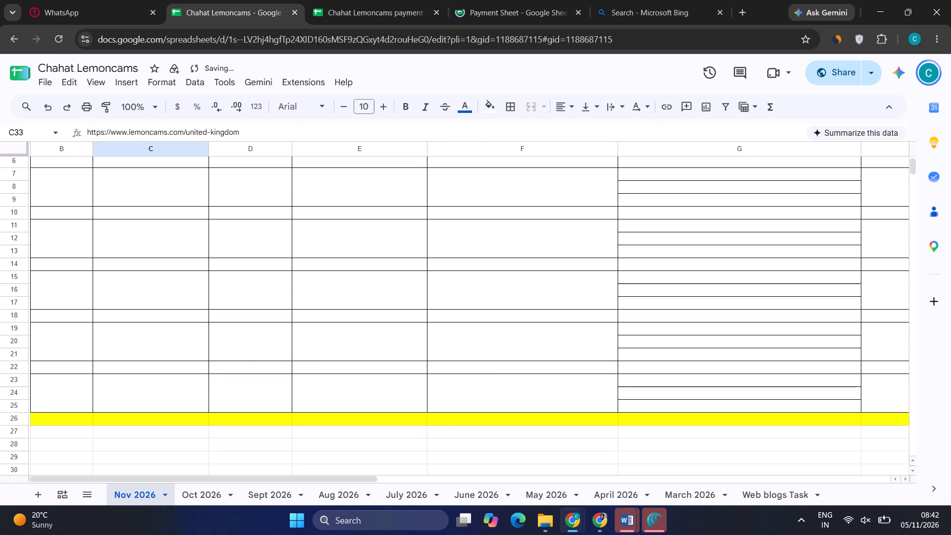
click(183, 203)
key(Return)
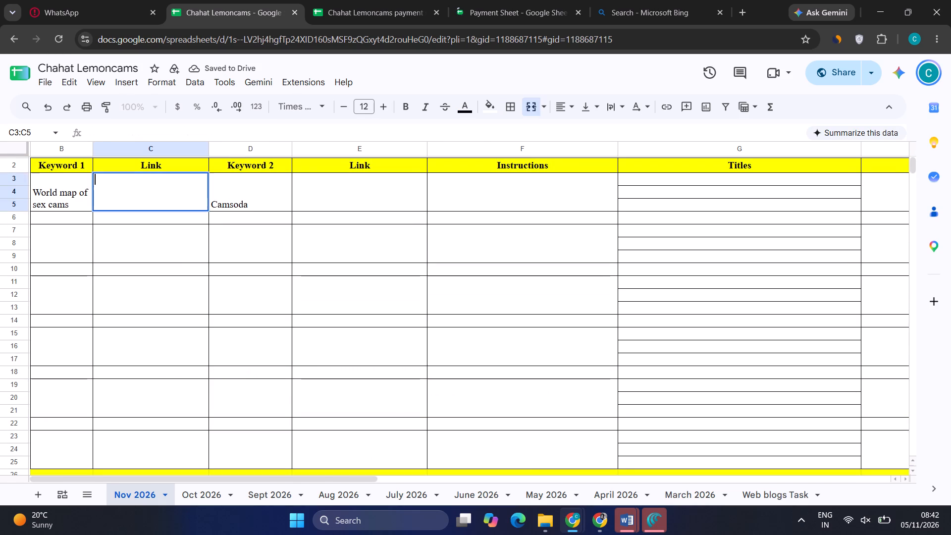
key(ctrl+v)
key(Return)
scroll(183, 203, down, 3)
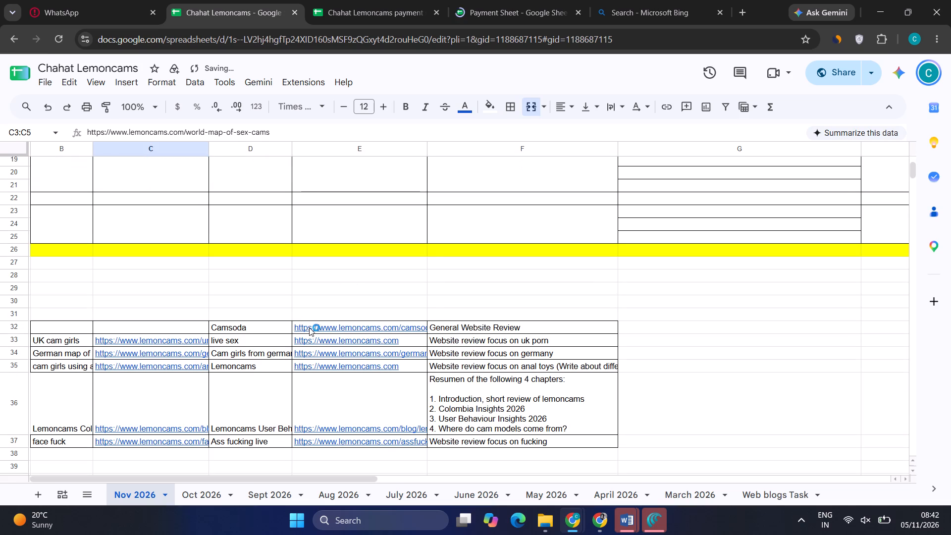
click(309, 327)
key(Return)
key(ctrl+a)
key(ctrl+x)
key(Return)
scroll(309, 327, up, 5)
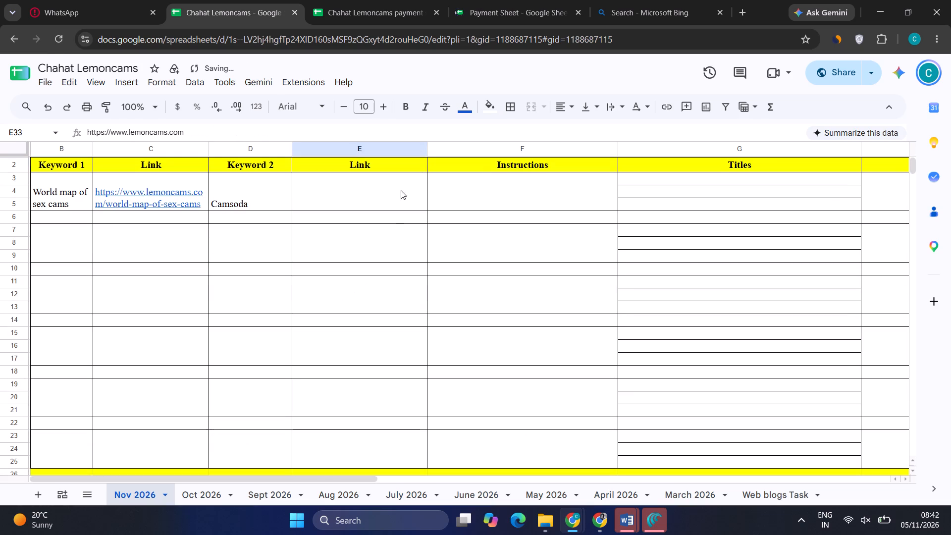
click(393, 189)
key(Return)
key(ctrl+v)
key(Return)
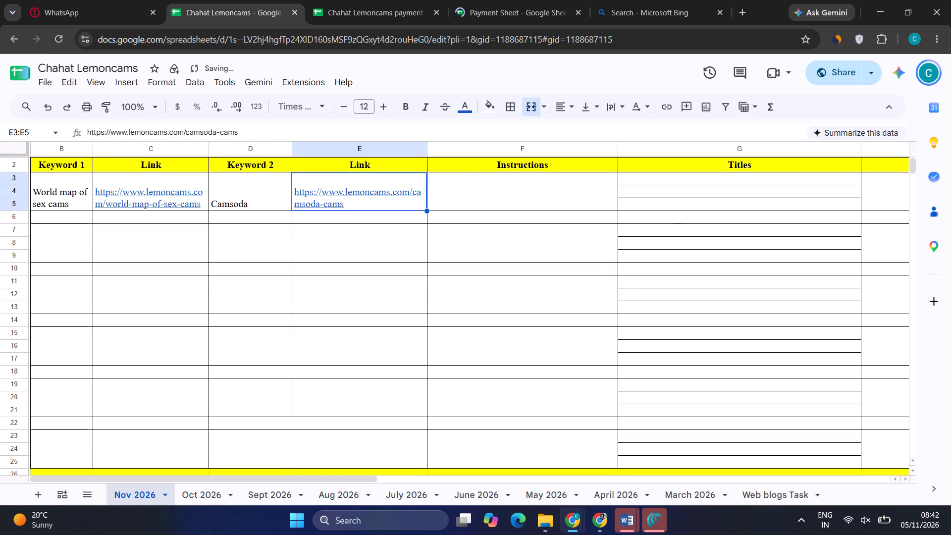
Enter "General website review" in the first Instructions cell, F3.
key(Right)
text(Generl we)
key(BackSpace)
key(BackSpace)
key(BackSpace)
key(BackSpace)
text(al website review)
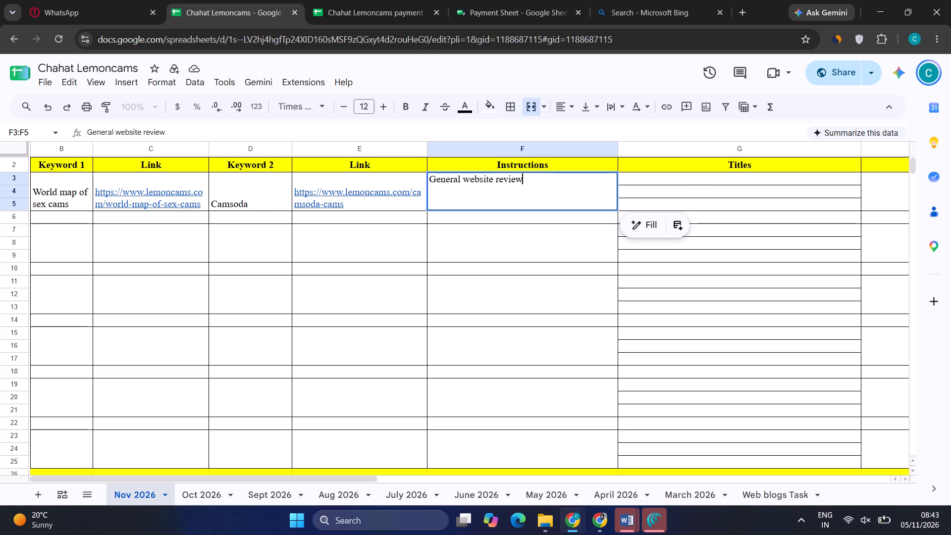
key(Return)
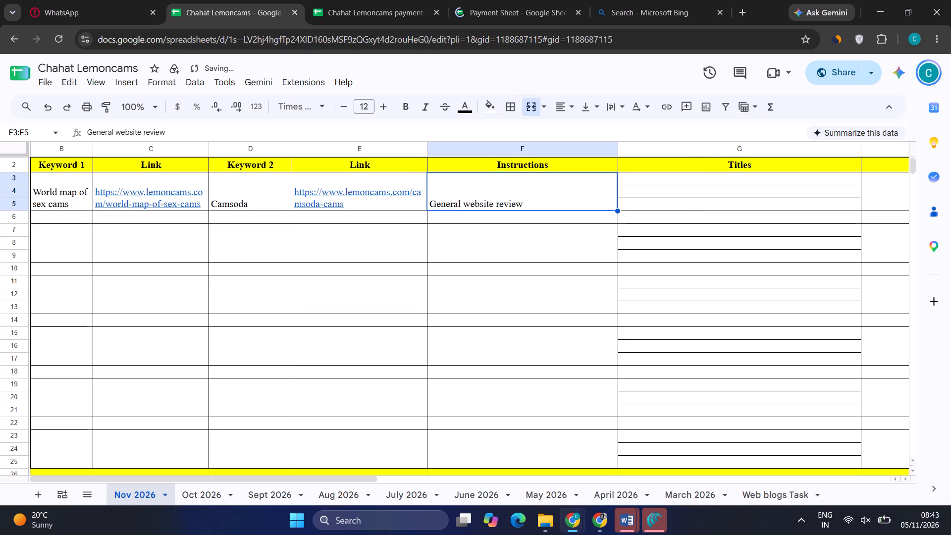
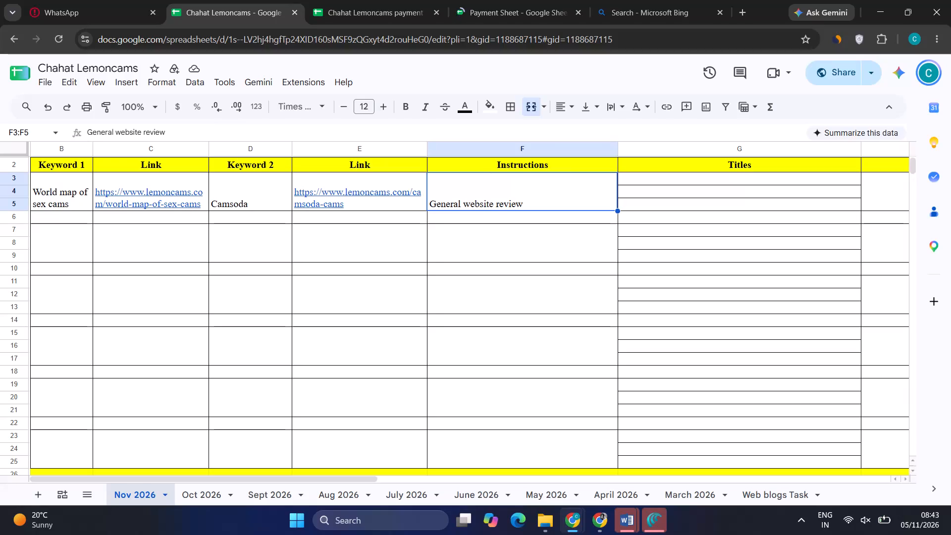
Delete rows 27 to 32, covering the blank rows and the already processed first row of the raw list.
key(Down)
key(Down)
key(Down)
key(Down)
key(Down)
key(Down)
key(Down)
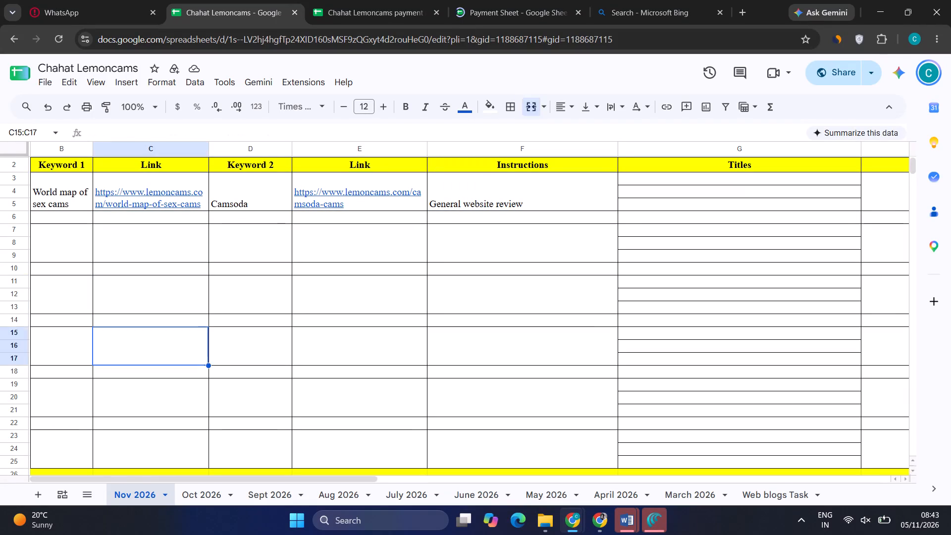
key(Down)
key(Down)
key(Down)
key(Down)
key(Down)
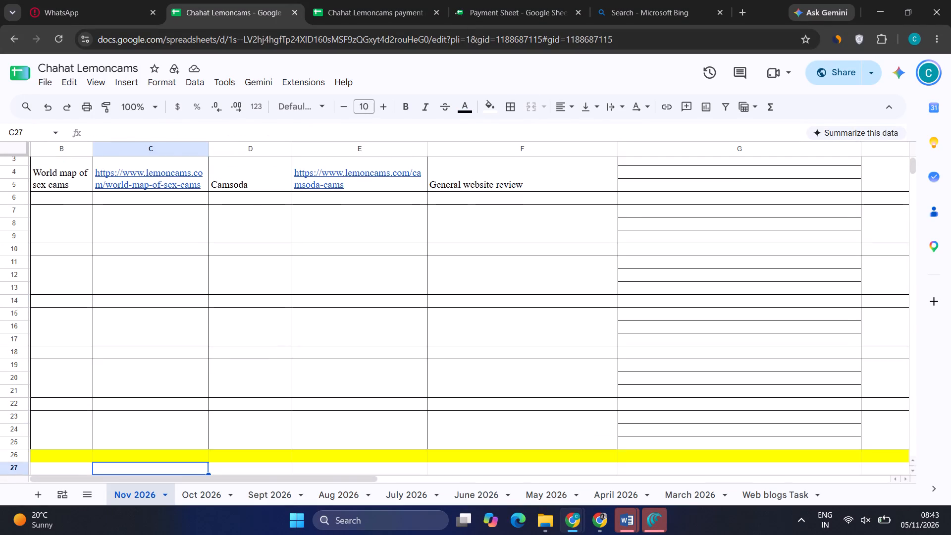
key(Down)
key(Down)
key(Down)
key(Down)
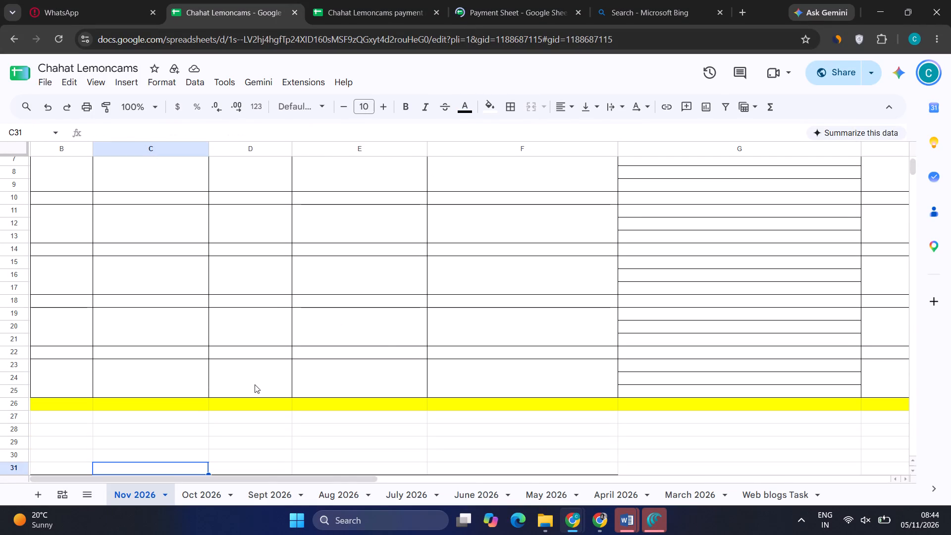
scroll(255, 384, down, 1)
click(25, 346)
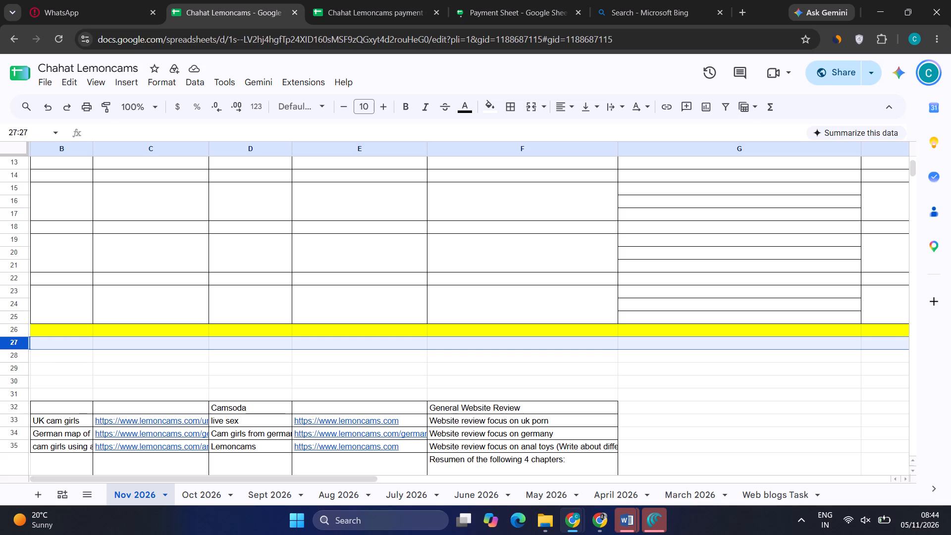
key(shift+Down)
key(shift+Down)
key(shift+Down)
key(shift+Down)
key(shift+Down)
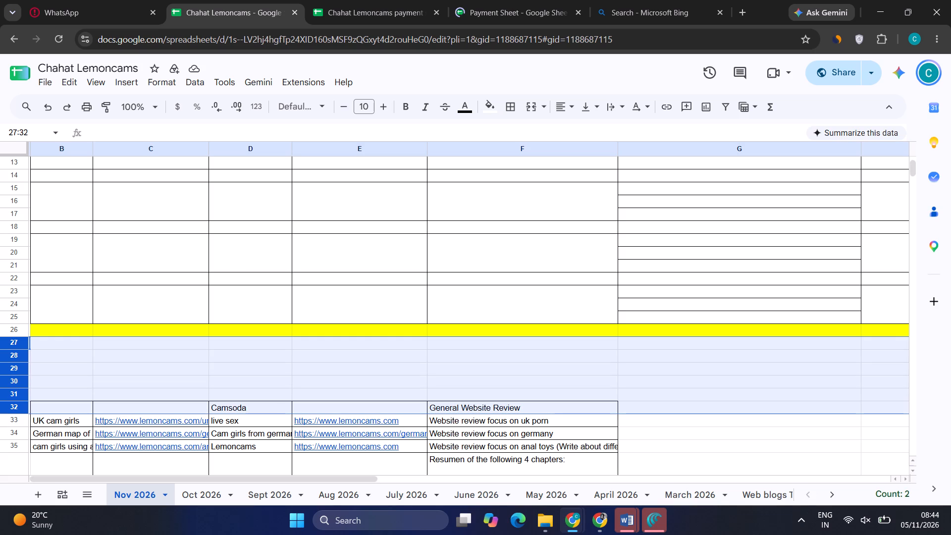
right_click(25, 346)
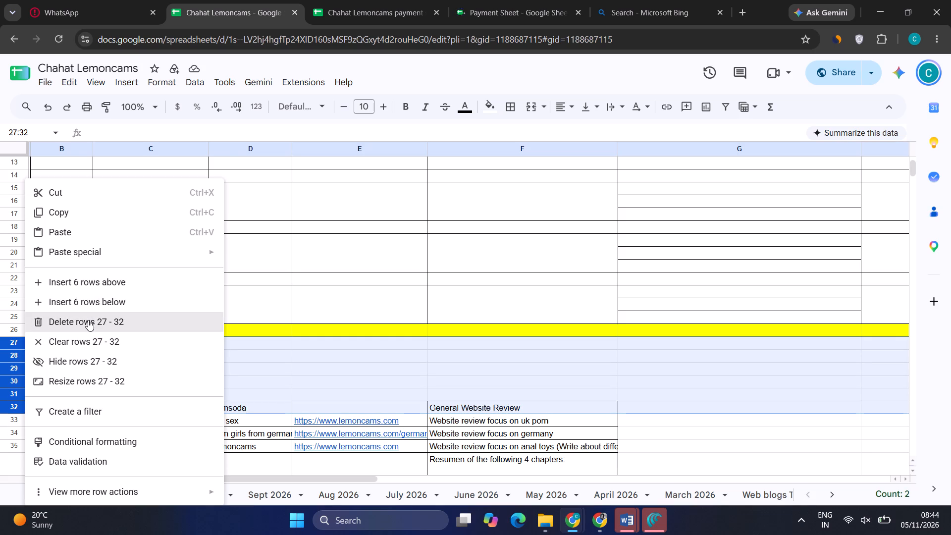
click(88, 320)
Move the keyword "face fuck" from cell B31 into the last Keyword 1 cell of the table, B23.
key(Left)
key(Right)
key(Right)
key(Down)
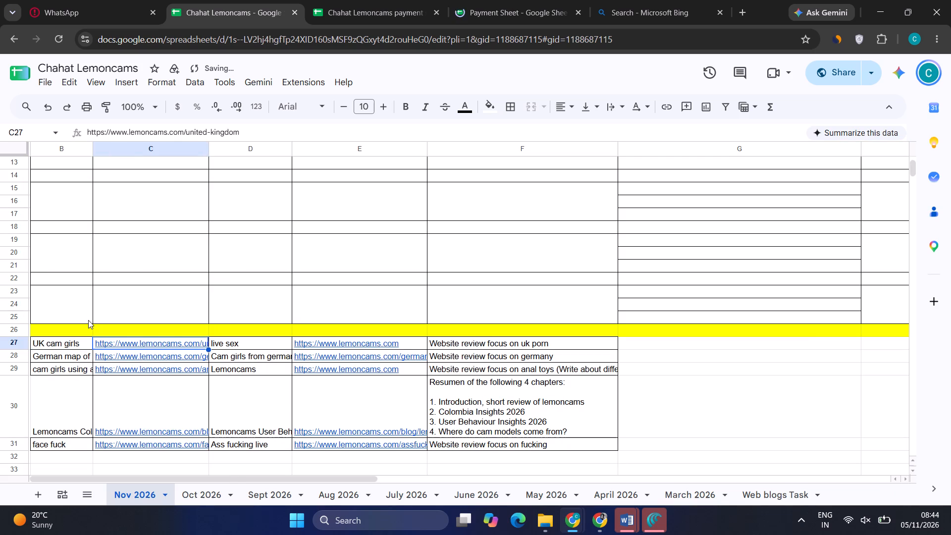
key(Down)
key(Down)
key(Down)
key(Left)
key(Return)
key(ctrl+a)
key(ctrl+x)
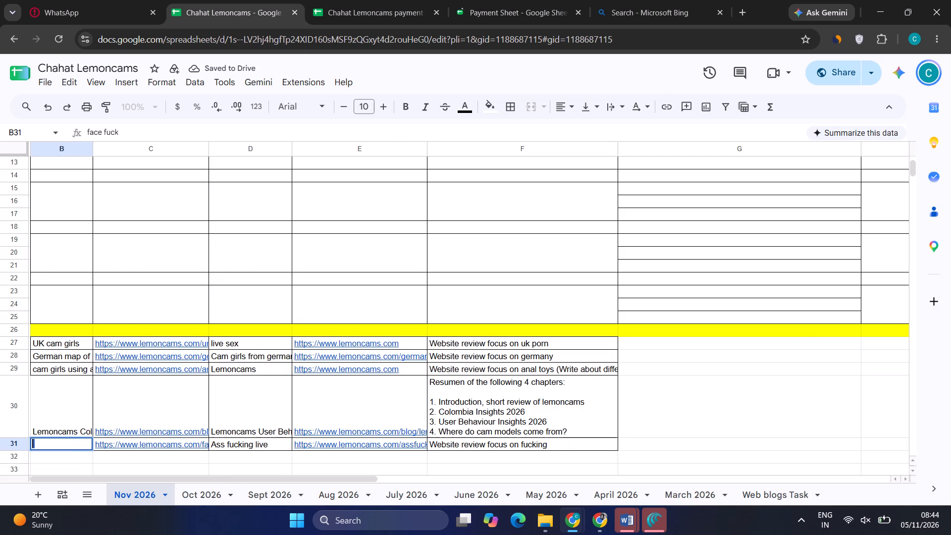
key(Return)
key(Up)
key(Up)
key(Up)
key(Up)
key(Up)
key(Up)
key(Up)
key(Up)
key(Down)
key(Return)
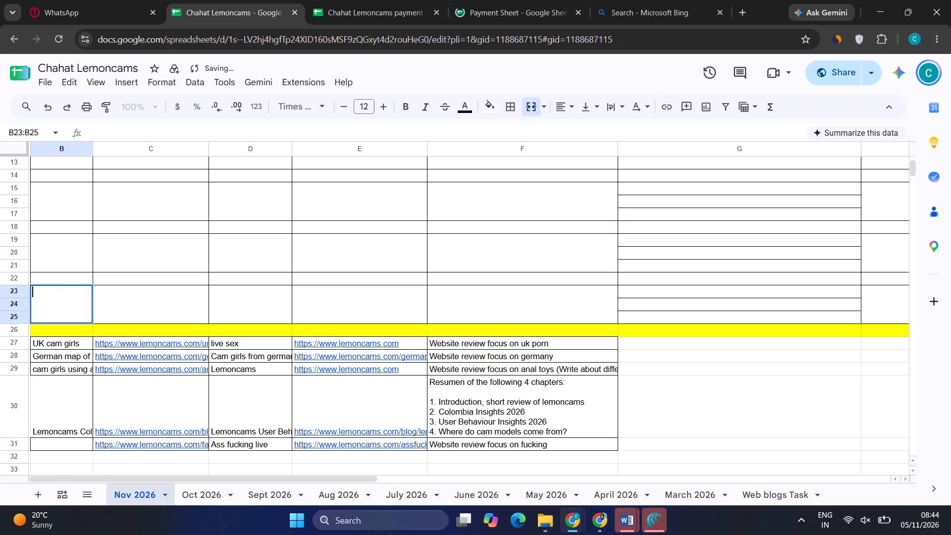
key(ctrl+v)
key(ctrl+Return)
key(Down)
key(Return)
key(Down)
key(Down)
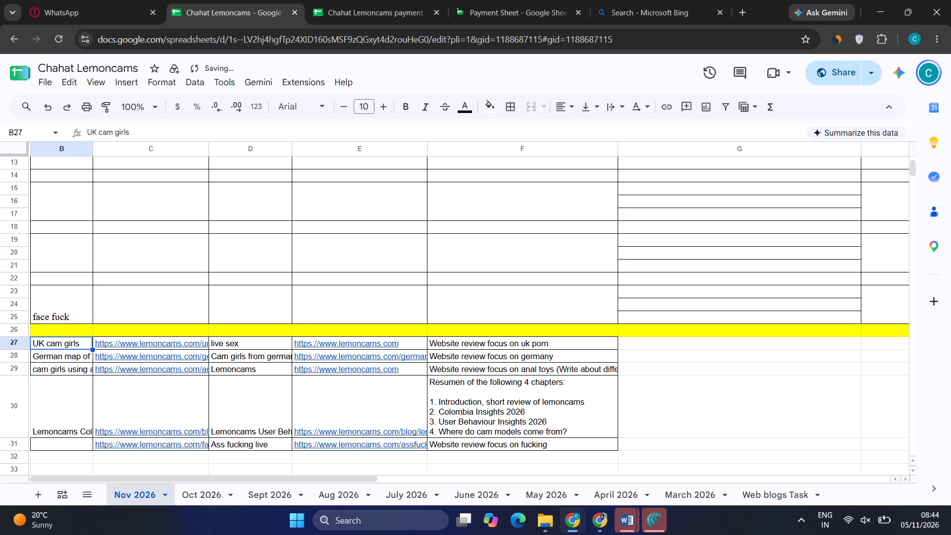
key(Down)
key(Down)
key(Down)
key(Down)
key(Right)
key(Return)
key(ctrl+a)
key(ctrl+x)
key(Return)
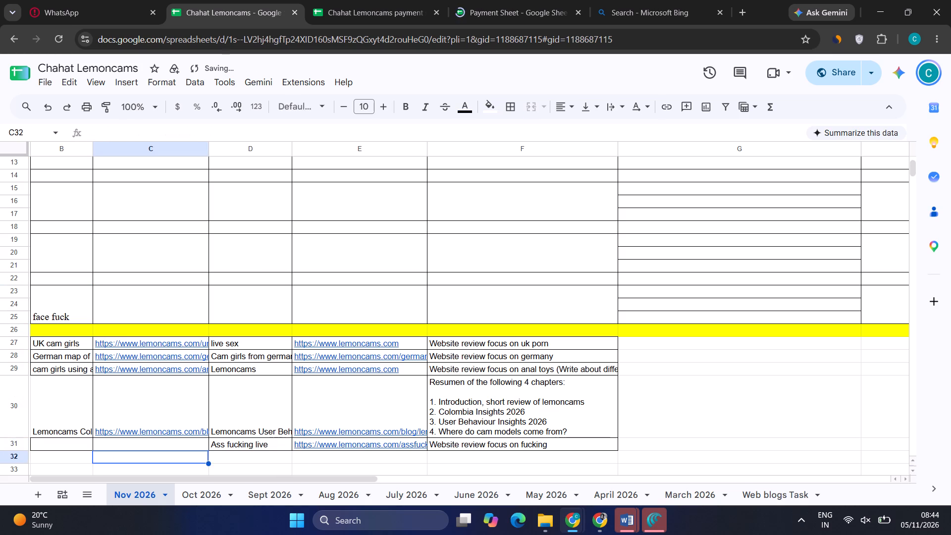
key(Up)
key(Up)
key(Up)
key(Up)
key(Up)
key(Up)
key(Up)
key(Up)
key(Return)
key(Return)
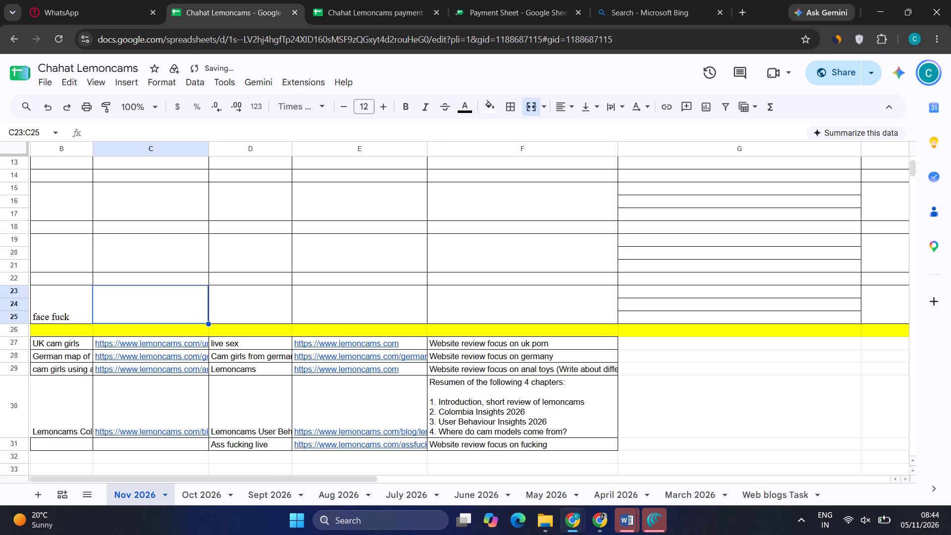
key(Return)
key(ctrl+v)
key(Return)
Move the keyword "Ass fucking live" from cell D31 into the last Keyword 2 cell, D23.
key(Down)
key(Down)
key(Down)
key(Down)
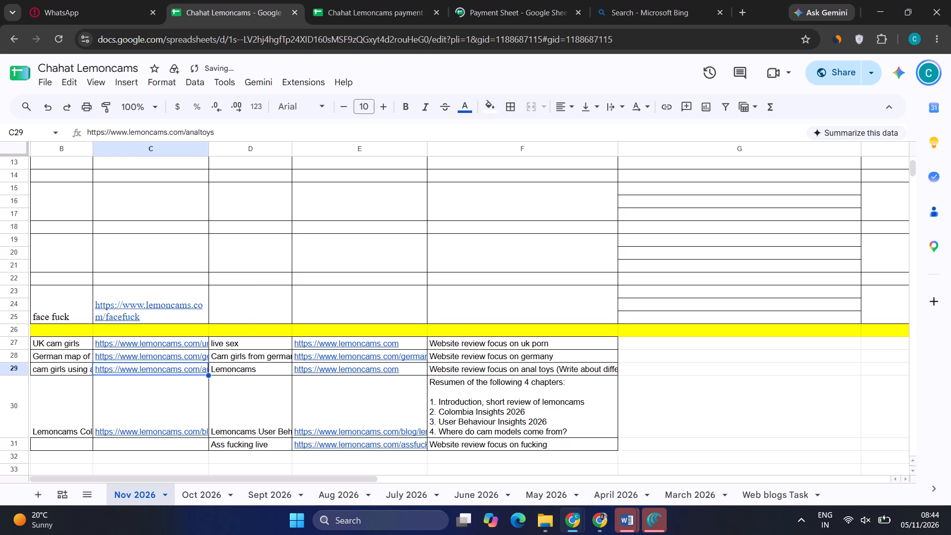
key(Down)
key(Down)
key(Right)
key(Return)
key(ctrl+a)
key(ctrl+x)
key(Return)
key(Up)
key(Up)
key(Up)
key(Up)
key(Up)
key(Up)
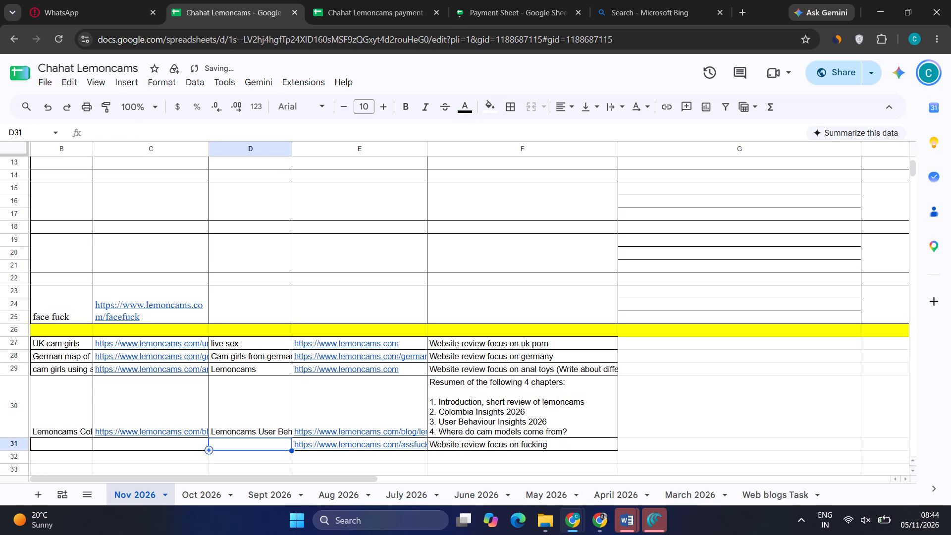
key(Up)
key(Return)
key(ctrl+v)
key(Return)
key(Down)
key(Down)
key(Down)
key(Down)
key(Down)
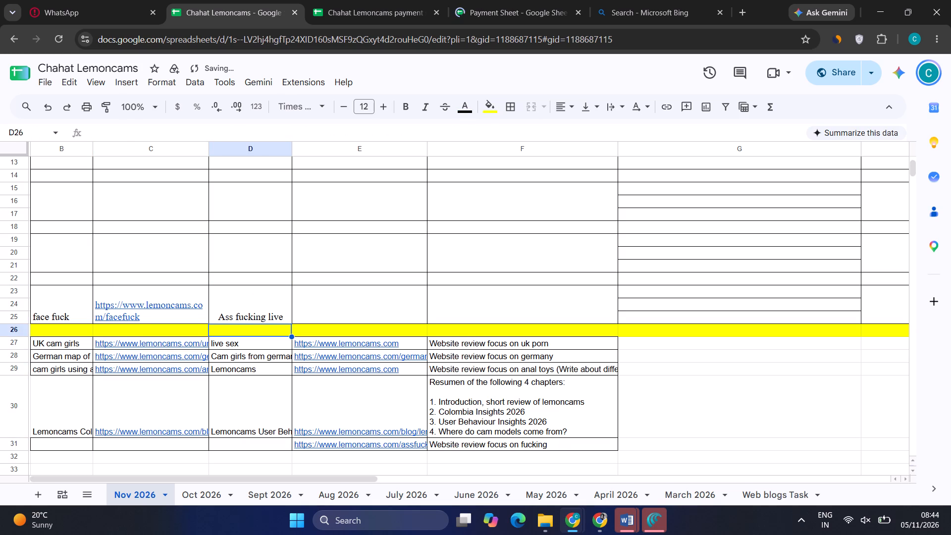
key(Down)
key(Right)
key(Return)
key(ctrl+a)
key(ctrl+x)
key(Return)
key(Up)
key(Up)
key(Up)
key(Up)
key(Up)
key(Up)
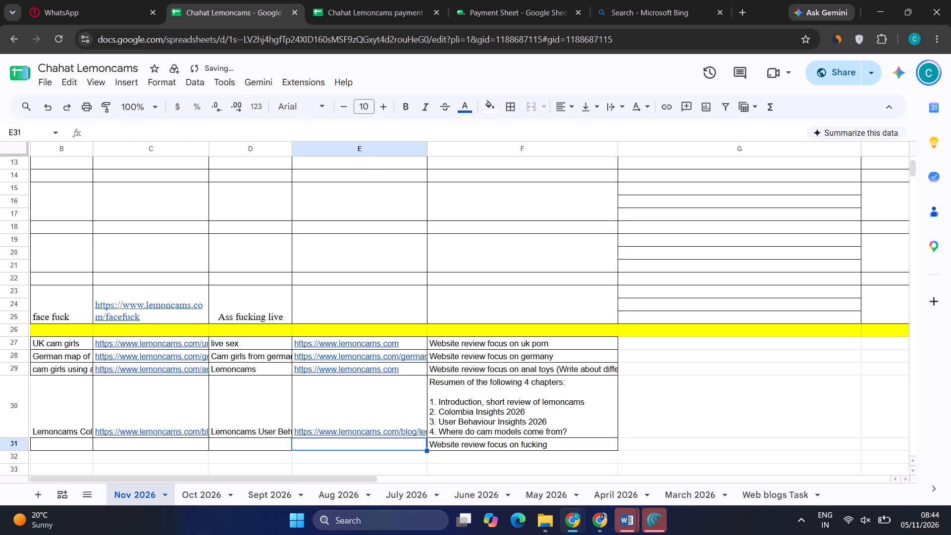
key(Up)
key(Return)
key(ctrl+v)
key(Return)
Move the text "Website review focus on fucking" from cell F31 into the last Instructions cell, F23.
key(Down)
key(Down)
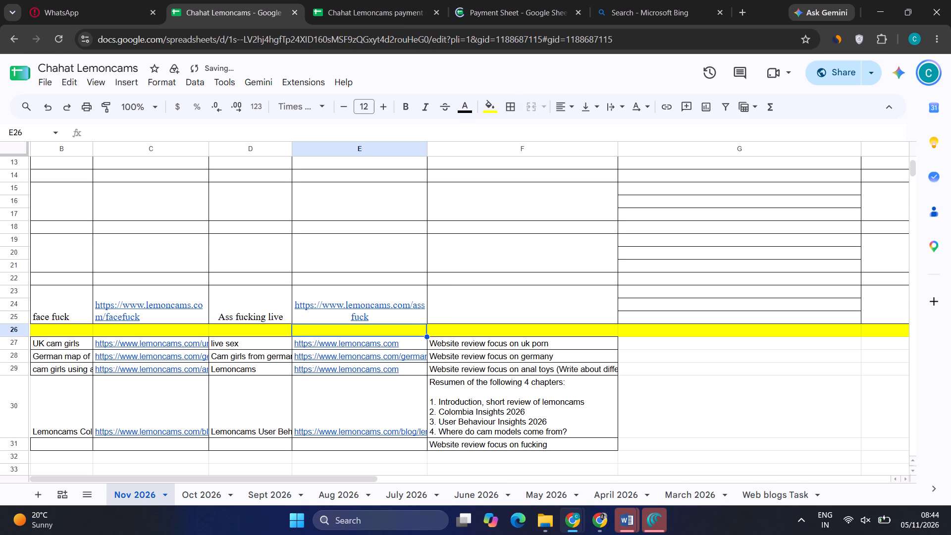
key(Down)
key(Down)
key(Down)
key(Down)
key(Right)
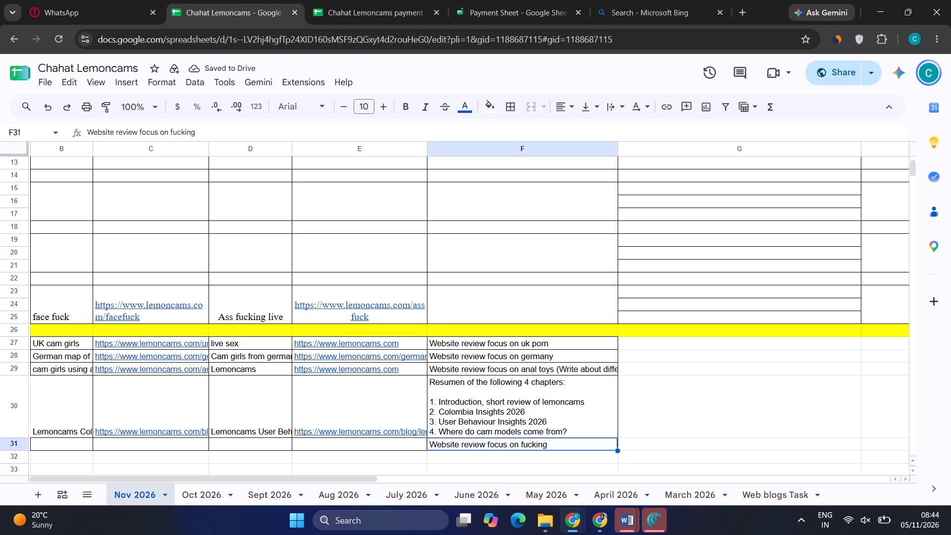
key(Return)
key(ctrl+a)
key(ctrl+x)
key(Return)
key(Up)
key(Up)
key(Up)
key(Up)
key(Up)
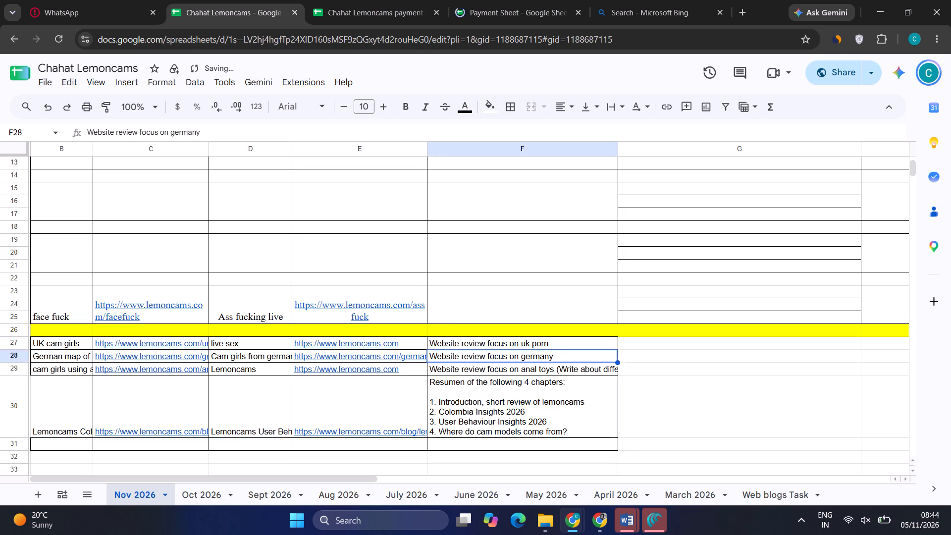
key(Up)
key(Up)
key(Return)
key(ctrl+v)
key(Return)
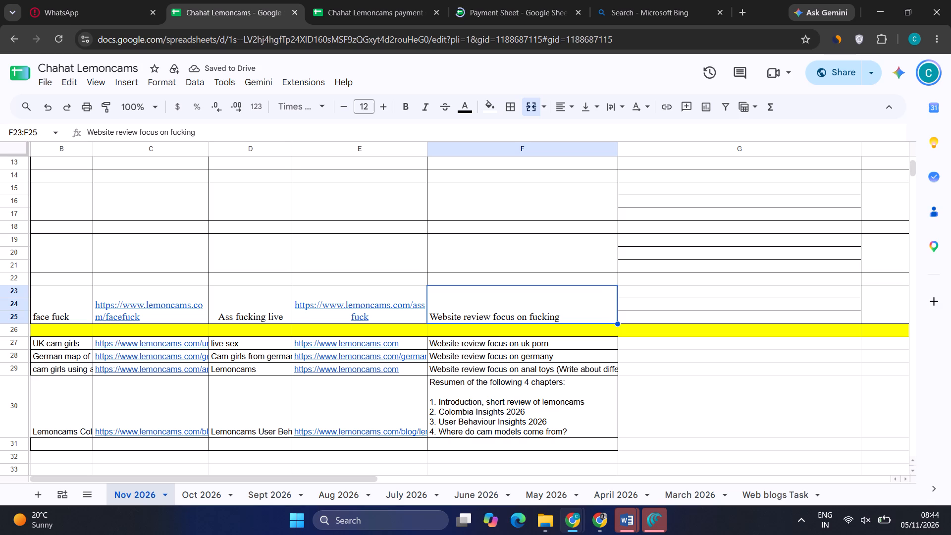
Move the four-chapter "Resumen of the following 4 chapters" text from cell F30 into the Instructions cell F19.
key(Down)
key(Down)
key(Up)
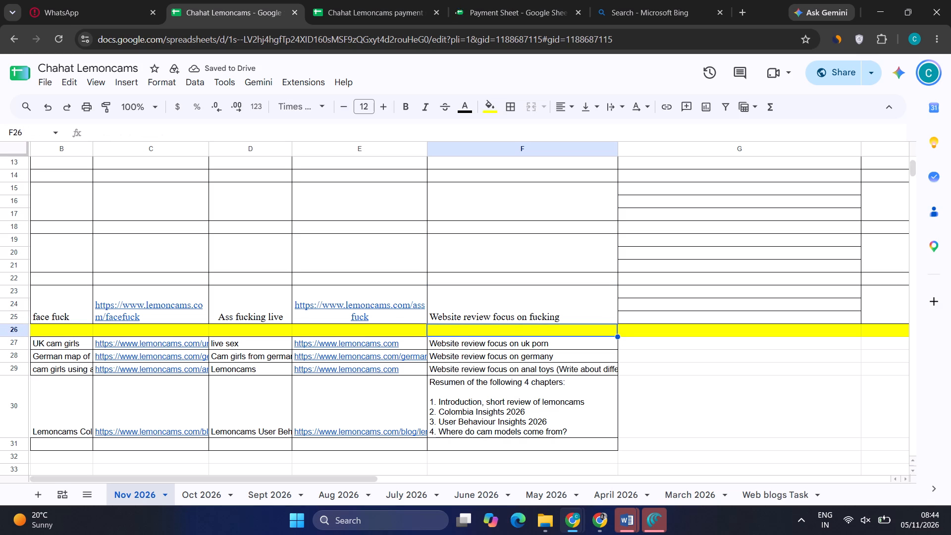
key(Down)
key(Down)
key(Down)
key(Down)
key(Return)
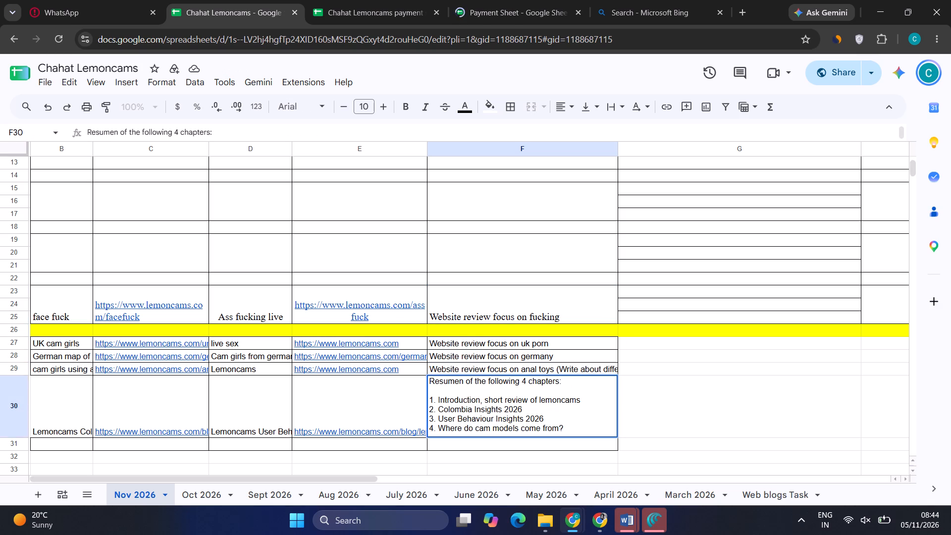
key(ctrl+a)
key(ctrl+x)
key(Return)
key(Up)
key(Up)
key(Up)
key(Up)
key(Up)
key(Up)
key(Up)
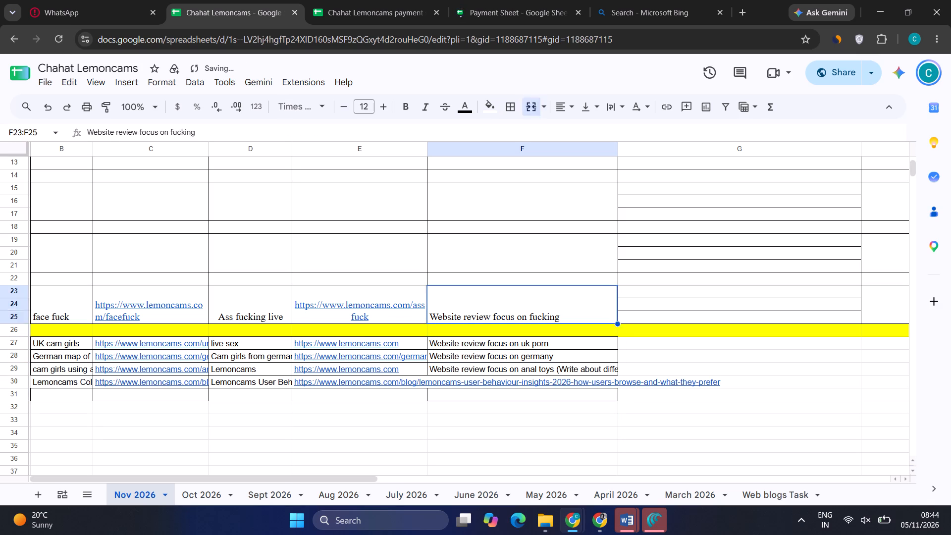
key(Up)
key(Return)
key(ctrl+v)
key(Return)
key(Down)
key(Down)
key(Down)
key(Down)
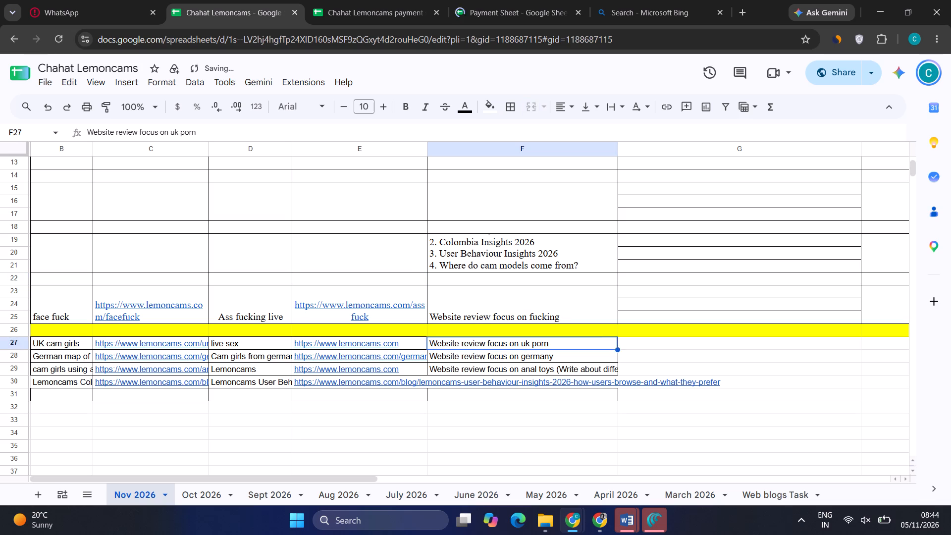
key(Down)
key(Down)
key(Down)
key(Left)
key(Return)
key(ctrl+a)
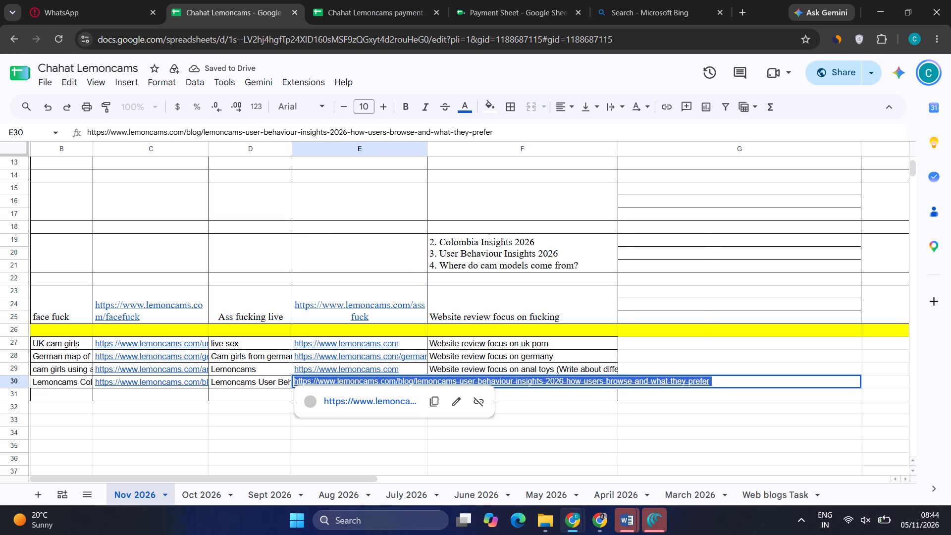
key(ctrl+x)
key(Return)
key(Up)
key(Up)
key(Up)
key(Up)
key(Up)
key(Up)
key(Up)
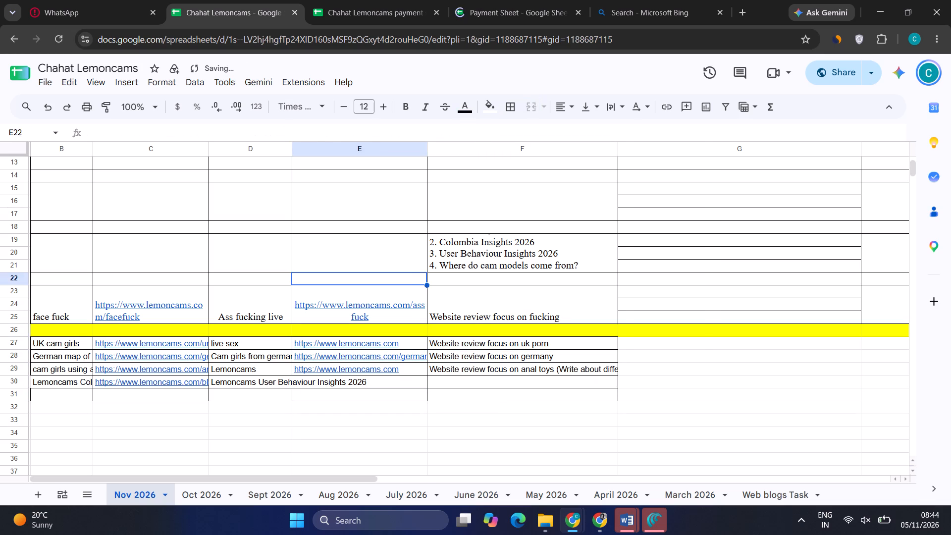
key(Up)
key(Return)
key(ctrl+v)
key(Return)
Move the keyword "Lemoncams User Behaviour Insights 2026" from cell D30 into the Keyword 2 cell D19.
key(Down)
key(Down)
key(Down)
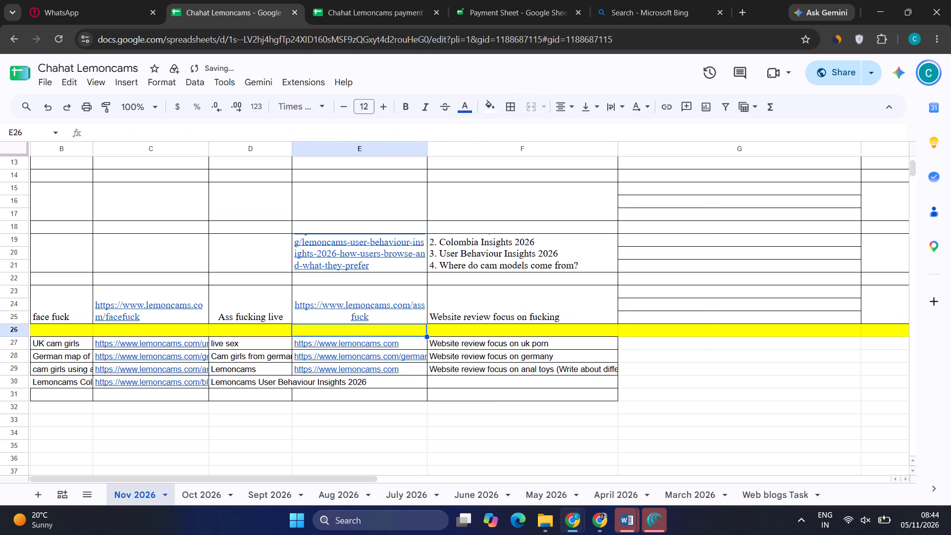
key(Down)
key(Down)
key(Left)
key(Down)
key(Down)
key(Return)
key(ctrl+a)
key(ctrl+x)
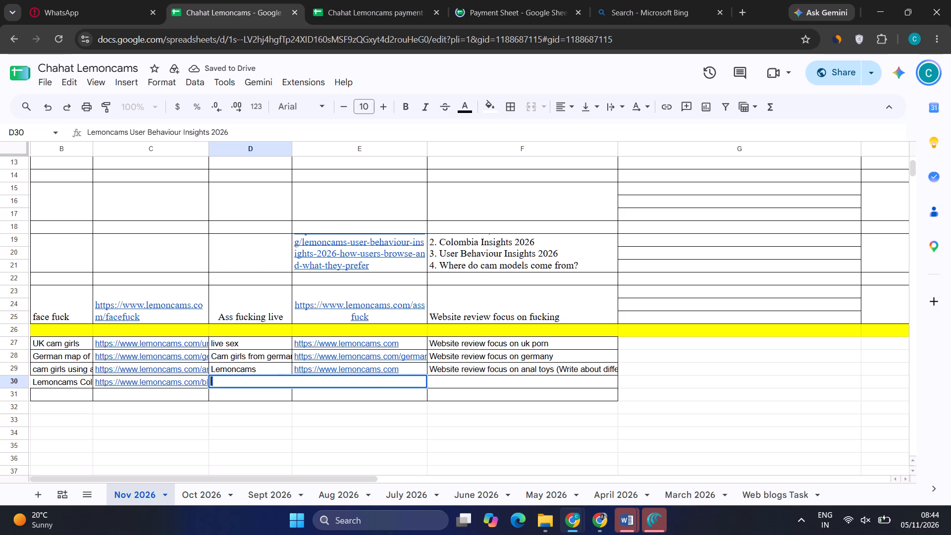
key(Return)
key(Up)
key(Up)
key(Up)
key(Up)
key(Up)
key(Up)
key(Up)
key(Up)
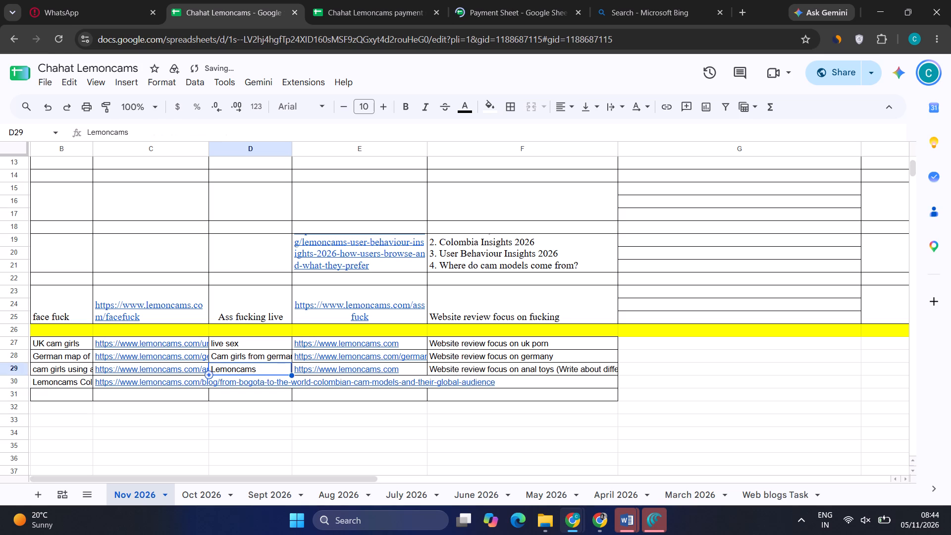
key(Up)
key(Up)
key(Down)
key(Down)
key(Return)
key(ctrl+v)
key(Return)
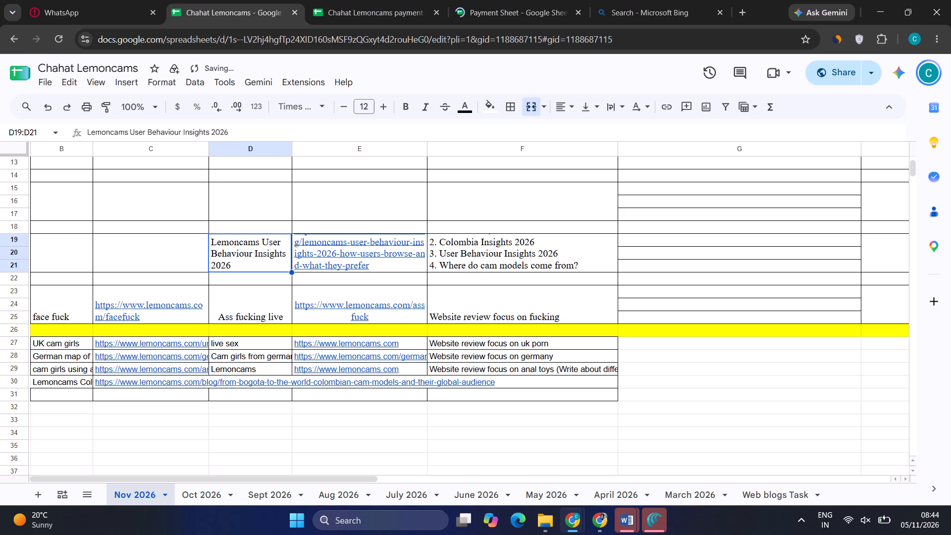
key(Down)
key(Down)
key(Down)
key(Down)
key(Down)
key(Down)
key(Left)
key(Down)
key(Return)
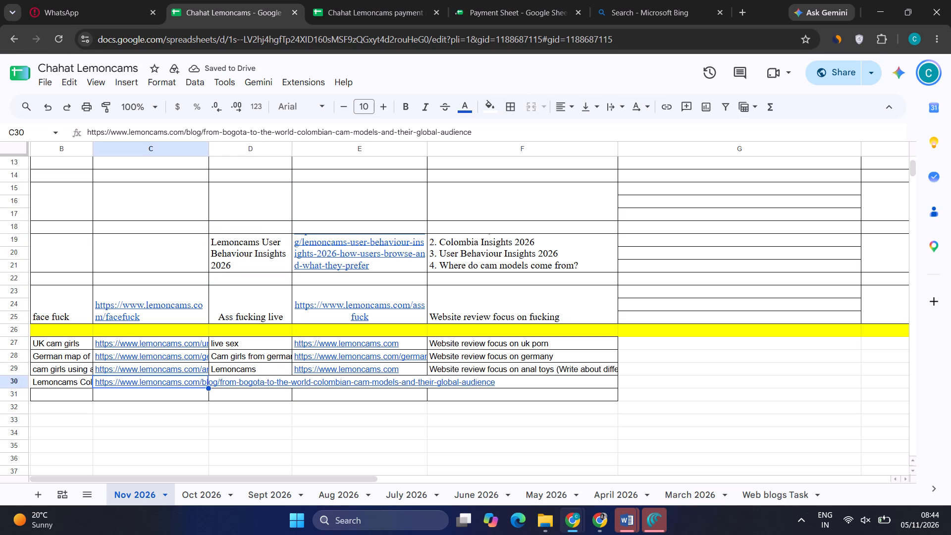
key(ctrl+a)
key(ctrl+x)
key(Return)
key(Up)
key(Up)
key(Up)
key(Up)
key(Up)
key(Up)
key(Up)
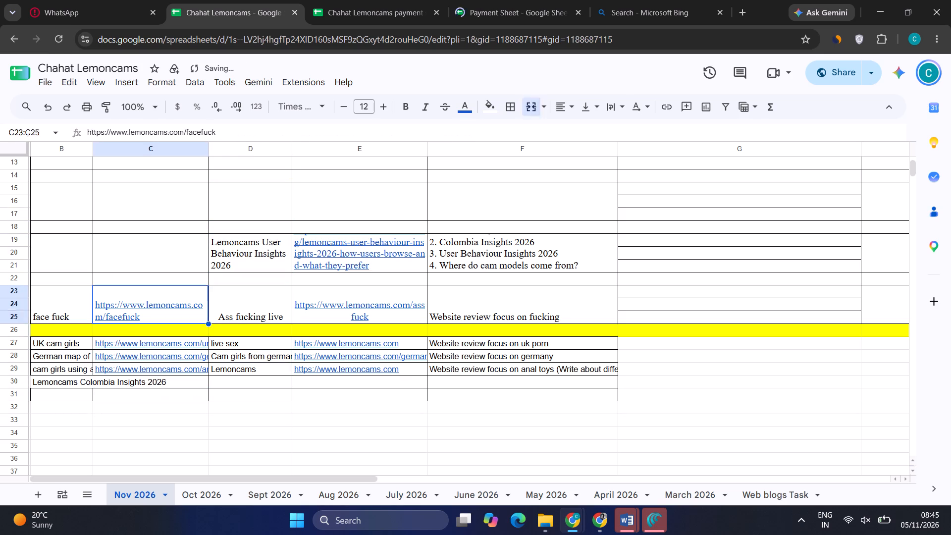
key(Up)
key(Return)
key(ctrl+v)
key(Return)
Move the keyword "Lemoncams Colombia Insights 2026" from cell B30 into the Keyword 1 cell B19.
key(Down)
key(Down)
key(Down)
key(Down)
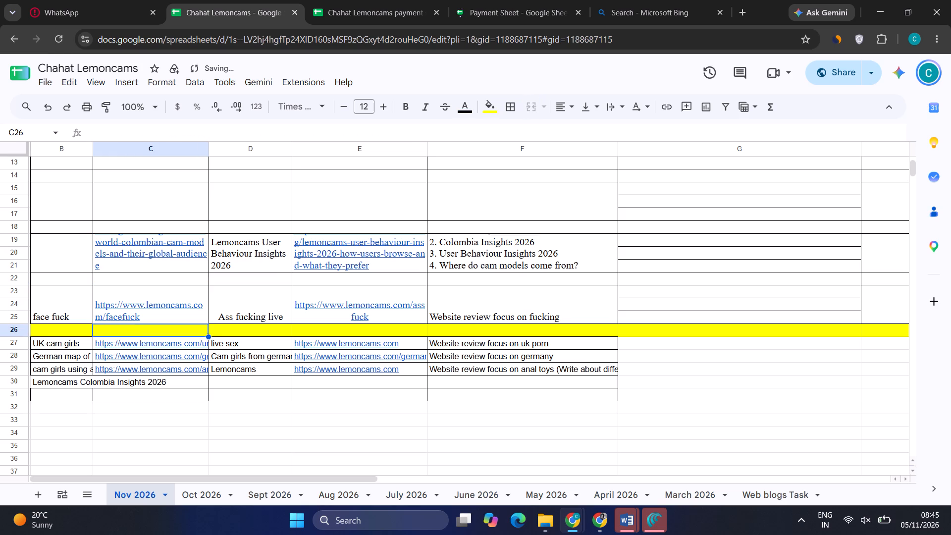
key(Down)
key(Down)
key(Down)
key(Left)
key(Return)
key(ctrl+a)
key(ctrl+x)
key(Return)
key(Up)
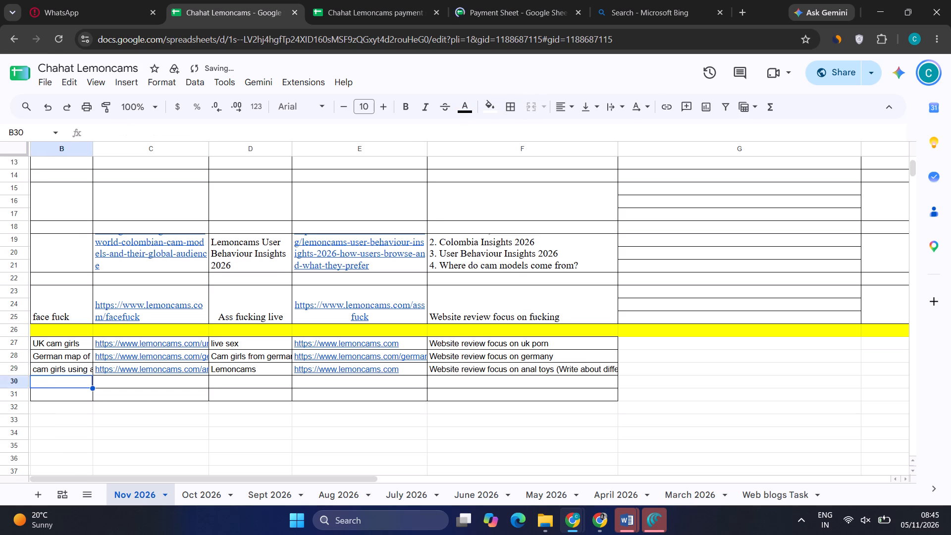
key(Up)
key(Up)
key(Up)
key(Up)
key(Up)
key(Up)
key(Up)
key(Up)
key(Down)
key(Return)
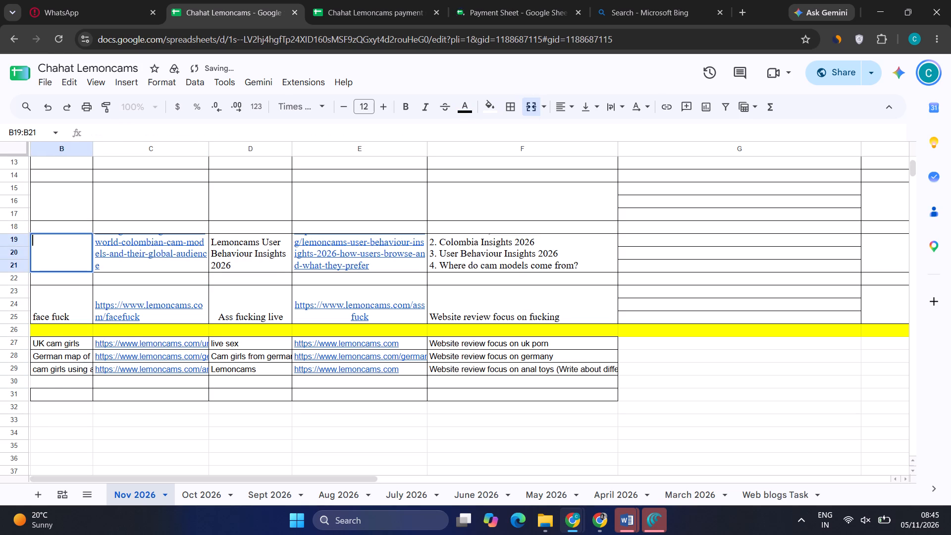
key(ctrl+v)
key(Return)
Move the keyword "UK cam girls" from cell B27 into the first empty Keyword 1 cell, B7.
key(Down)
key(Down)
key(Down)
key(Down)
key(Return)
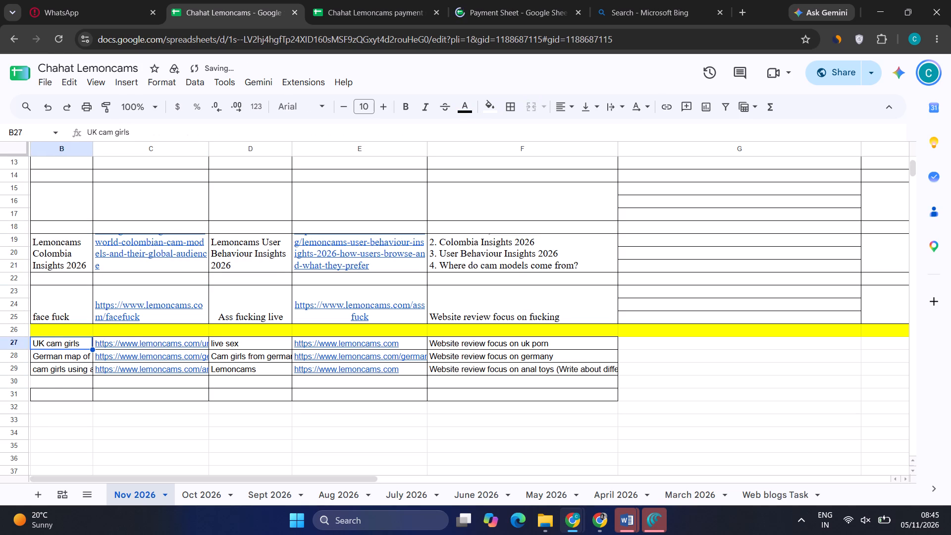
key(ctrl+a)
key(ctrl+x)
key(Return)
key(Return)
key(Return)
key(Up)
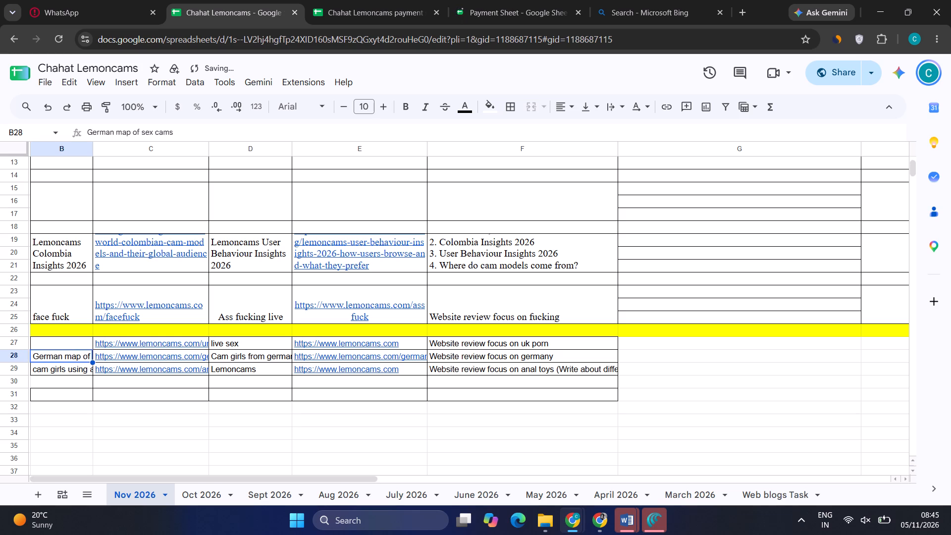
key(Up)
key(Up)
key(Up)
key(Up)
key(Up)
key(Up)
key(Up)
key(Up)
key(Up)
key(Up)
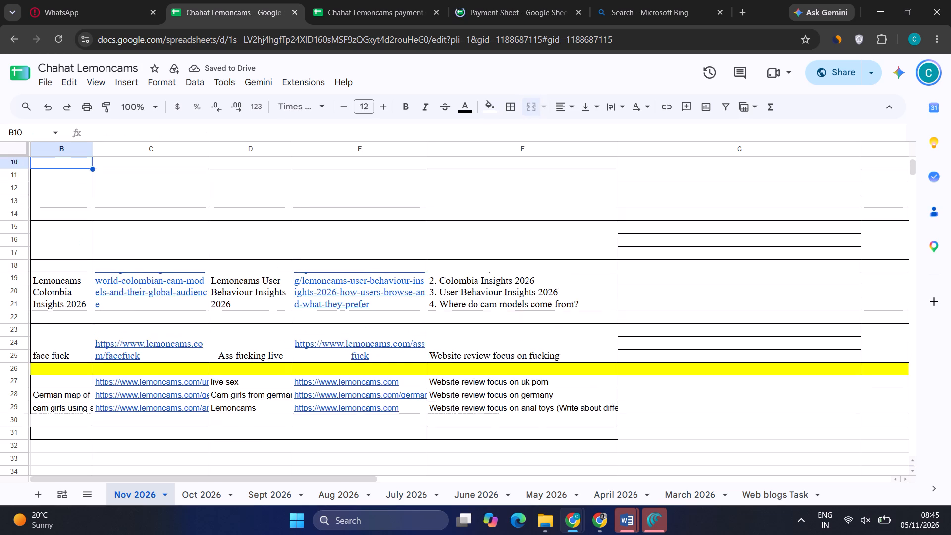
key(Up)
key(Up)
key(Up)
key(Up)
key(Down)
key(Down)
key(Down)
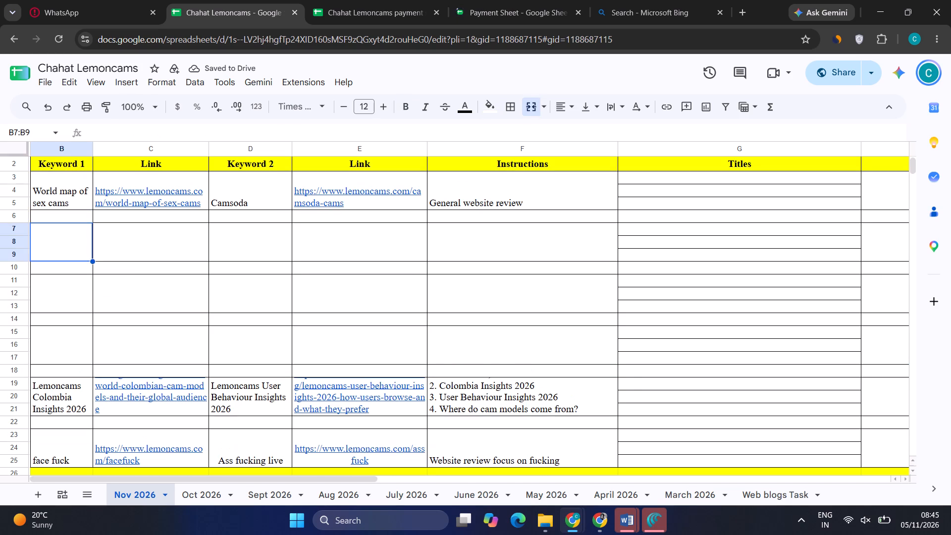
key(Return)
key(ctrl+v)
key(Return)
key(Down)
key(Down)
key(Down)
key(Down)
key(Down)
key(Down)
key(Down)
key(Down)
key(Down)
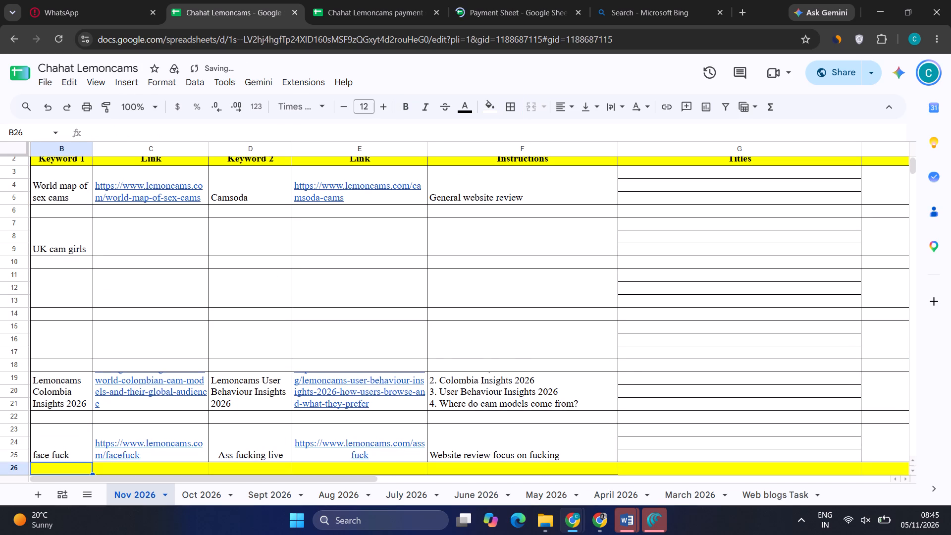
key(Down)
key(Down)
key(Up)
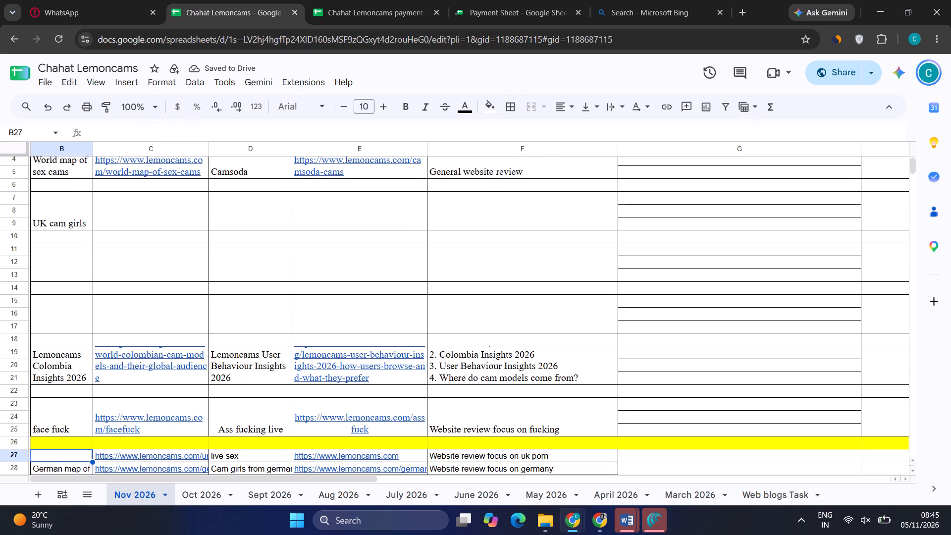
key(Right)
key(Return)
key(ctrl+a)
key(ctrl+x)
key(Return)
key(Up)
key(Up)
key(Up)
key(Up)
key(Up)
key(Up)
key(Up)
key(Up)
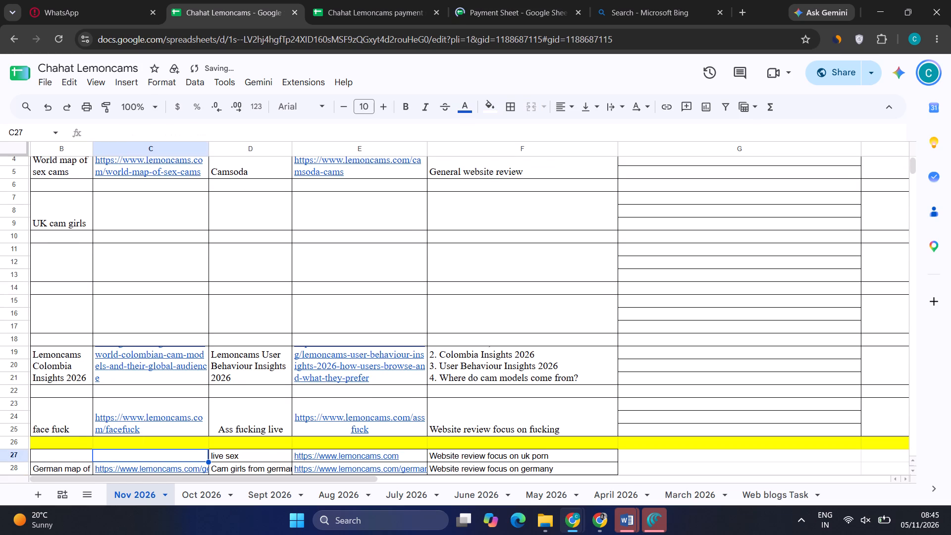
key(Up)
key(Up)
key(Up)
key(Return)
key(ctrl+v)
key(Return)
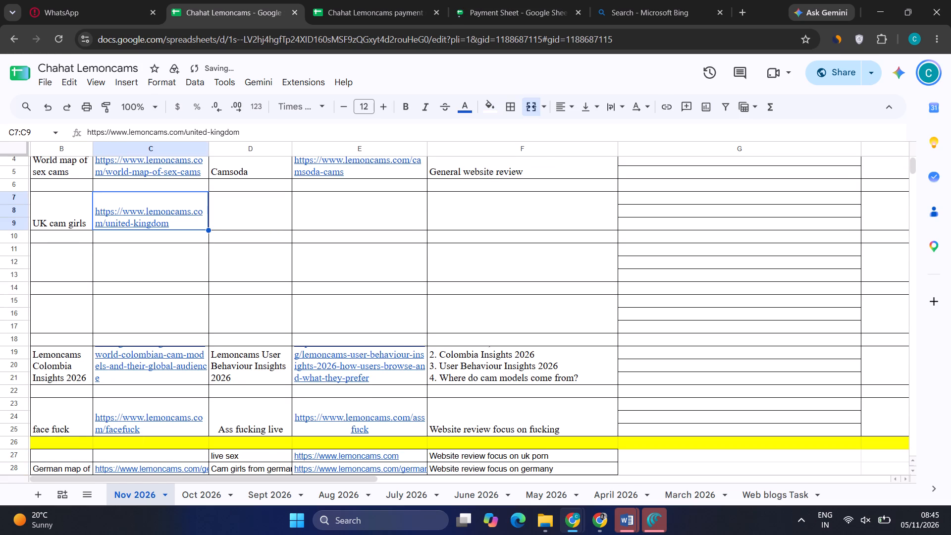
Enter the keyword "live sex" in the Keyword 2 cell D7.
key(Right)
key(semicolon)
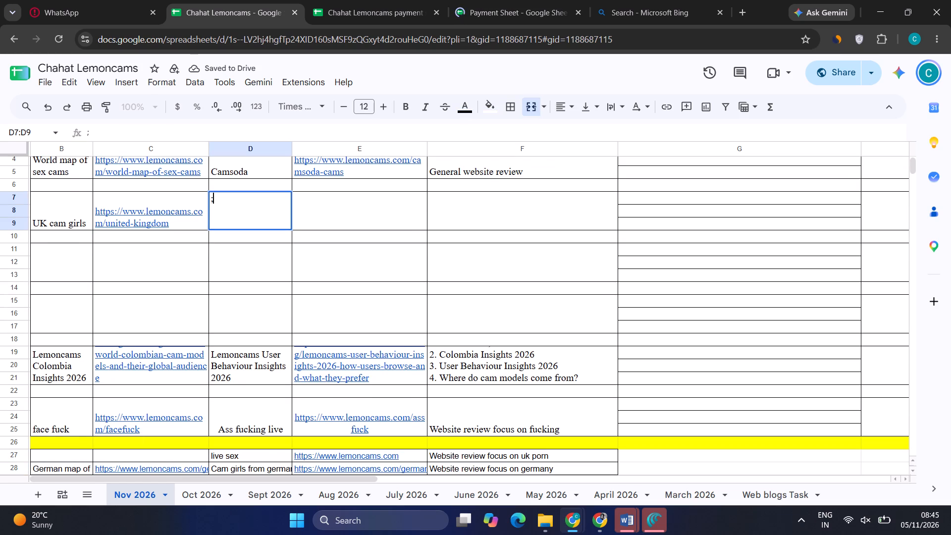
key(BackSpace)
text(live sex)
key(Return)
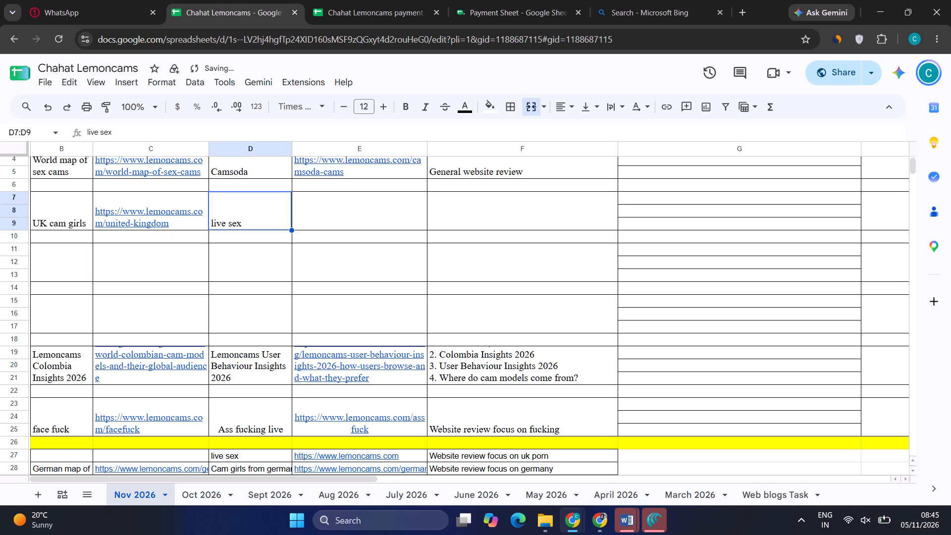
key(Down)
key(Down)
key(Down)
key(Down)
key(Down)
key(Down)
key(Down)
key(Down)
key(Down)
key(Down)
key(Right)
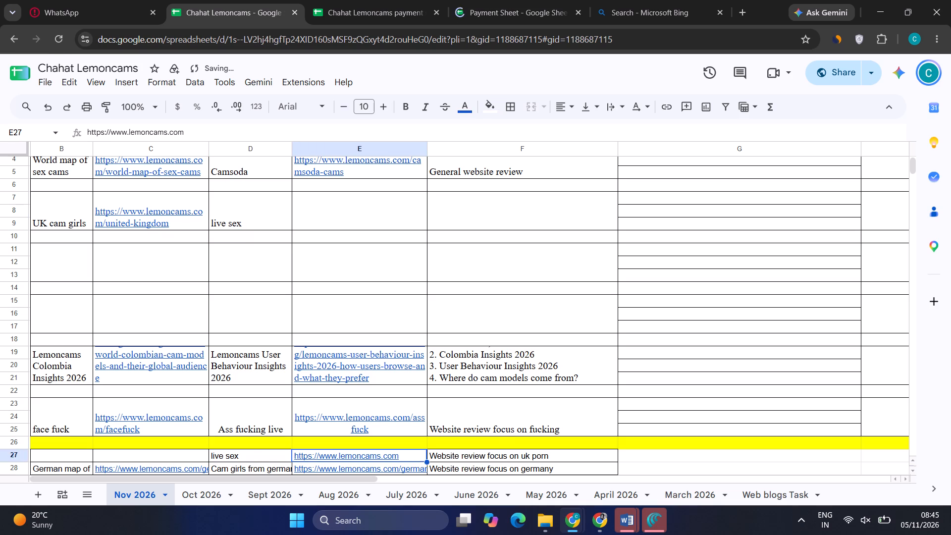
key(Return)
key(ctrl+a)
key(ctrl+x)
key(Return)
key(Up)
key(Up)
key(Up)
key(Up)
key(Up)
key(Up)
key(Up)
key(Up)
key(Up)
key(Up)
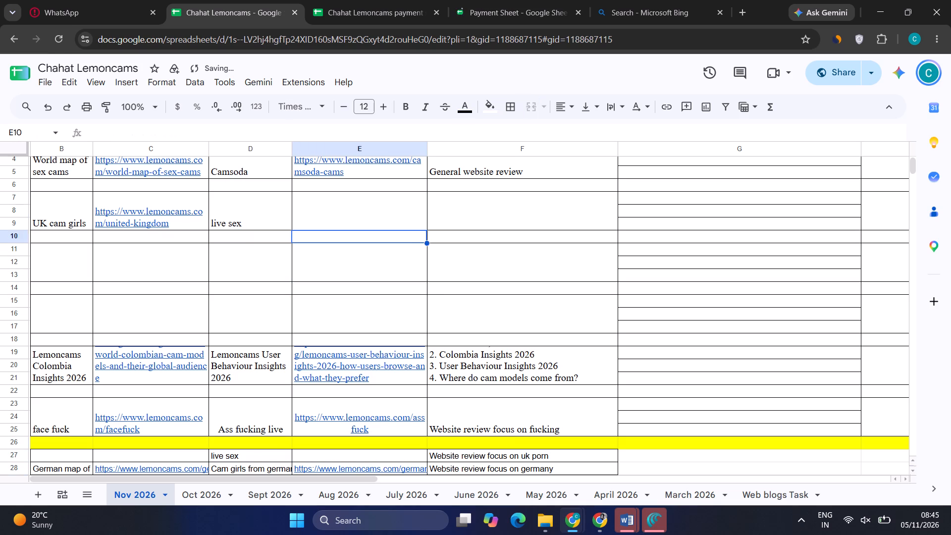
key(Up)
key(Return)
key(ctrl+v)
key(Return)
Enter "website review focus on UK porn" in the Instructions cell F7.
key(Right)
text(website)
key(space)
text(review focus on UK porn)
key(Return)
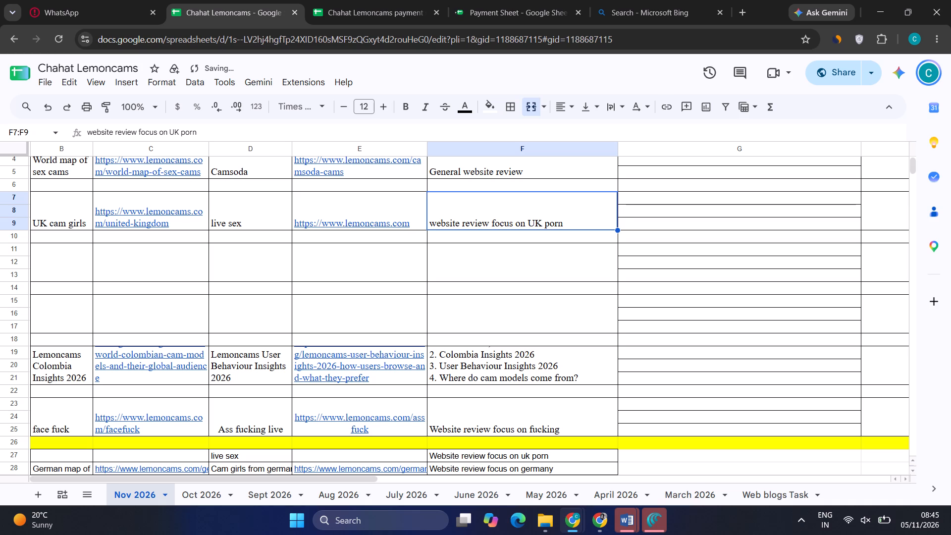
Copy the instruction from F7 into F11 and change its wording to "website review focus on Germany".
key(Return)
key(ctrl+a)
key(ctrl+c)
key(Return)
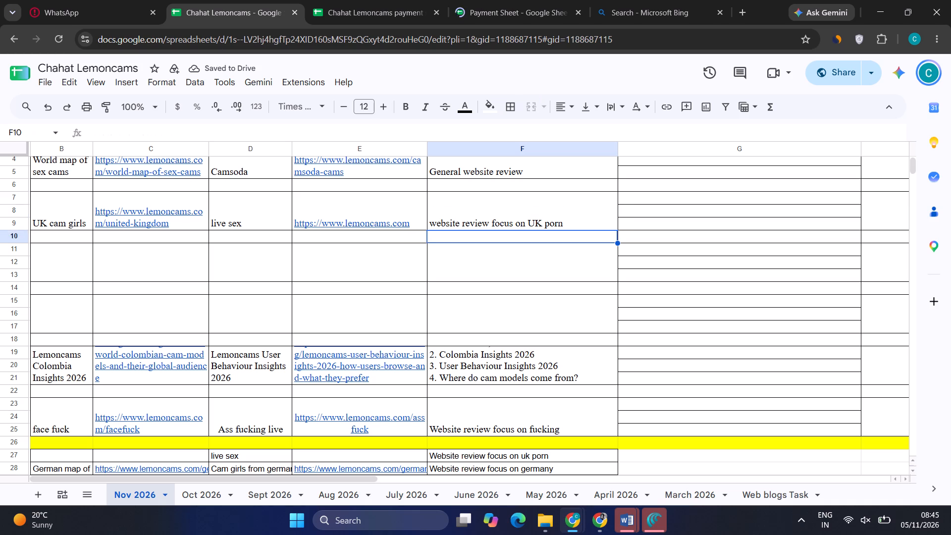
key(Down)
key(Return)
key(ctrl+v)
key(Return)
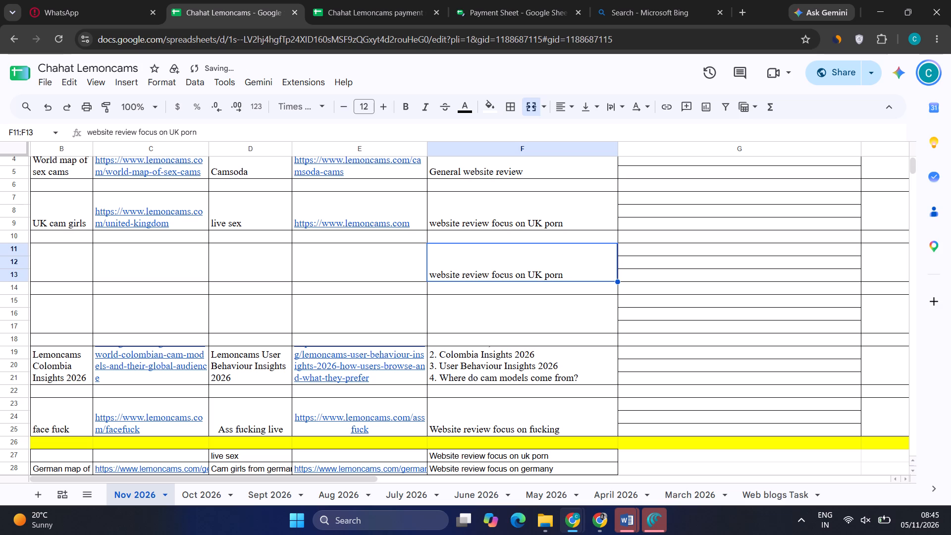
key(Return)
key(ctrl+shift+Left)
key(ctrl+shift+Left)
text(Germany)
key(Return)
Delete the raw UK and Germany instructions from cells F27 and F28.
key(Down)
key(Down)
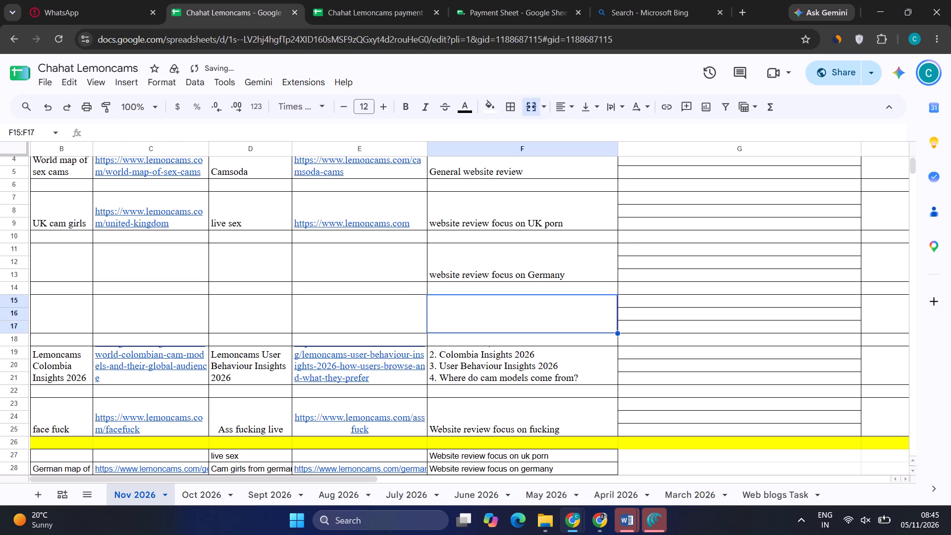
key(Down)
key(Down)
key(Down)
key(Down)
key(Down)
key(Down)
key(shift+Down)
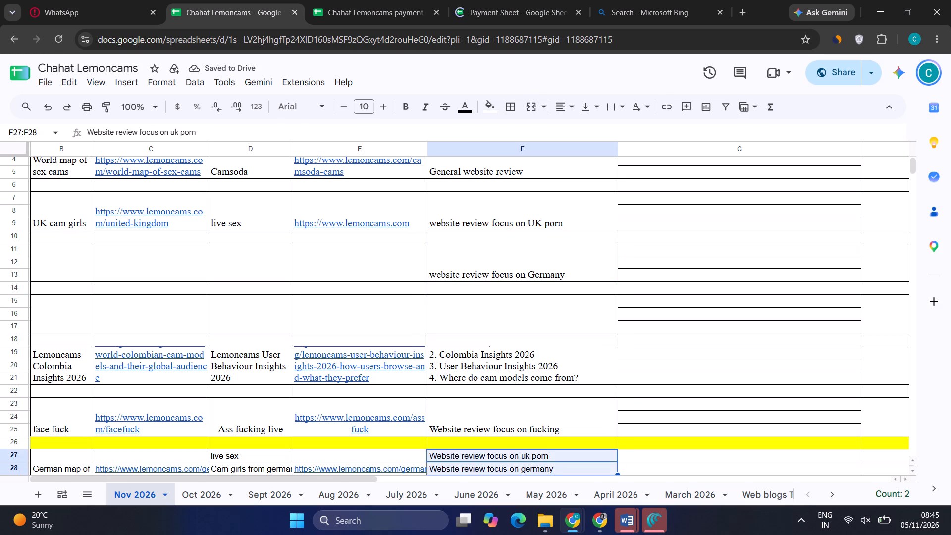
key(Delete)
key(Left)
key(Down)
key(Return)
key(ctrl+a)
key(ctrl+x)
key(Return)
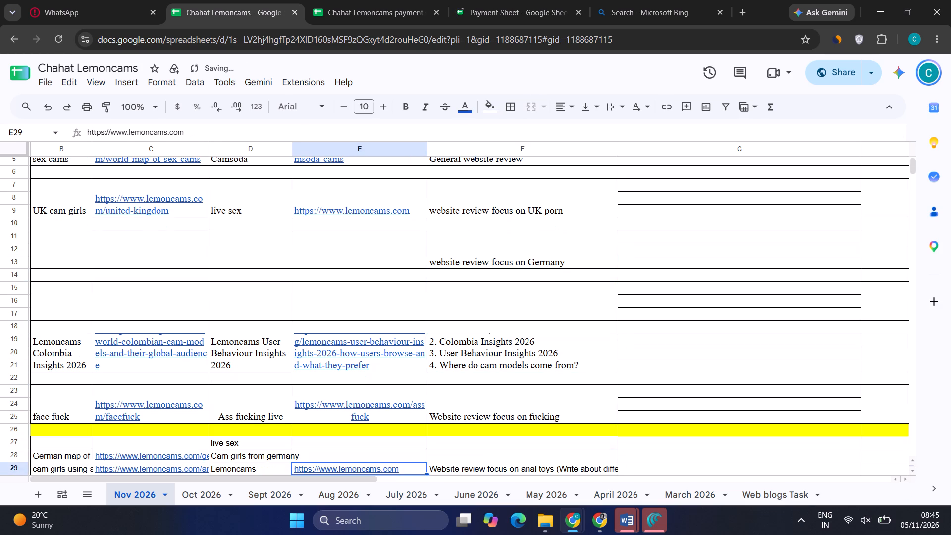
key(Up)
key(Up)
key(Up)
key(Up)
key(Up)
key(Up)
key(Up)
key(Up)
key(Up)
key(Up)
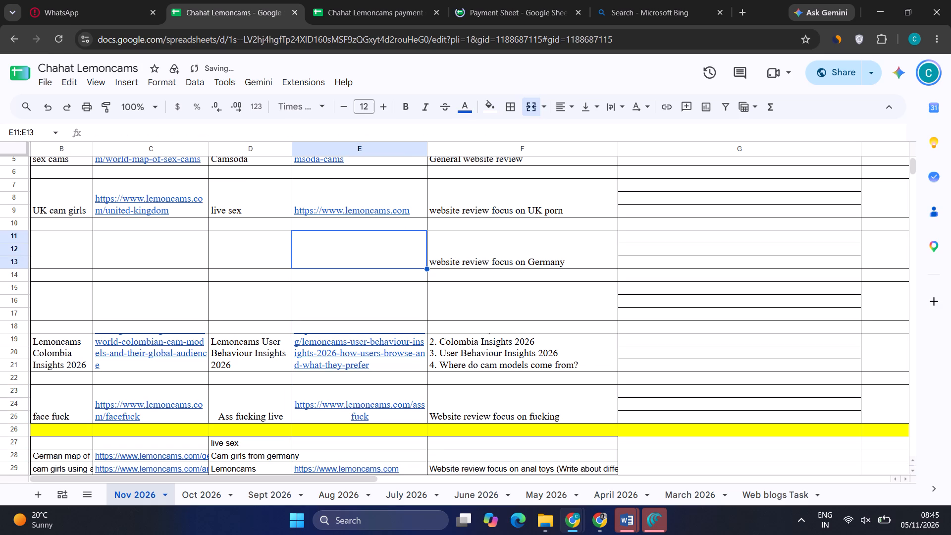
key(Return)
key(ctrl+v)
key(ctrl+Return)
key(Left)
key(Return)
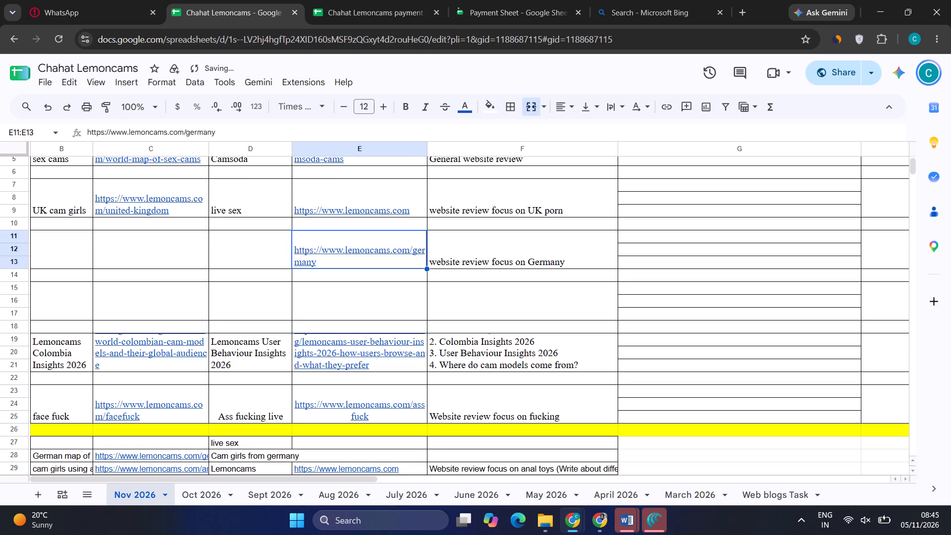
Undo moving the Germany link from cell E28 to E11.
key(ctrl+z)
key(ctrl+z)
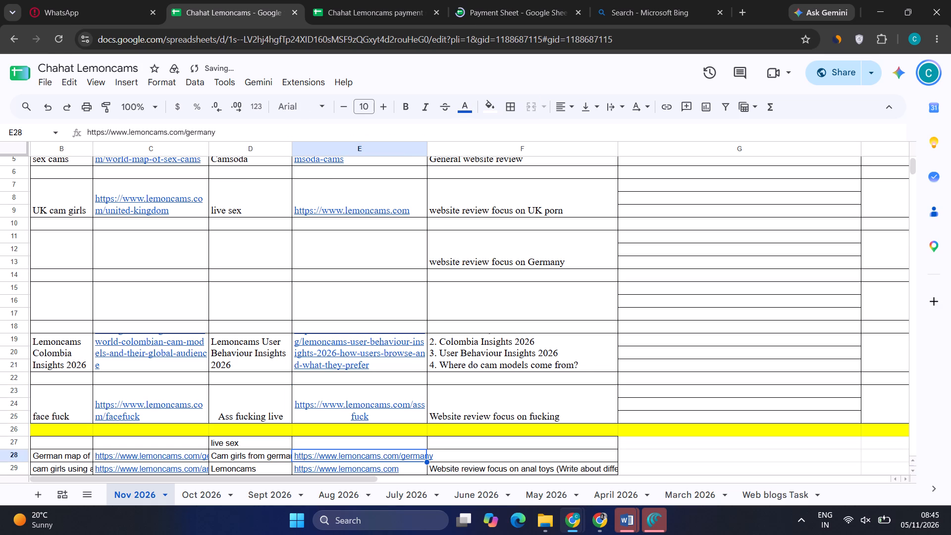
key(Up)
key(Up)
key(Up)
key(Up)
key(Up)
key(Up)
key(Up)
key(Up)
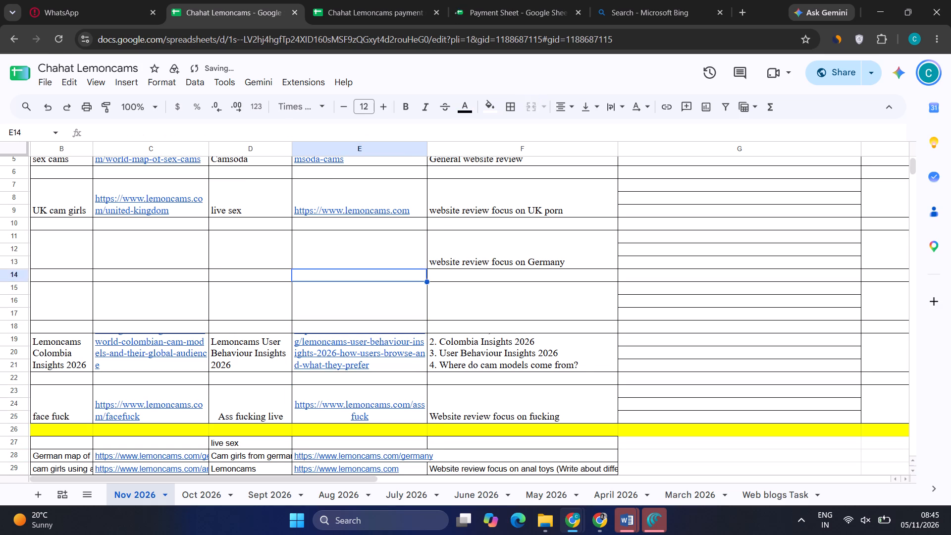
key(Up)
key(Return)
key(ctrl+v)
key(Return)
Enter the keyword "Cam girls from Germany" in the Keyword 2 cell D11.
key(Up)
key(Left)
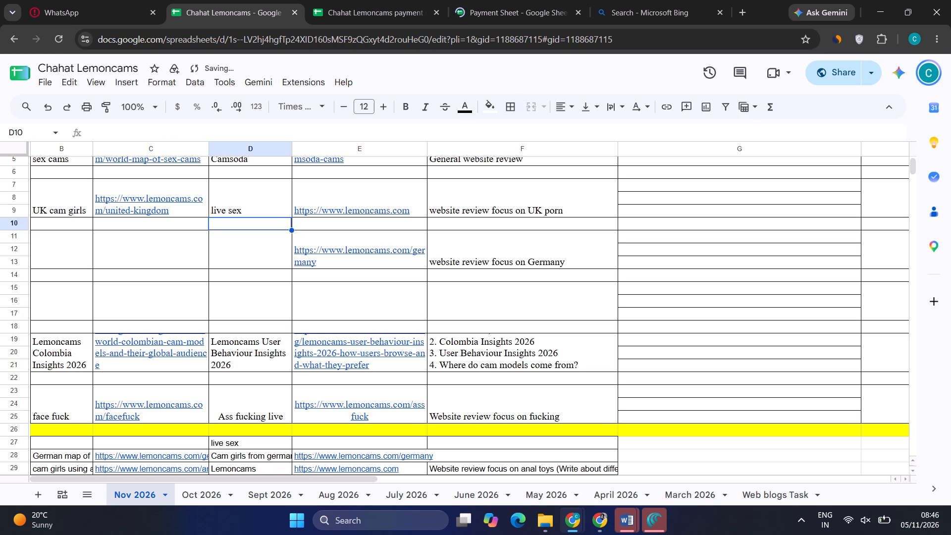
key(Down)
text(Ca)
key(space)
key(BackSpace)
text(m girls from)
key(space)
text(Gem)
key(BackSpace)
text(rmany)
key(space)
key(Return)
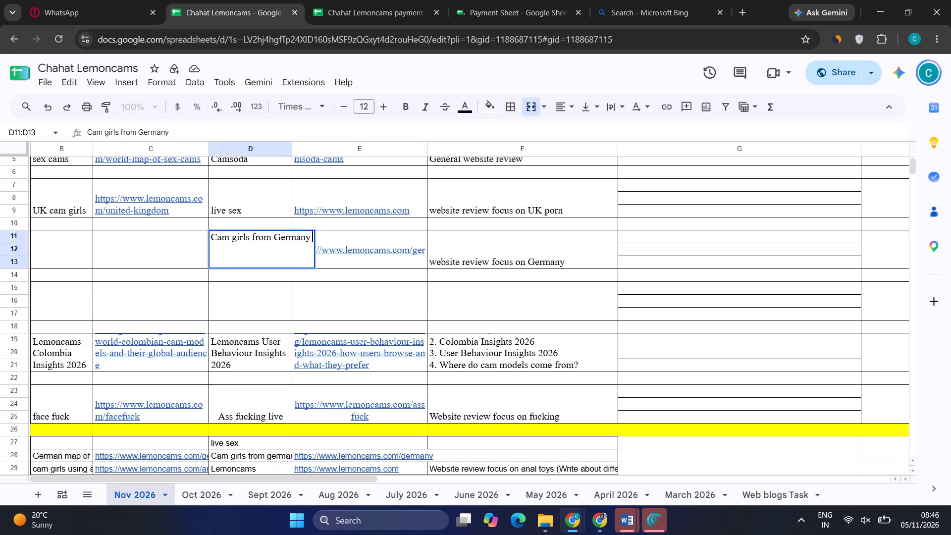
scroll(88, 320, down, 1)
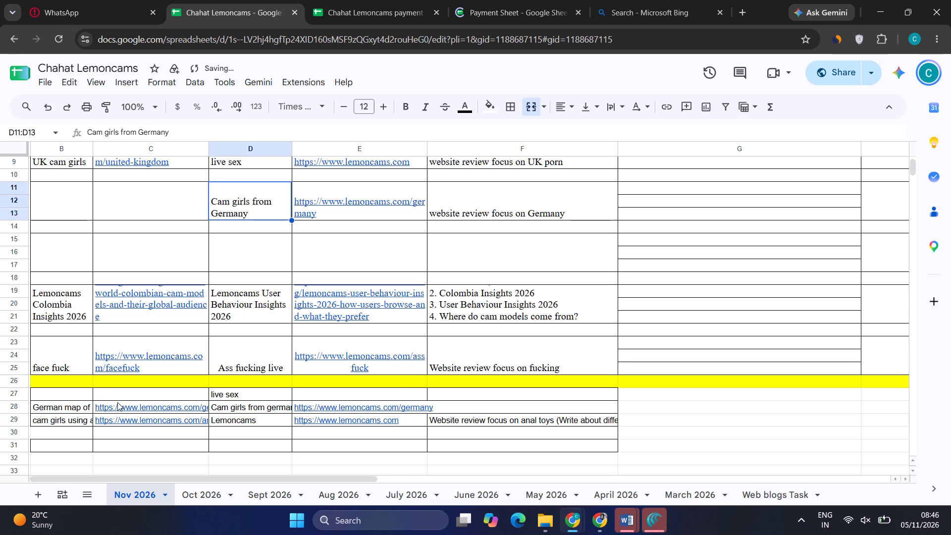
click(136, 413)
key(Return)
key(ctrl+a)
key(ctrl+x)
key(Return)
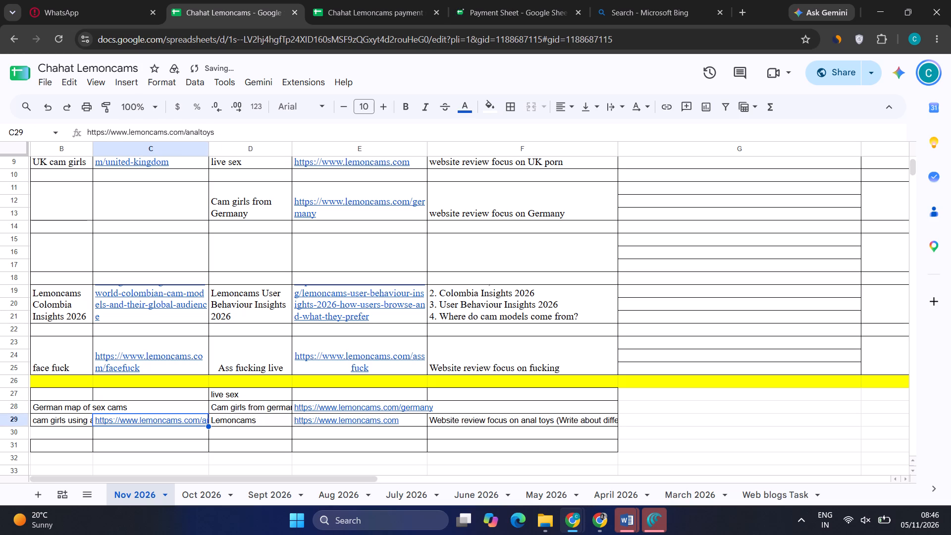
click(186, 196)
key(Return)
key(ctrl+v)
key(Return)
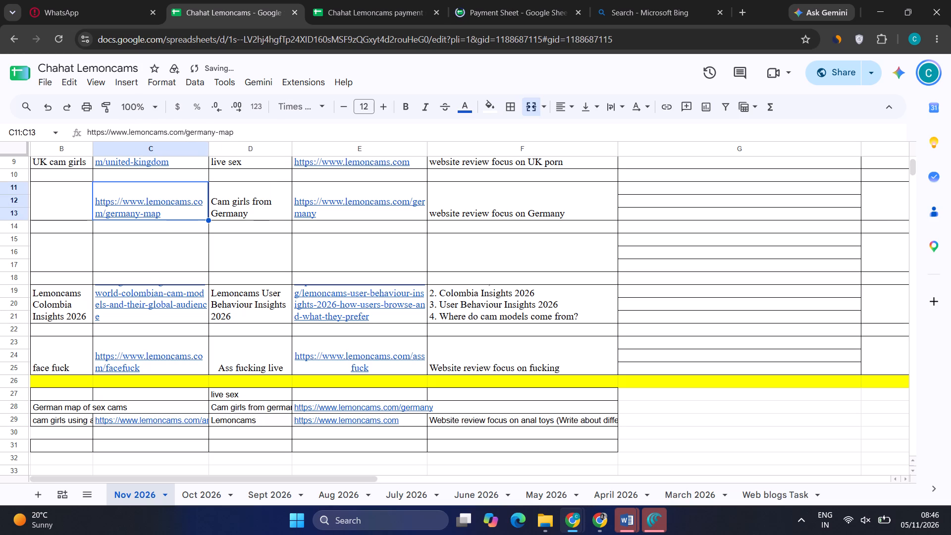
Move the keyword "German map of sex cams" from cell B28 into the Keyword 1 cell B11.
click(101, 406)
key(Left)
key(Return)
key(ctrl+a)
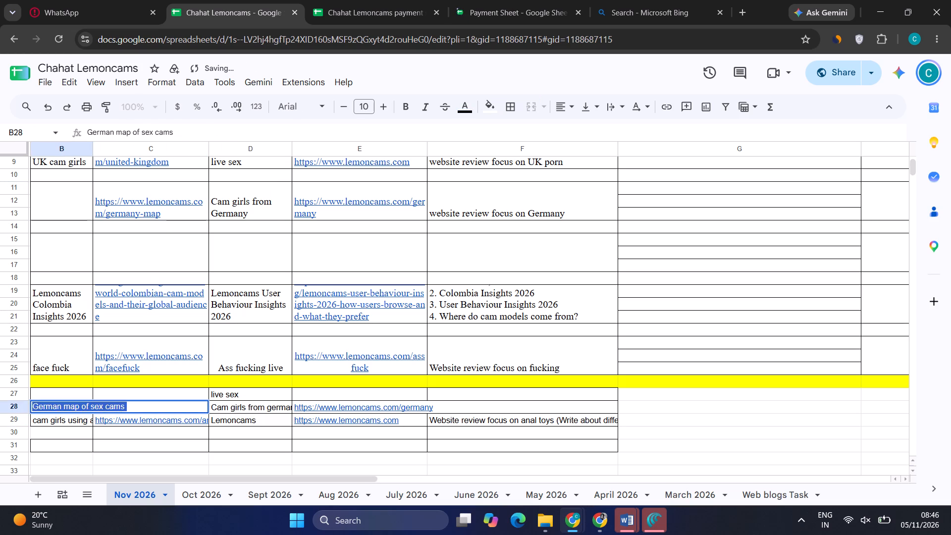
key(ctrl+x)
key(Return)
click(64, 204)
key(Return)
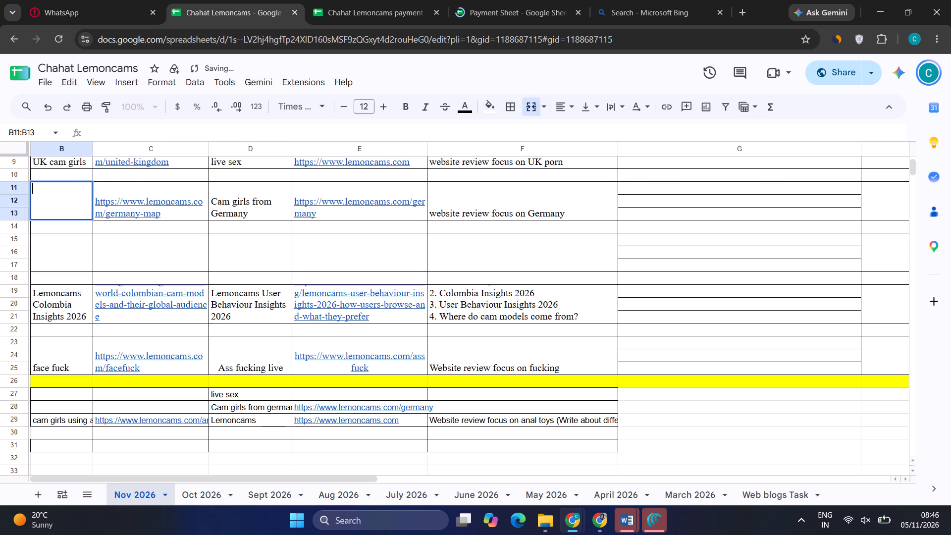
key(ctrl+v)
key(Return)
Move the keyword "cam girls using anal toys" from cell B29 into the Keyword 1 cell B15.
key(Down)
key(Down)
key(Down)
key(Down)
key(Down)
key(Down)
key(Down)
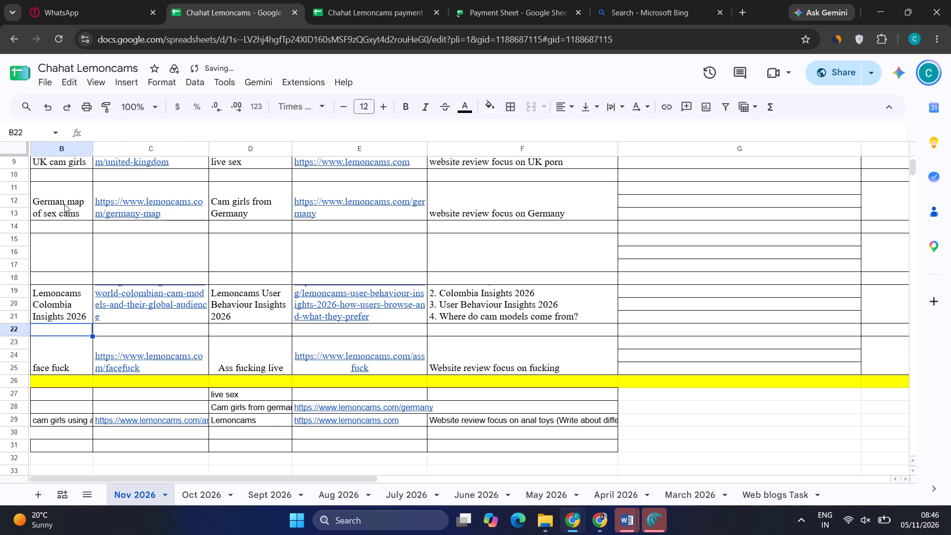
key(Down)
key(Down)
key(Down)
key(Down)
key(Up)
key(Return)
key(ctrl+a)
key(ctrl+x)
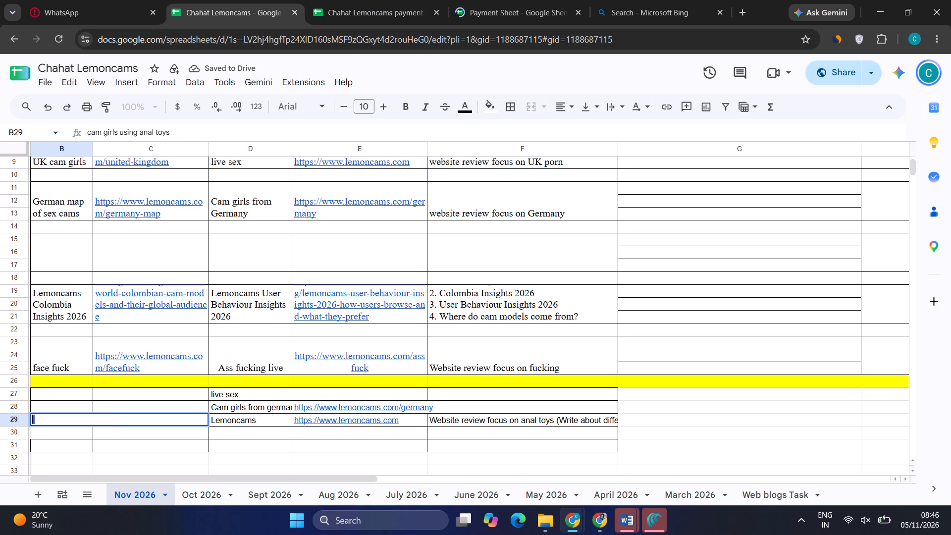
key(Return)
click(62, 264)
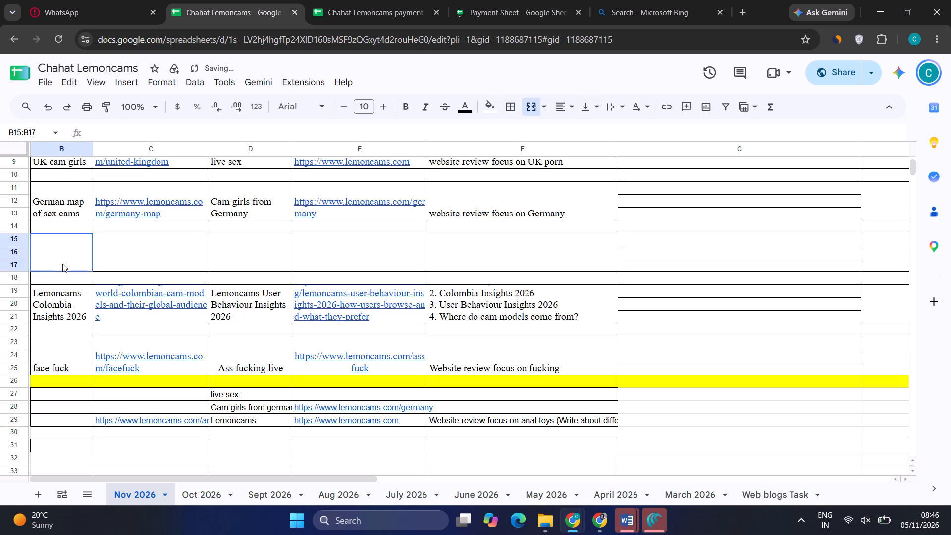
key(Return)
key(ctrl+v)
key(Return)
key(Right)
key(Down)
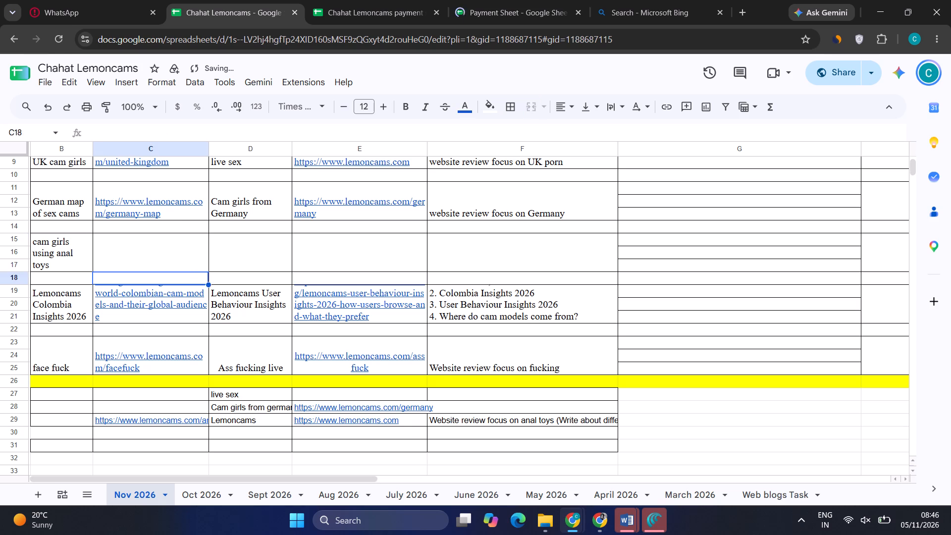
key(Down)
key(Down)
key(Down)
key(Down)
key(Down)
key(Down)
key(Down)
key(Return)
key(ctrl+a)
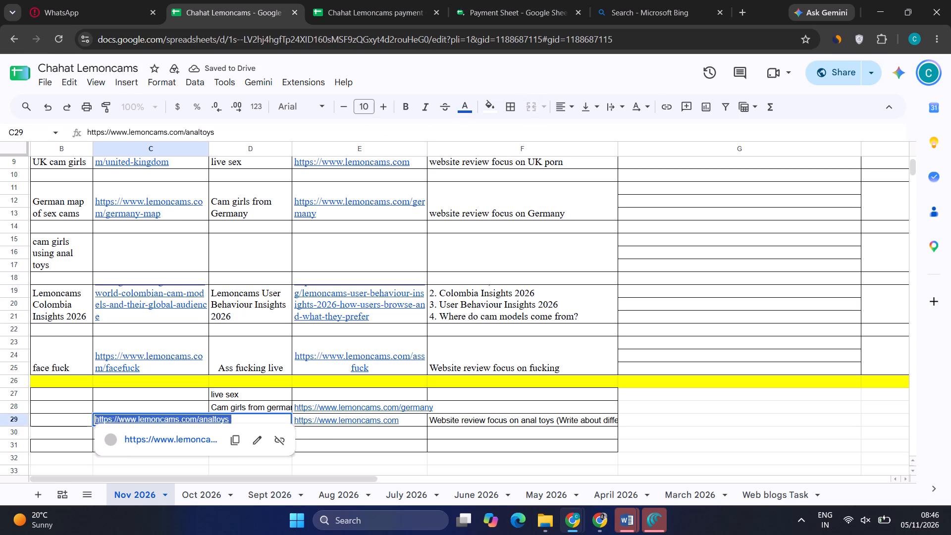
key(ctrl+x)
key(ctrl+Return)
key(Return)
key(Up)
key(Up)
key(Up)
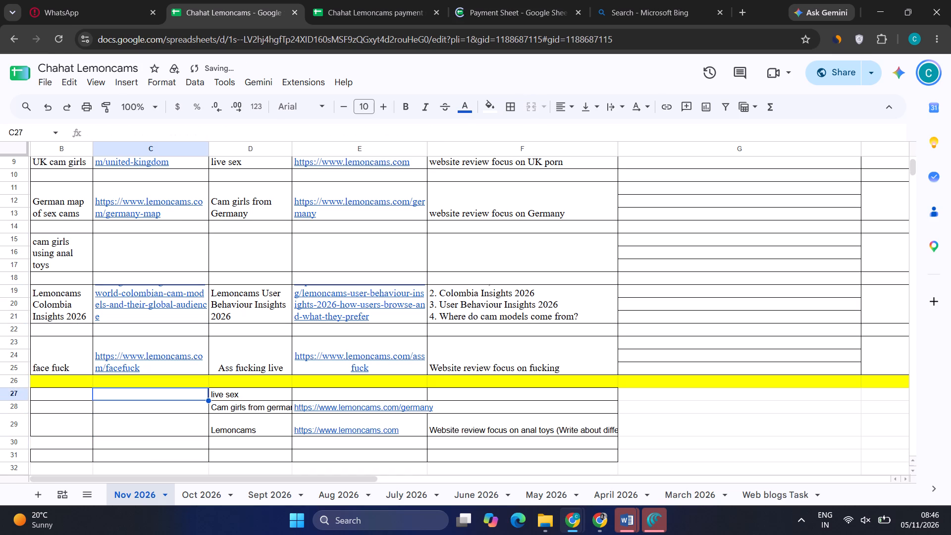
key(Up)
key(Up)
key(Up)
key(Up)
key(Up)
key(Up)
key(Return)
key(ctrl+v)
key(Return)
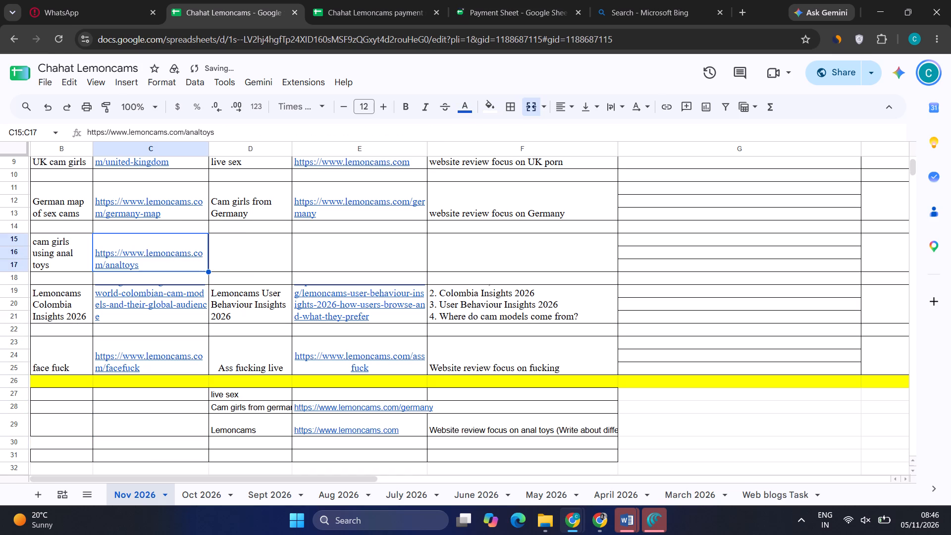
Enter the keyword "Lemoncams" in the Keyword 2 cell D15.
key(Right)
text(Lemoncams)
key(space)
key(Return)
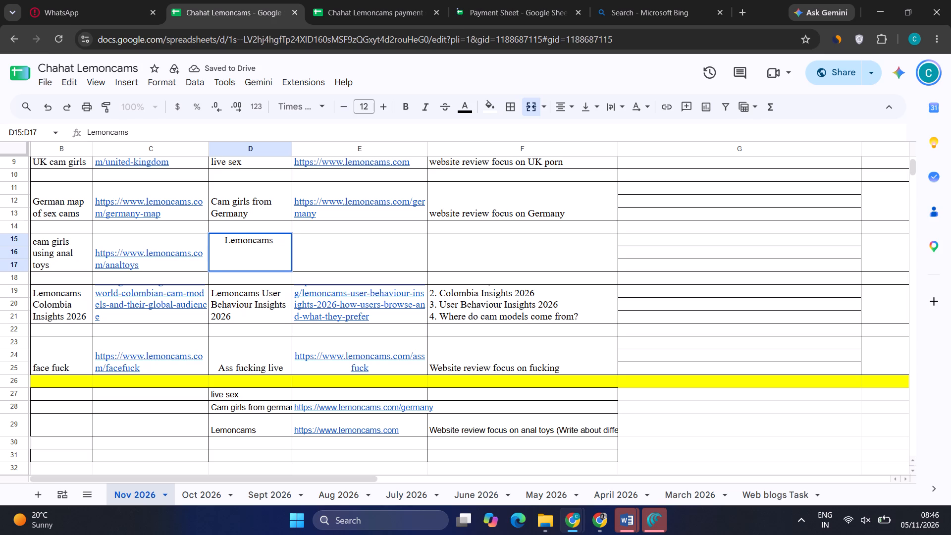
key(Down)
key(Down)
key(Down)
key(Down)
key(Down)
key(Down)
key(Down)
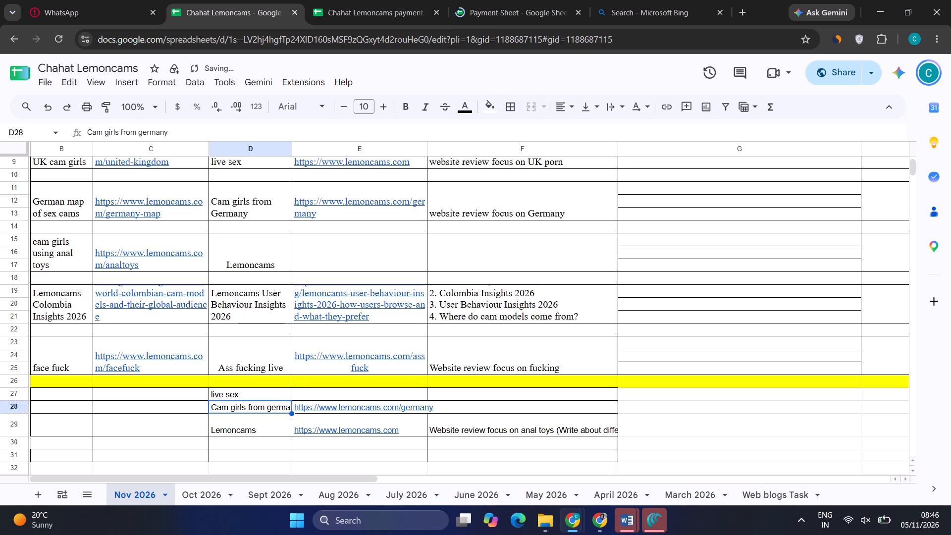
key(Down)
key(Right)
key(Return)
key(ctrl+a)
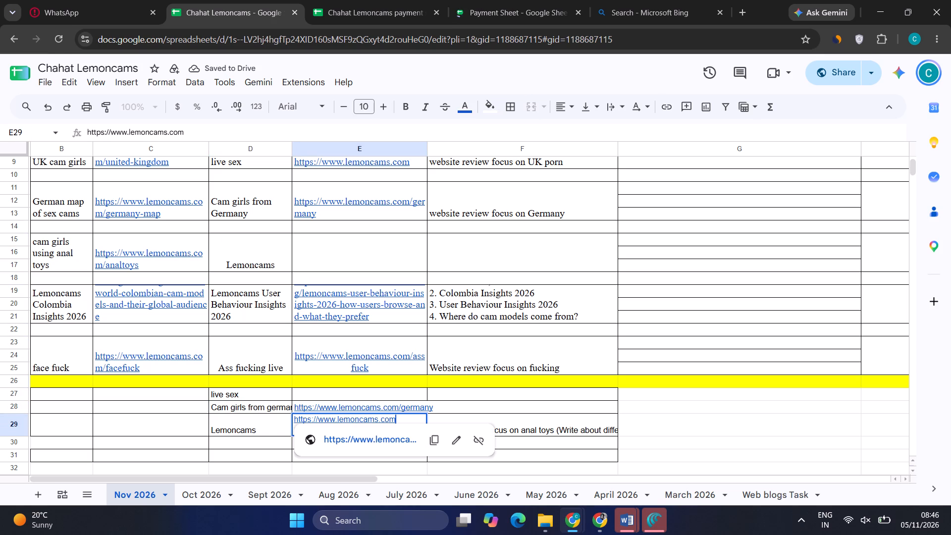
key(ctrl+x)
key(Return)
key(Up)
key(Up)
key(Up)
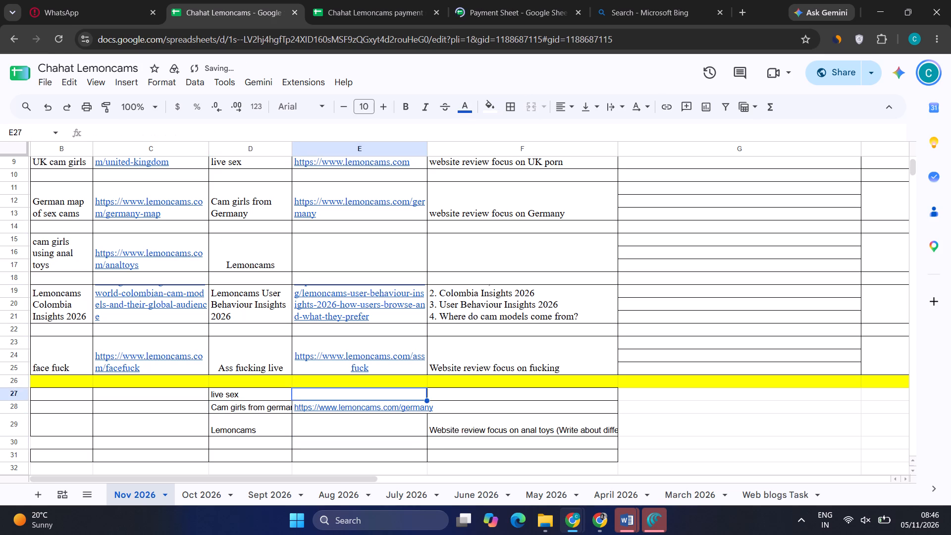
key(Up)
key(Up)
key(Up)
key(Up)
key(Up)
key(Up)
key(Return)
key(ctrl+v)
key(Return)
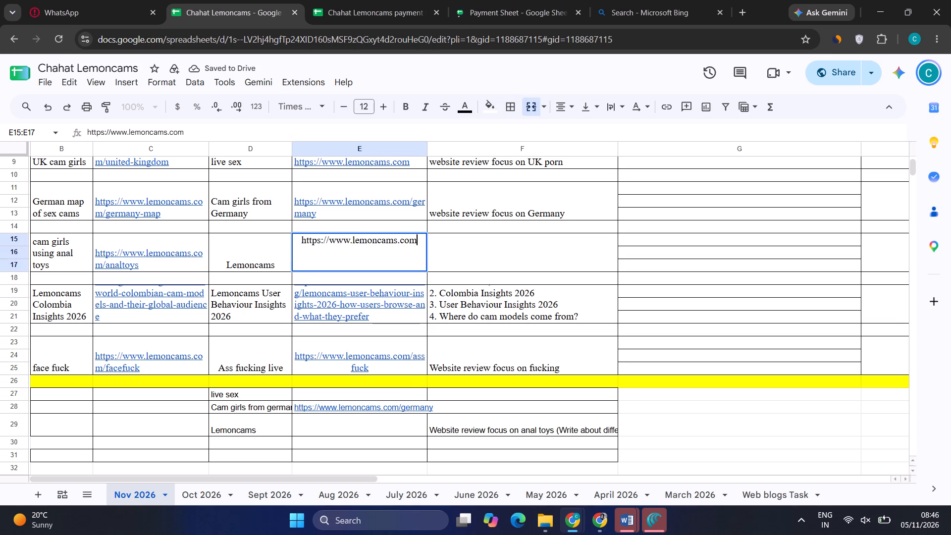
Enter "website review focus on anal toys (write about" in the Instructions cell F15.
key(Right)
text(website rebi)
key(BackSpace)
key(BackSpace)
text(view focus on anal toys (write about)
key(space)
key(Return)
Move "different types of anal toys" from cell F29 to the end of the F15 instruction and add a closing parenthesis.
key(Down)
key(Down)
key(Down)
key(Down)
key(Down)
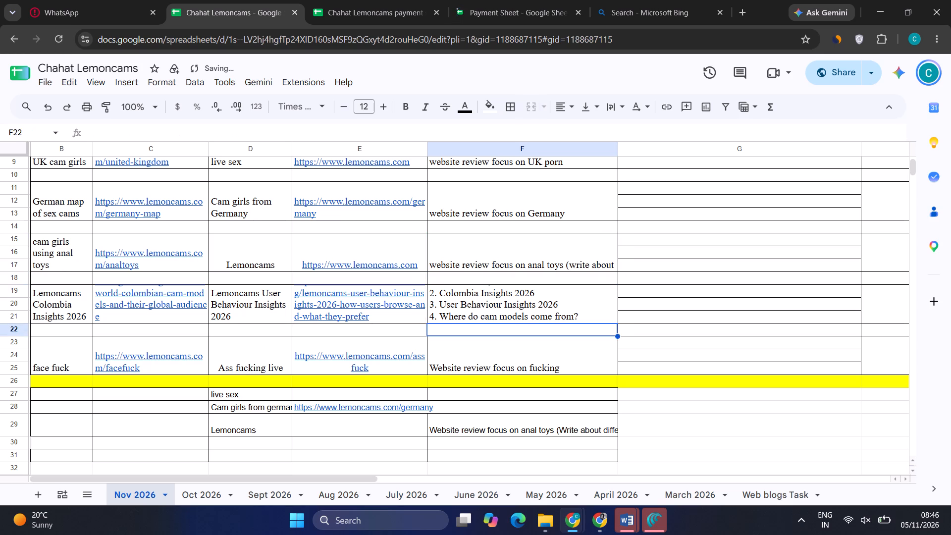
key(Down)
key(Down)
key(Down)
key(Return)
key(Left)
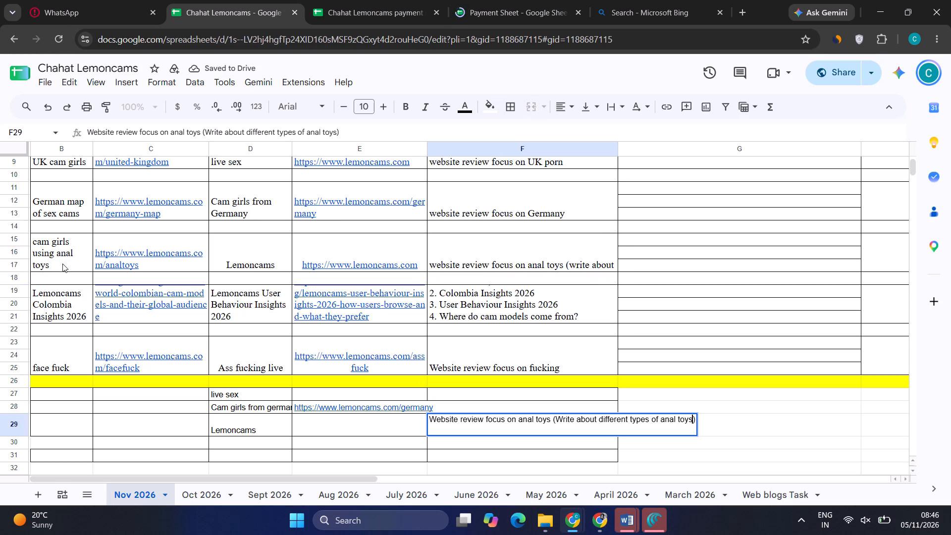
key(ctrl+shift+Left)
key(ctrl+shift+Left)
key(ctrl+shift+Left)
key(ctrl+shift+Left)
key(ctrl+shift+Left)
key(ctrl+x)
key(Return)
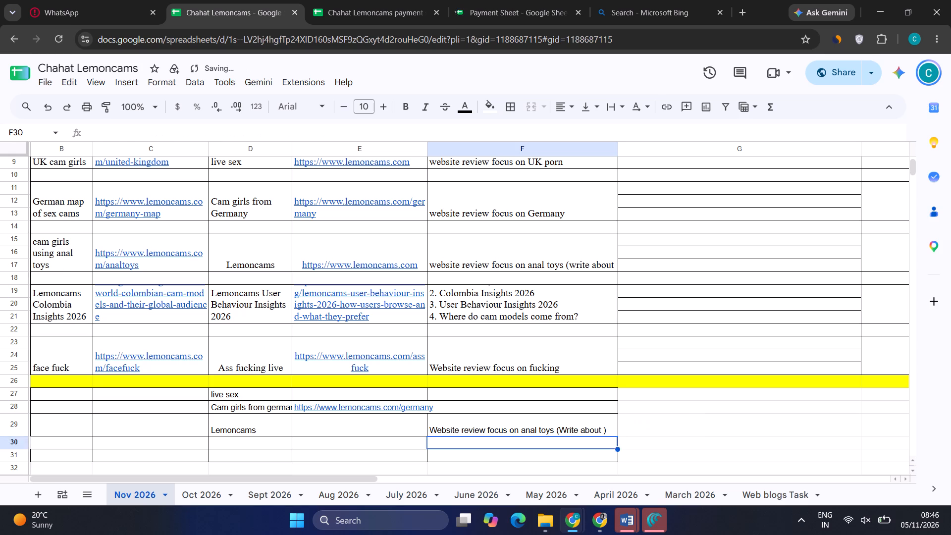
key(Up)
key(Up)
key(Up)
key(Up)
key(Up)
key(Up)
key(Up)
key(Up)
key(Up)
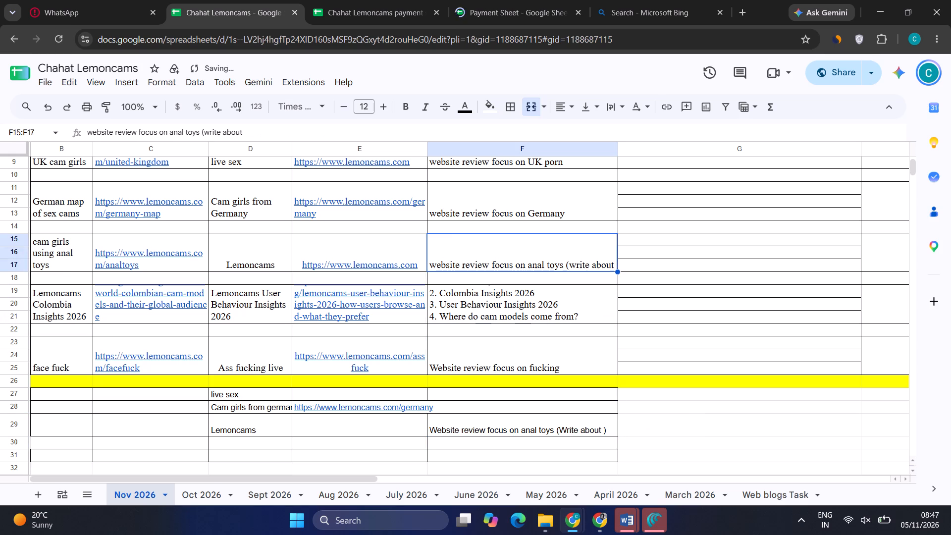
key(Return)
key(ctrl+v)
key(shift+parenright)
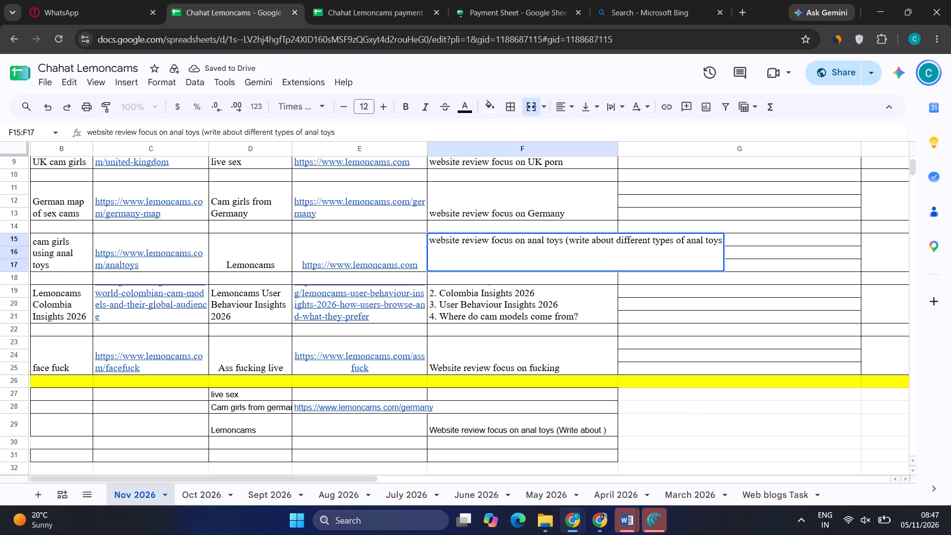
key(Return)
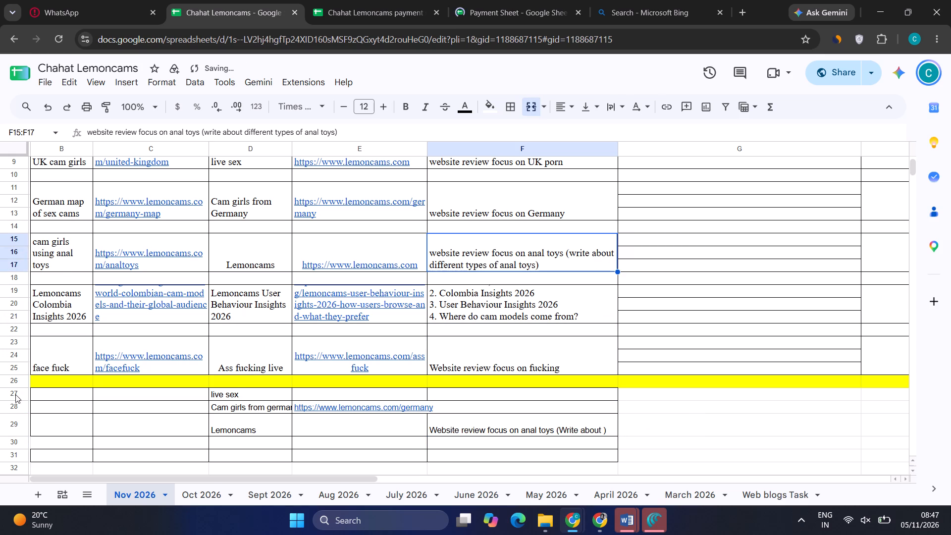
Delete rows 27 to 31 holding the leftover raw list below the table.
click(15, 397)
key(shift+Down)
key(shift+Down)
key(shift+Down)
key(shift+Down)
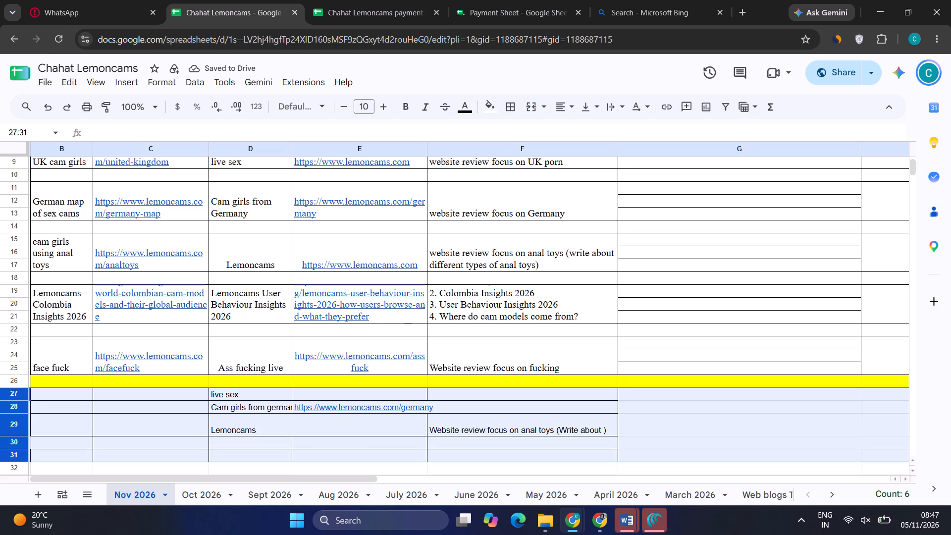
right_click(15, 397)
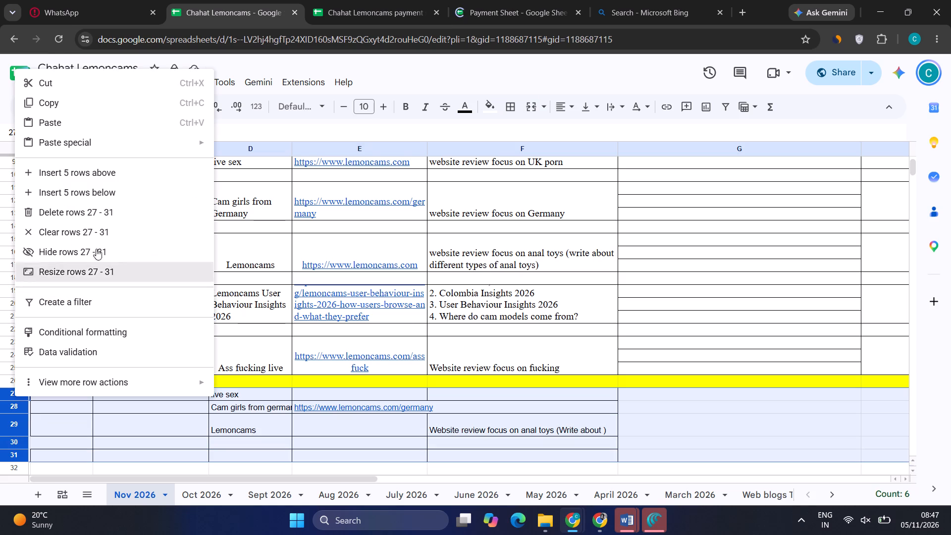
click(93, 219)
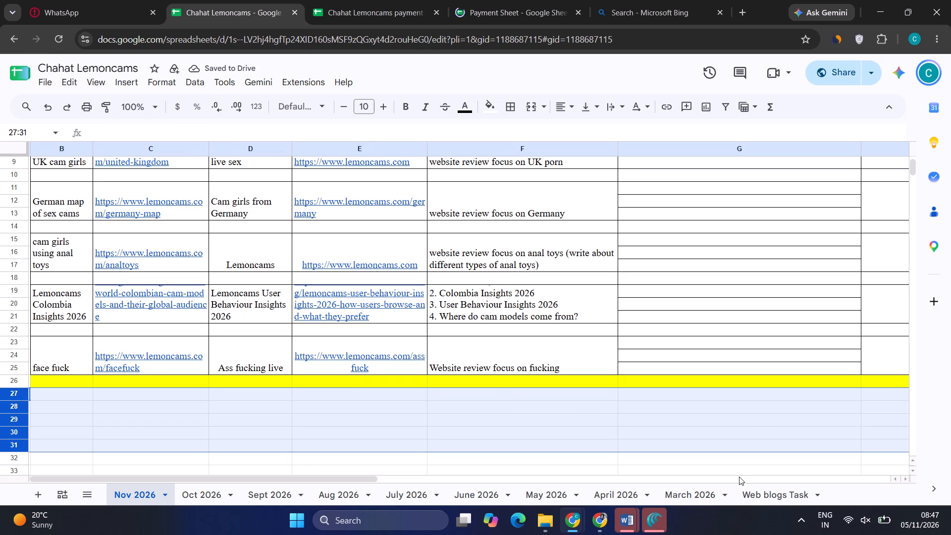
click(758, 427)
Increase the heights of rows 19, 20 and 21 to fit the full Lemoncams Colombia Insights 2026 block.
scroll(758, 427, up, 3)
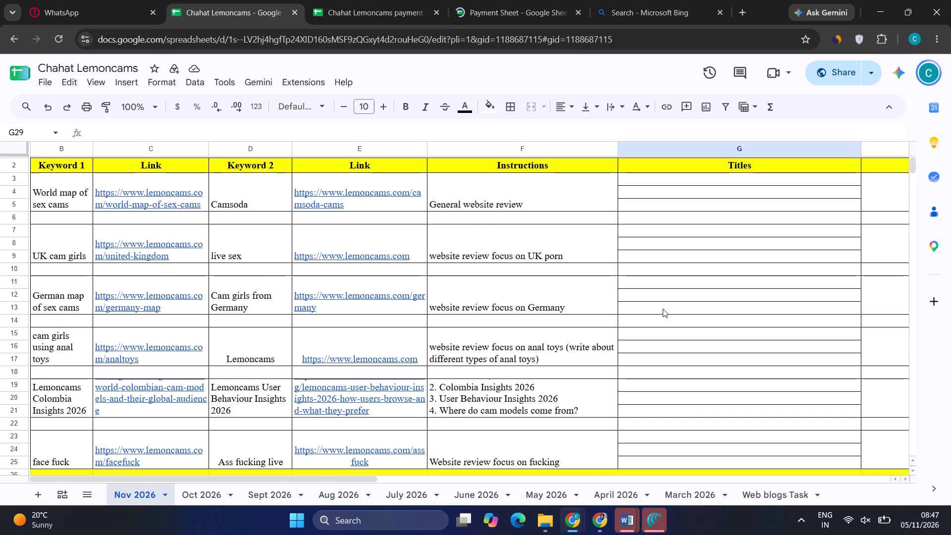
click(546, 246)
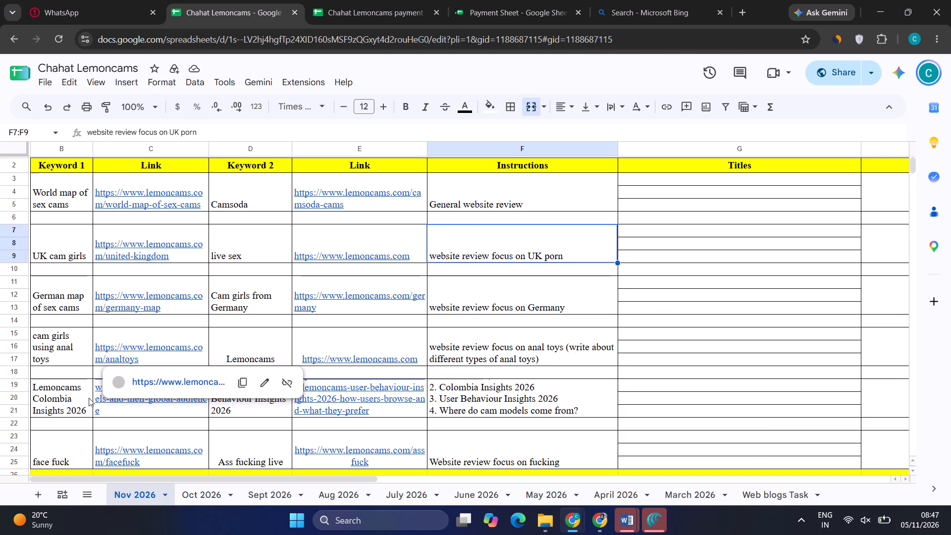
drag(14, 390, 15, 397)
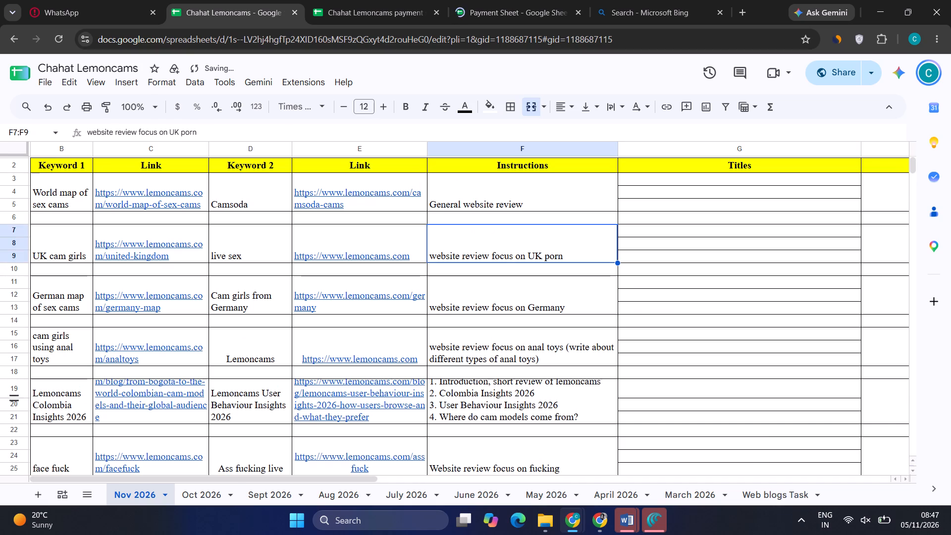
drag(15, 410, 15, 421)
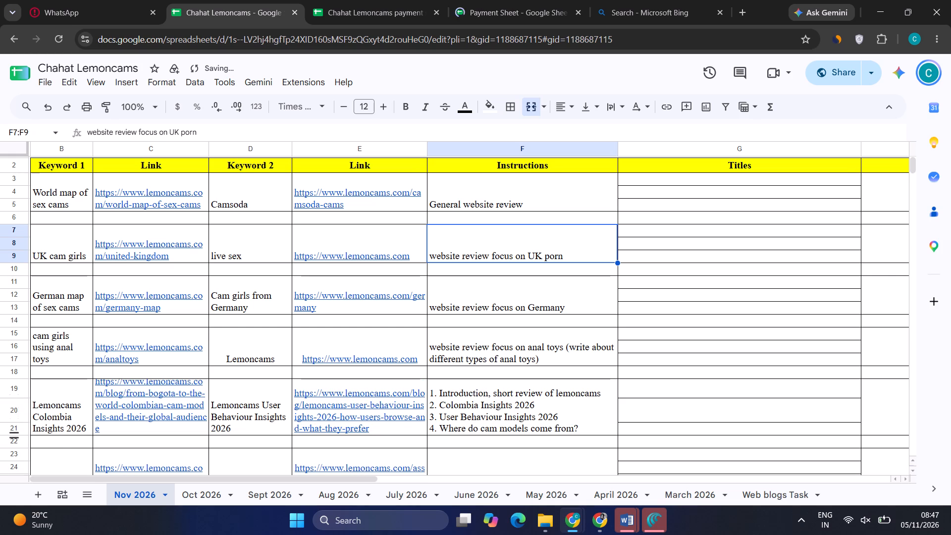
drag(15, 435, 16, 464)
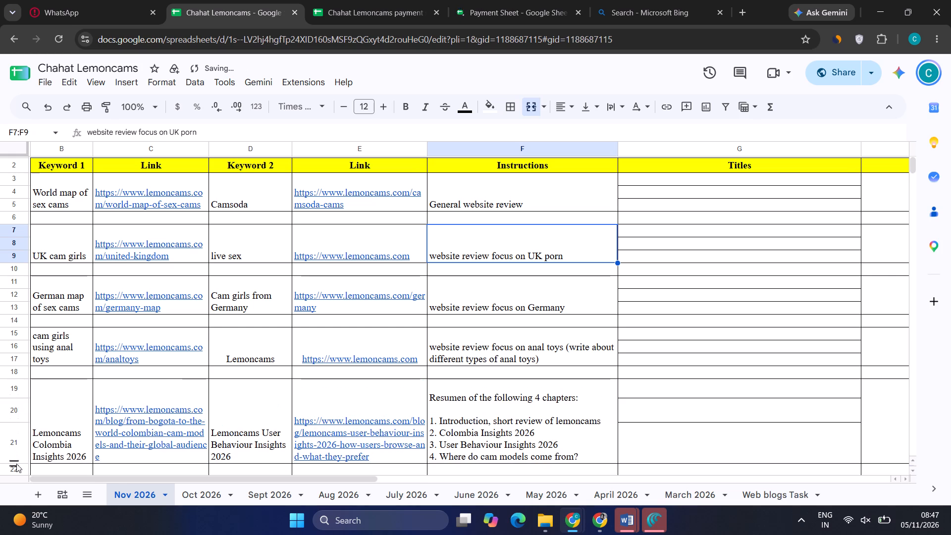
Copy the table content from Keyword 1 through Instructions, range B3:F25.
scroll(451, 426, down, 3)
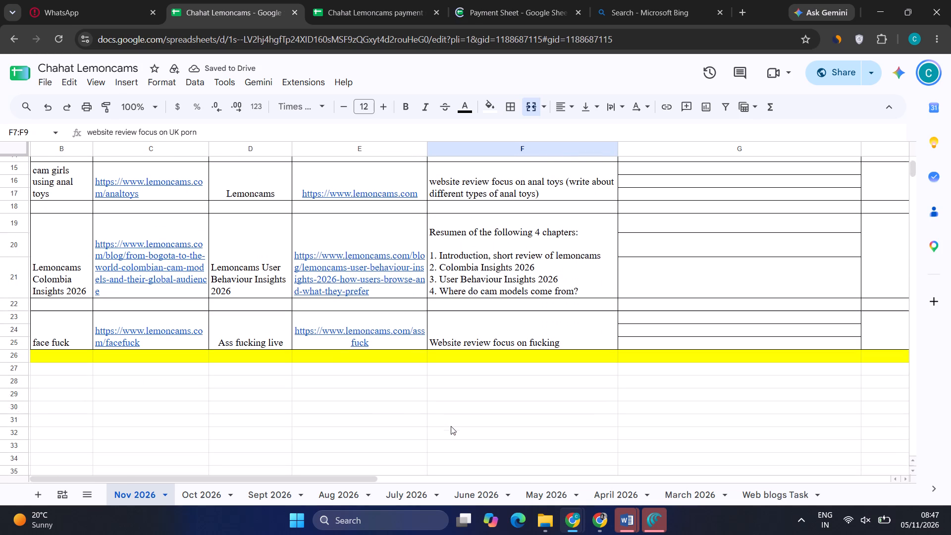
scroll(451, 426, up, 2)
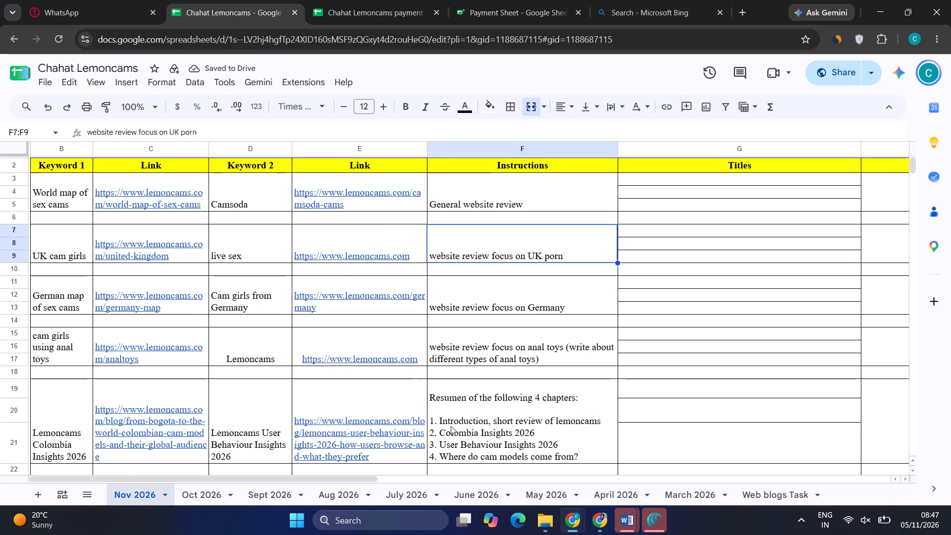
scroll(451, 426, down, 1)
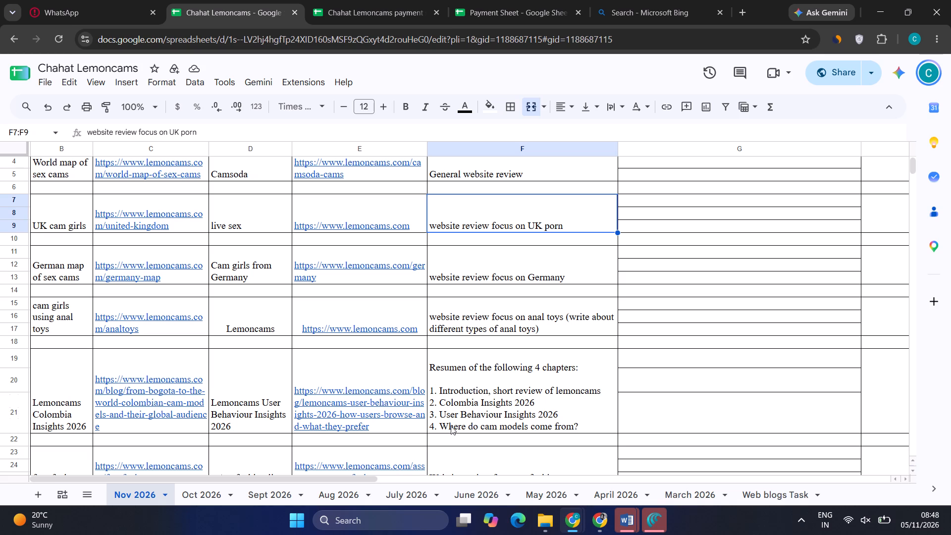
scroll(540, 374, down, 2)
scroll(540, 374, up, 5)
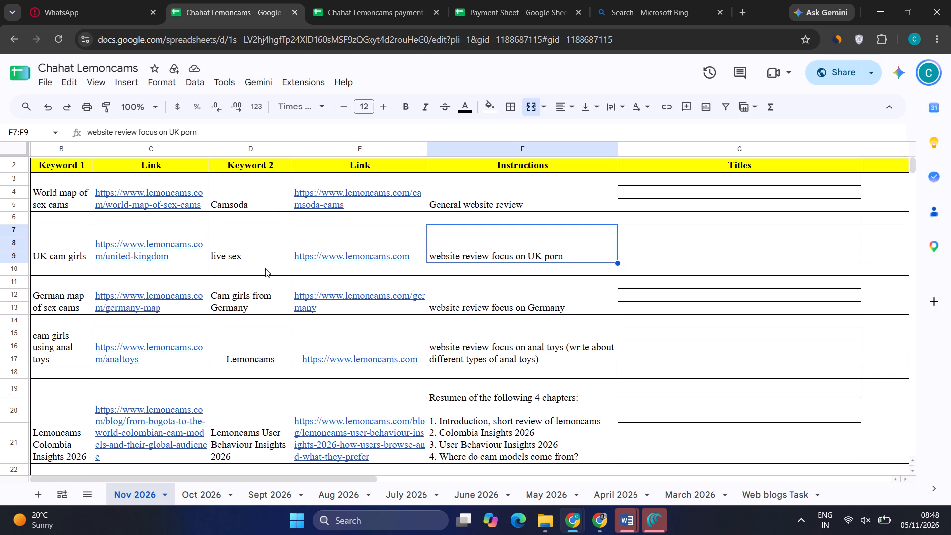
click(84, 199)
key(ctrl+shift+Down)
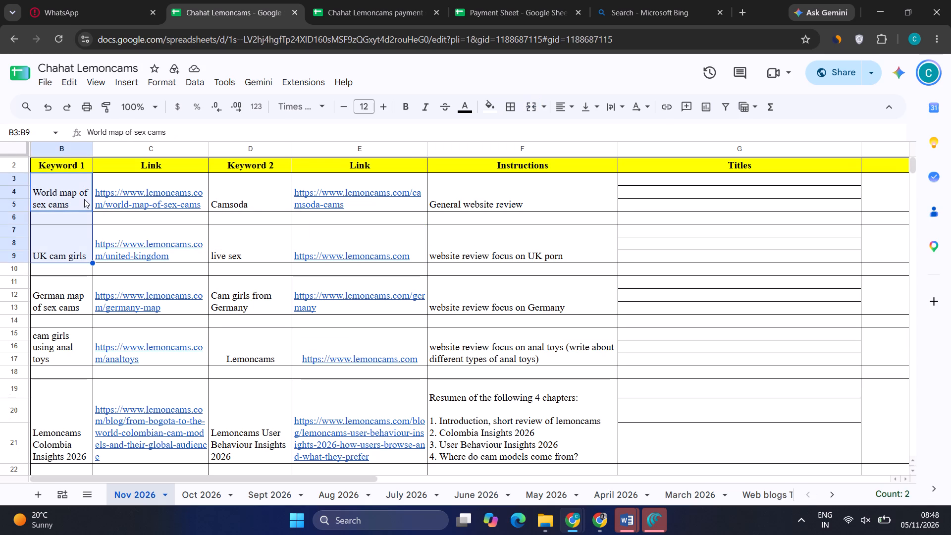
key(ctrl+shift+Down)
key(ctrl+shift+Down)
key(ctrl+shift+Down)
key(ctrl+shift+Down)
key(ctrl+shift+Down)
key(ctrl+shift+Up)
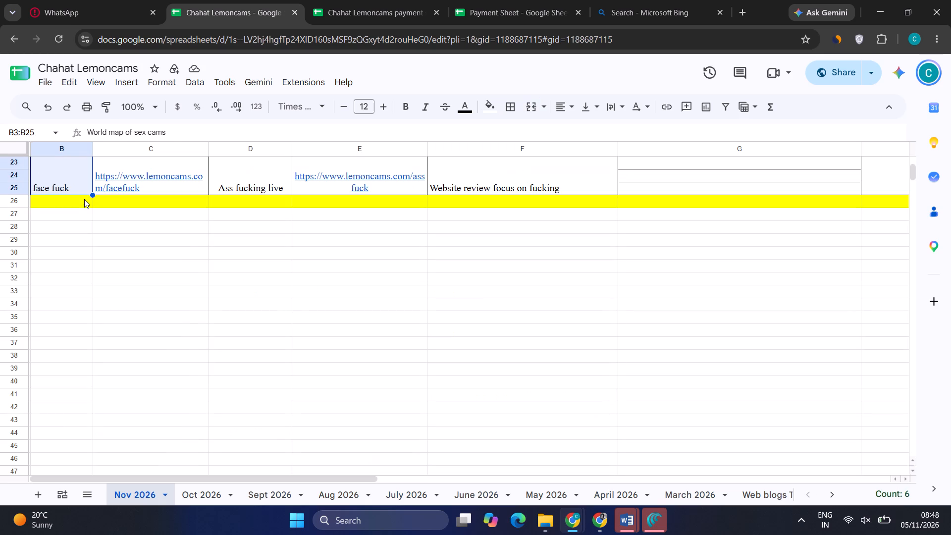
key(shift+Right)
key(shift+Right)
key(shift+Right)
key(shift+Right)
key(ctrl+c)
Switch to the blank Word document Document1 and paste the copied table as plain text.
key(alt+Tab)
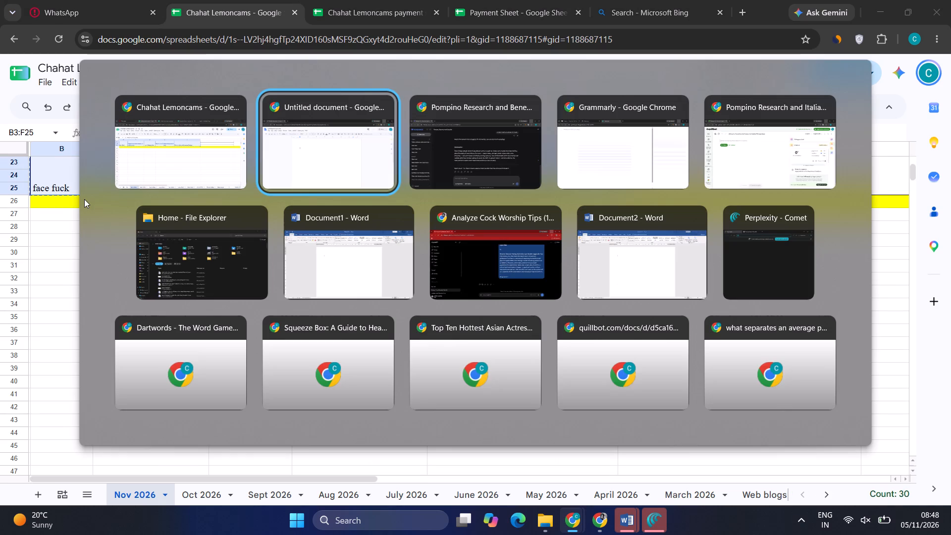
key(alt+Down)
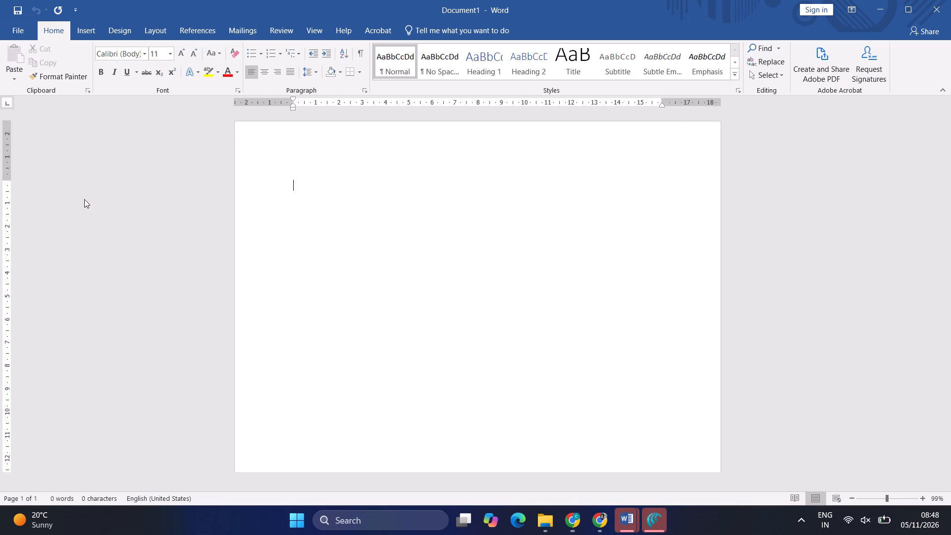
key(ctrl+v)
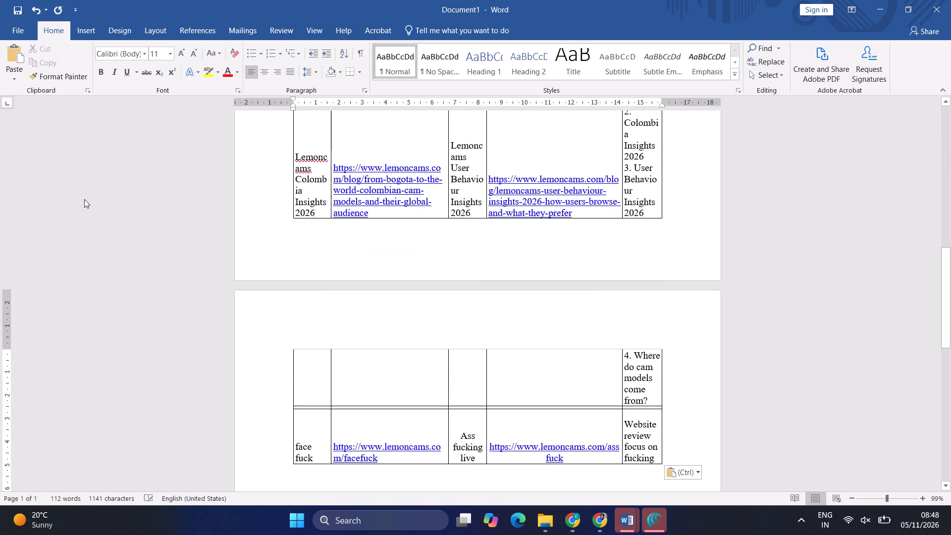
click(685, 476)
click(709, 440)
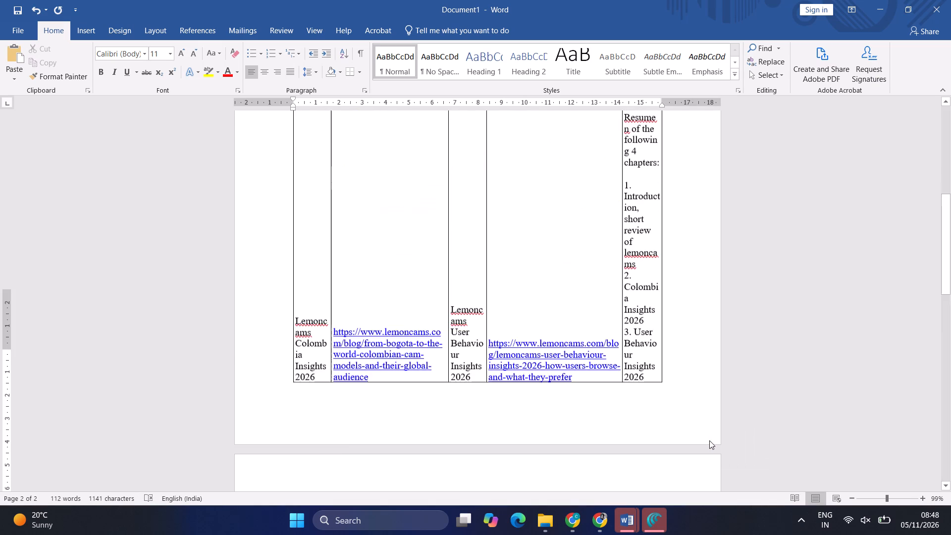
key(Return)
Put "World map of sex cams" and its world-map-of-sex-cams link on separate lines at the top of the document.
key(ctrl+a)
key(Up)
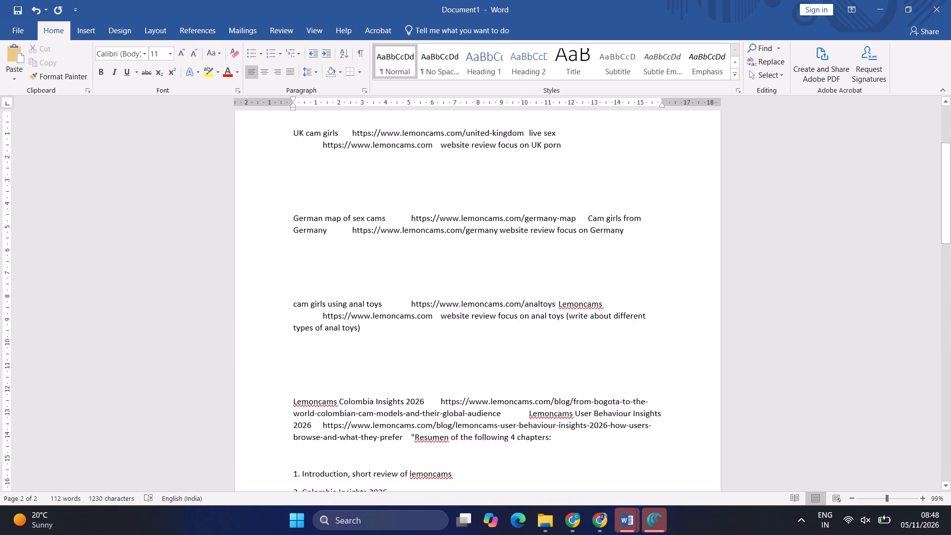
key(ctrl+shift+Right)
key(ctrl+shift+Right)
key(ctrl+shift+Right)
key(ctrl+shift+Right)
key(ctrl+shift+Right)
key(Right)
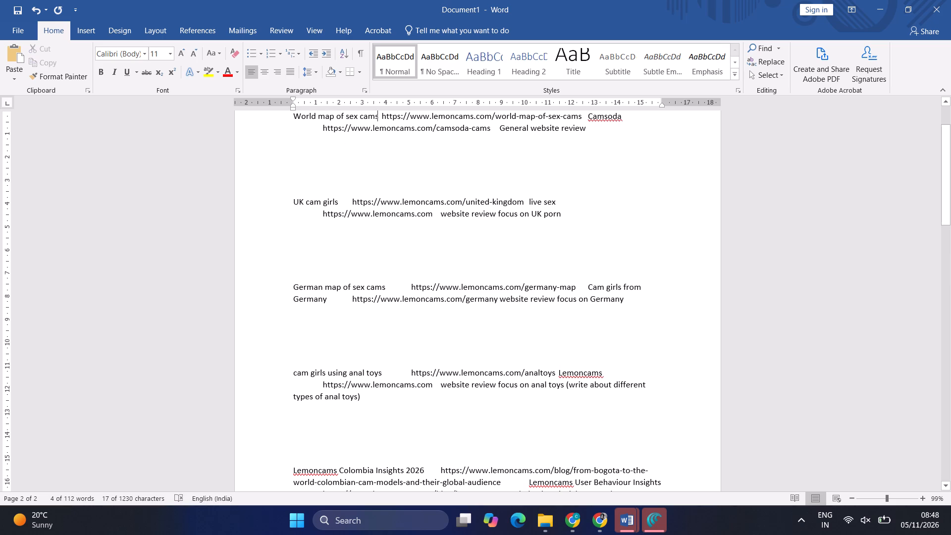
key(ctrl+shift+Right)
key(Return)
key(ctrl+shift+Right)
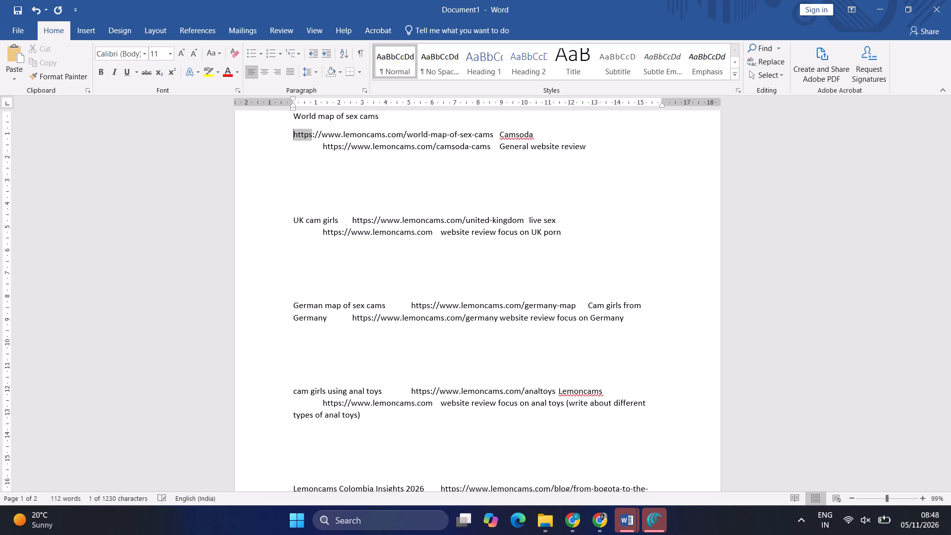
key(End)
key(ctrl+shift+Left)
key(Left)
key(BackSpace)
key(Return)
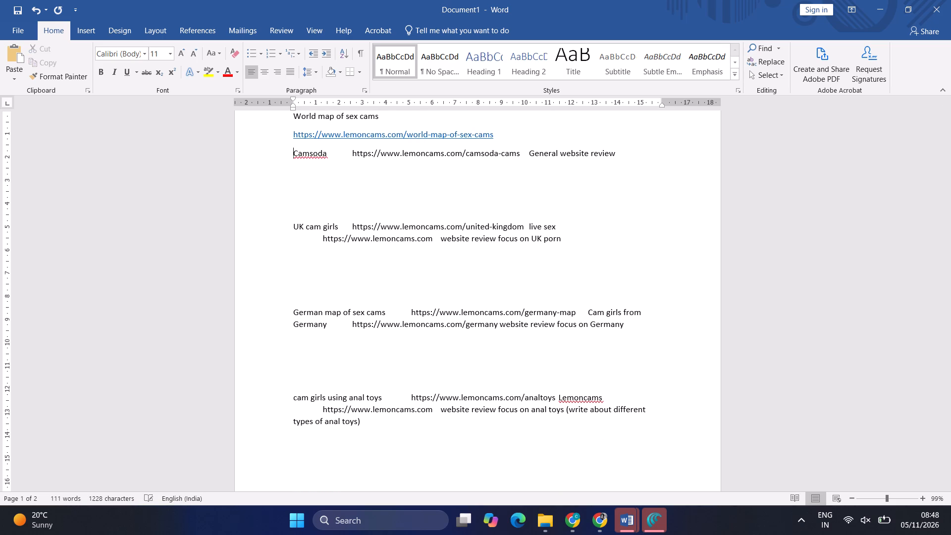
Split the rest of the first entry into separate lines: Camsoda, its camsoda-cams link, and "General website review".
key(ctrl+shift+Right)
key(Right)
key(ctrl+shift+Right)
key(BackSpace)
key(Return)
key(ctrl+shift+Right)
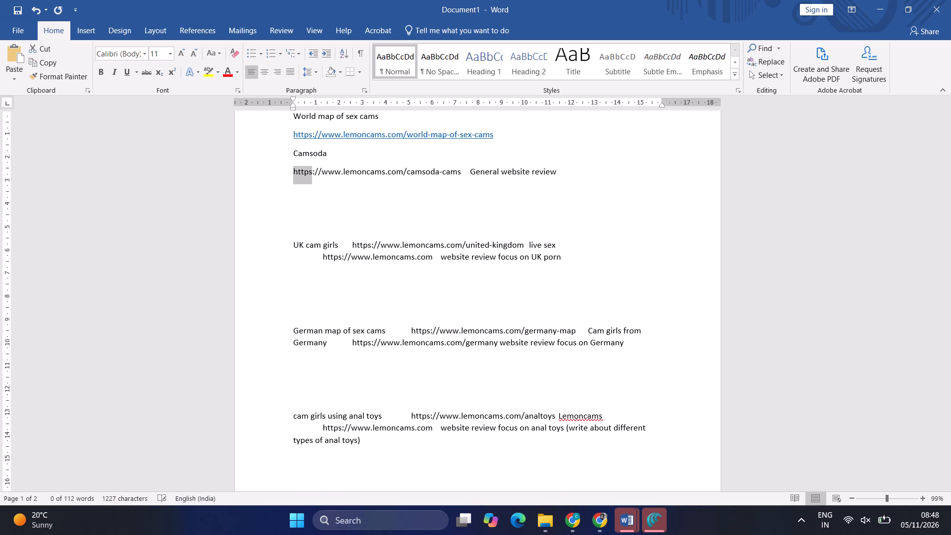
key(Right)
key(ctrl+shift+Right)
key(ctrl+shift+Right)
key(ctrl+shift+Right)
key(ctrl+shift+Right)
key(ctrl+shift+Right)
key(ctrl+shift+Right)
key(ctrl+shift+Right)
key(ctrl+shift+Right)
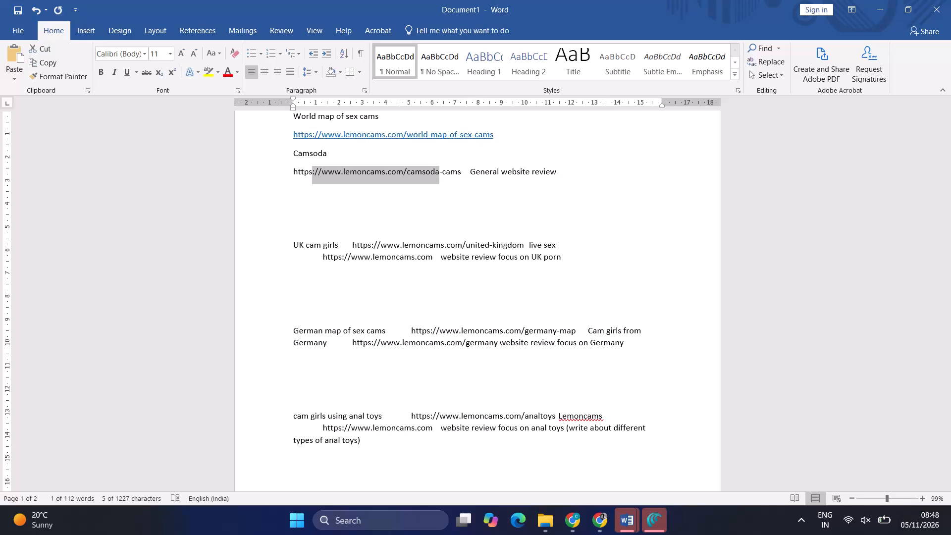
key(ctrl+shift+Right)
key(Right)
key(ctrl+shift+Right)
key(Right)
key(ctrl+shift+Right)
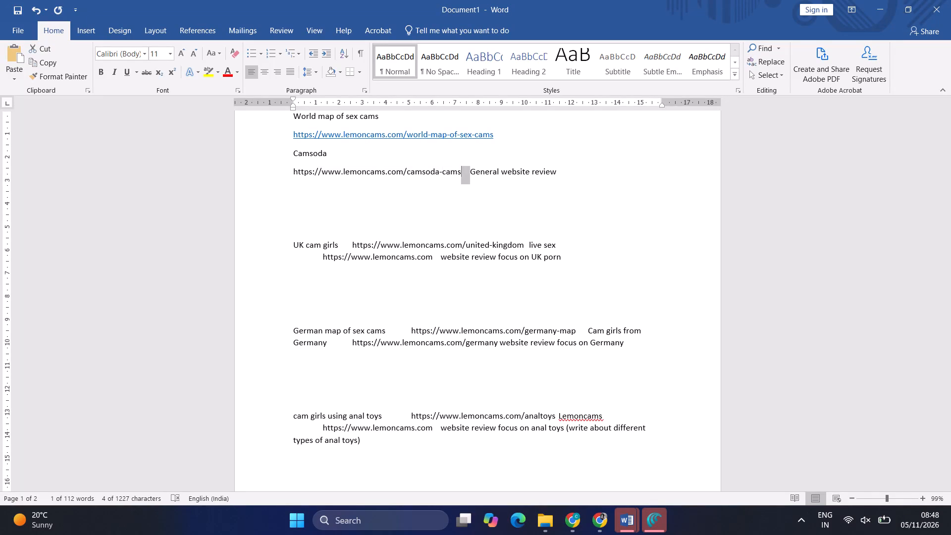
key(BackSpace)
key(Return)
key(ctrl+shift+Down)
key(Right)
Check the source table in the spreadsheet, and back in Word remove the extra blank lines and leading whitespace before "UK cam girls".
key(alt+Tab)
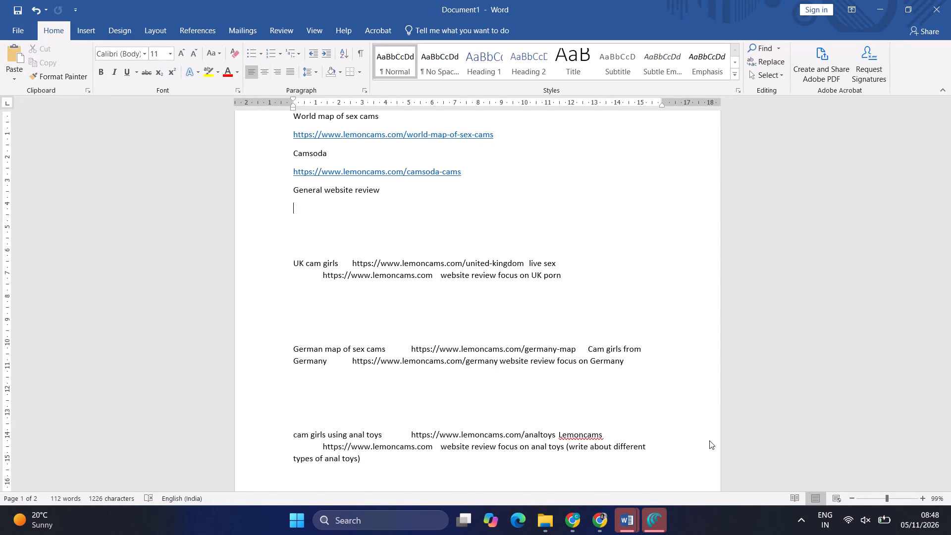
key(Up)
key(Up)
key(Up)
key(Up)
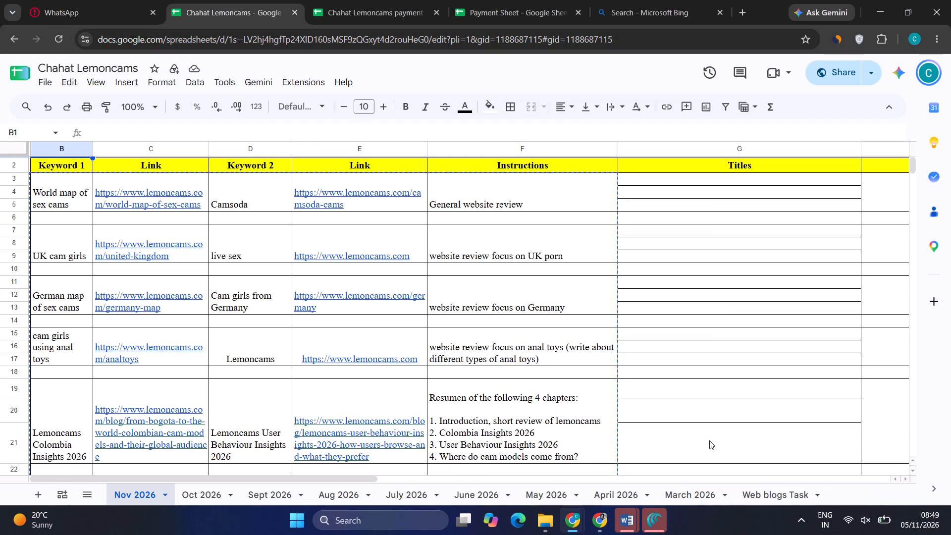
key(alt+Tab)
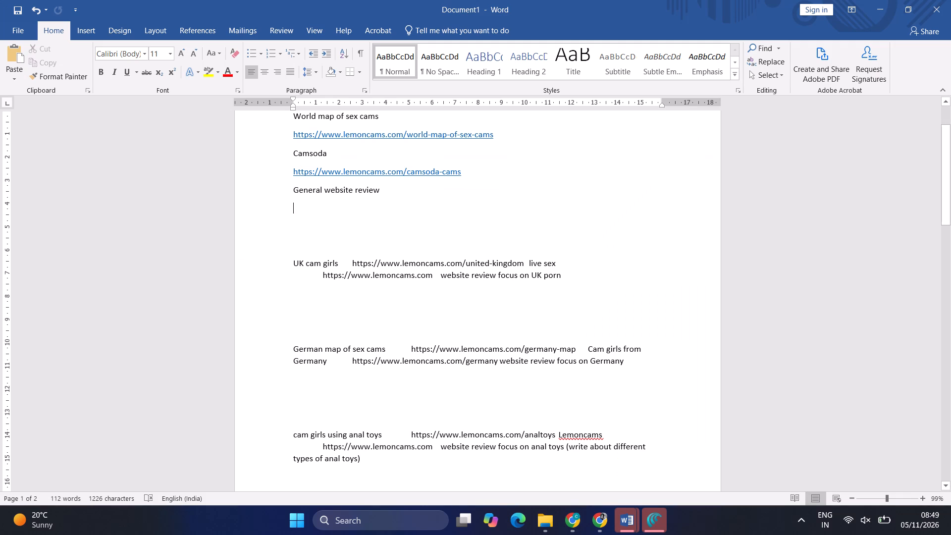
key(Down)
key(Down)
key(BackSpace)
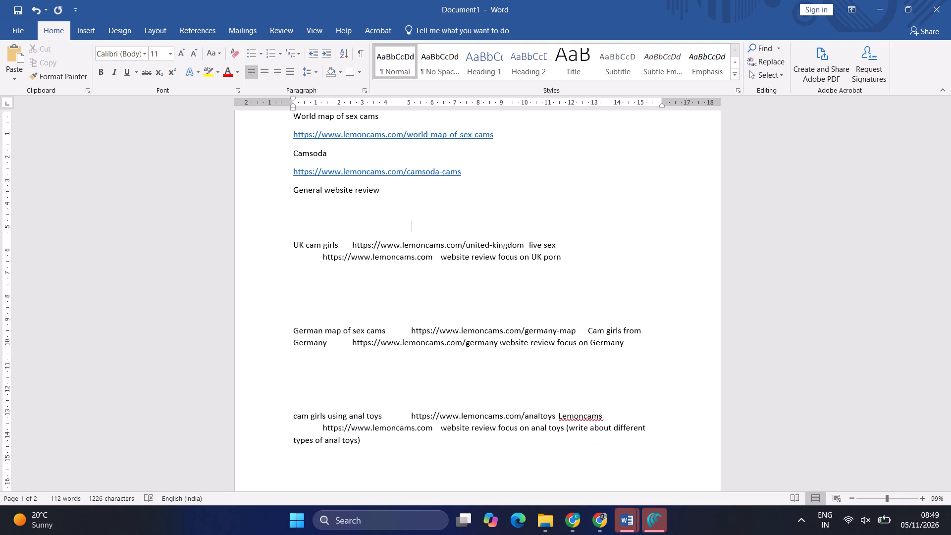
key(ctrl+shift+Down)
key(BackSpace)
key(BackSpace)
key(ctrl+shift+Left)
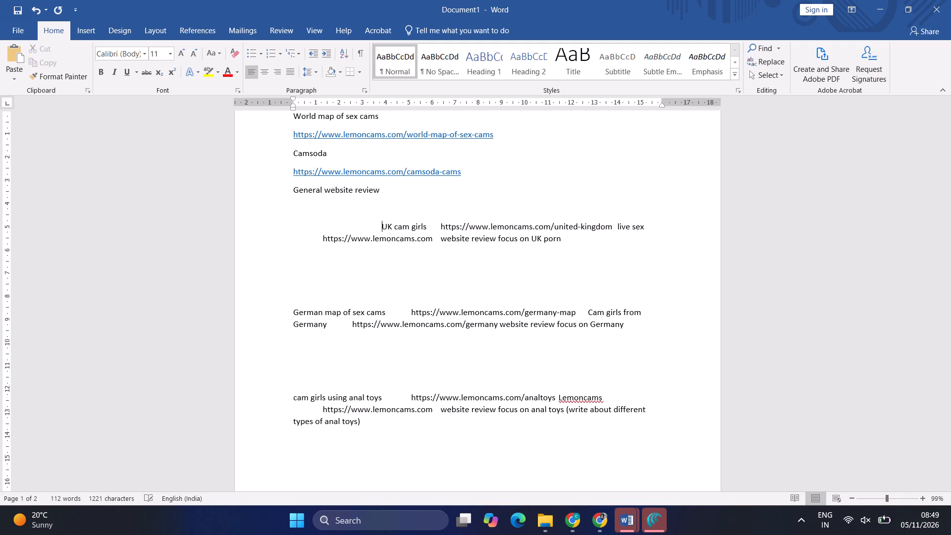
key(BackSpace)
key(ctrl+shift+Left)
key(BackSpace)
key(ctrl+shift+Left)
key(BackSpace)
Put "UK cam girls" and its united-kingdom link on separate lines.
key(ctrl+shift+Right)
key(ctrl+shift+Right)
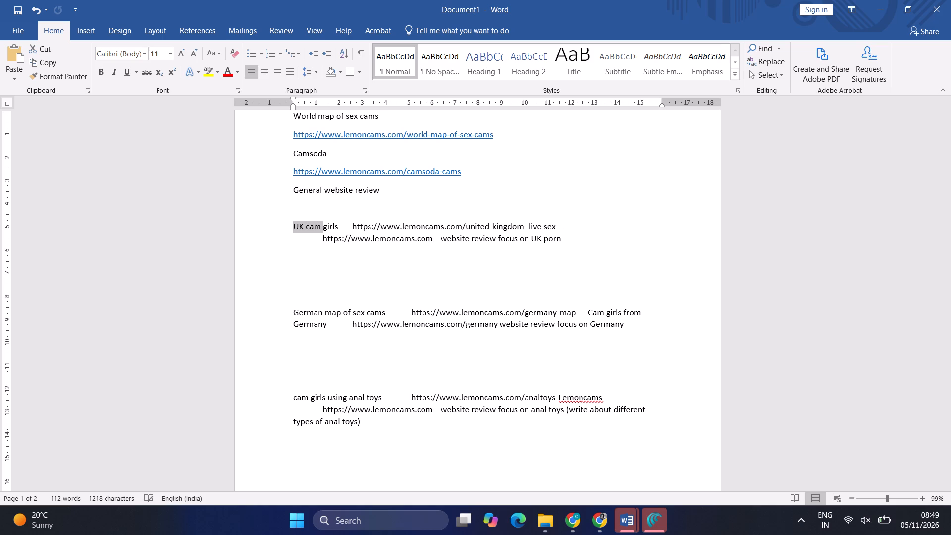
key(ctrl+shift+Right)
key(Right)
key(ctrl+shift+Right)
key(BackSpace)
key(Return)
key(ctrl+shift+Right)
key(ctrl+shift+Right)
key(ctrl+shift+Right)
key(ctrl+shift+Right)
key(ctrl+shift+Right)
key(ctrl+shift+Right)
key(ctrl+shift+Right)
key(ctrl+shift+Right)
key(ctrl+shift+Right)
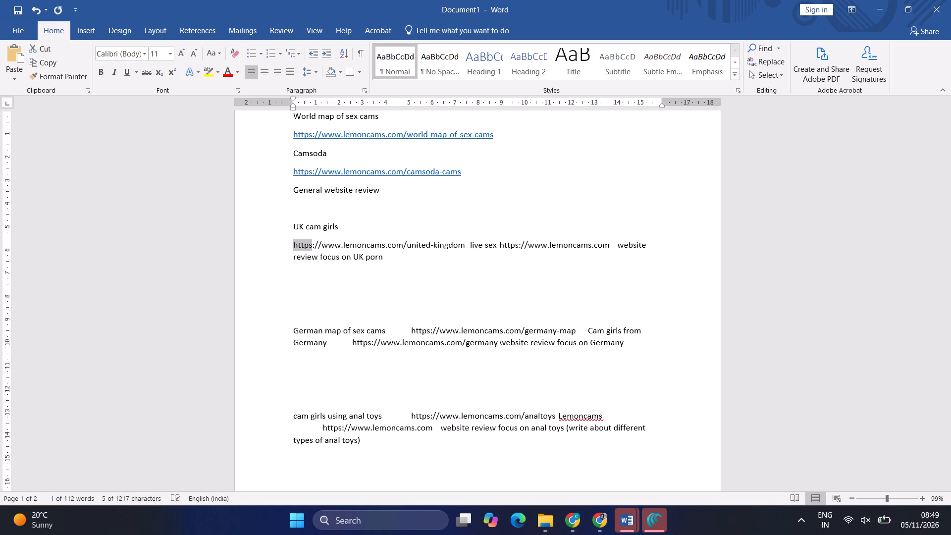
key(Right)
key(ctrl+shift+Right)
key(Right)
key(ctrl+shift+Right)
key(Right)
key(ctrl+shift+Right)
key(BackSpace)
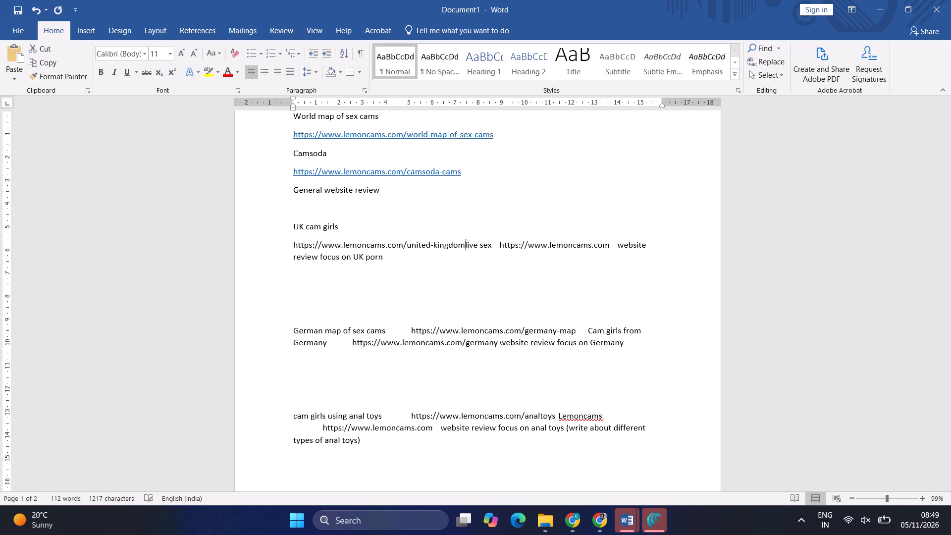
key(Return)
Split the rest of the second entry into separate lines: "live sex", the lemoncams.com link, and "website review focus on UK porn".
key(ctrl+shift+Right)
key(ctrl+shift+Right)
key(ctrl+shift+Right)
key(Right)
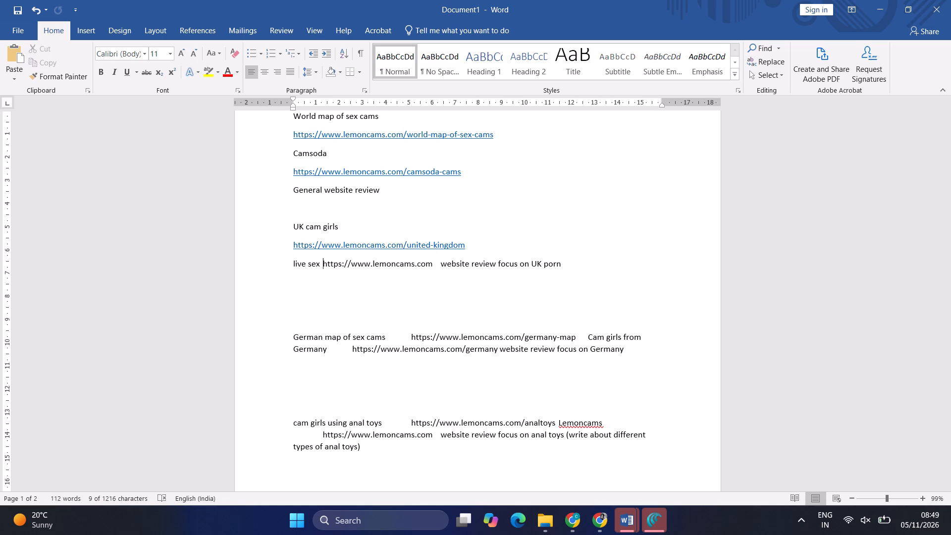
key(BackSpace)
key(Return)
key(ctrl+shift+Right)
key(ctrl+shift+Right)
key(ctrl+shift+Right)
key(ctrl+shift+Right)
key(ctrl+shift+Right)
key(ctrl+shift+Right)
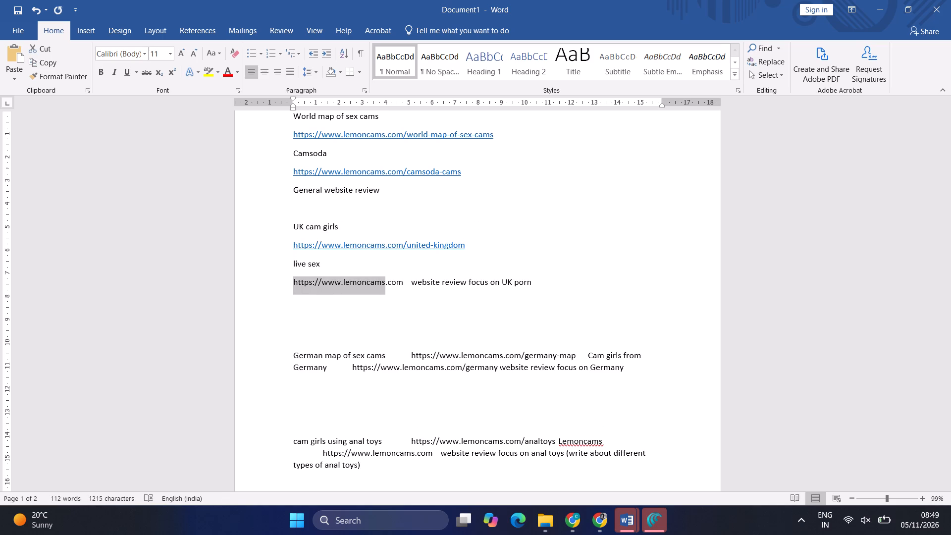
key(ctrl+shift+Right)
key(Right)
key(ctrl+shift+Right)
key(BackSpace)
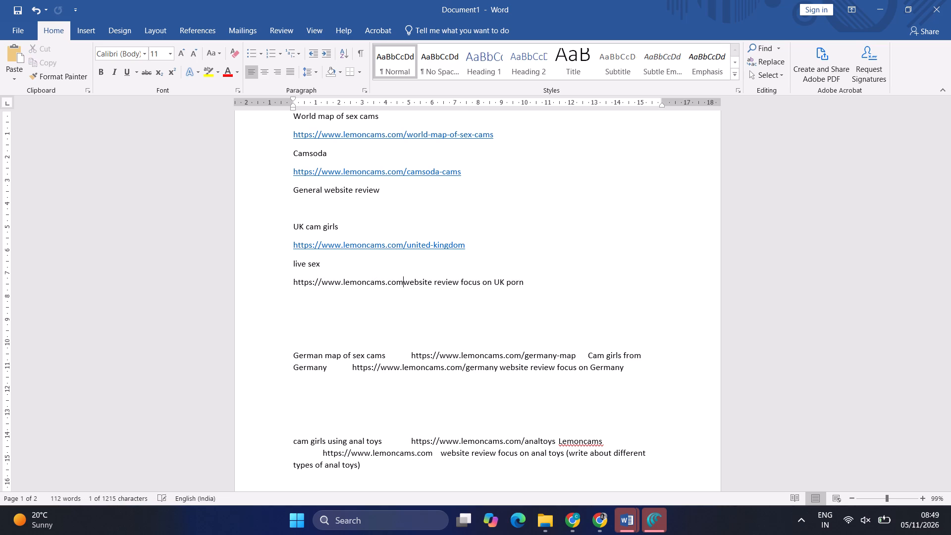
key(Return)
key(ctrl+shift+Down)
Add the number "2." on its own line above "UK cam girls".
key(Up)
key(Up)
key(Up)
key(Up)
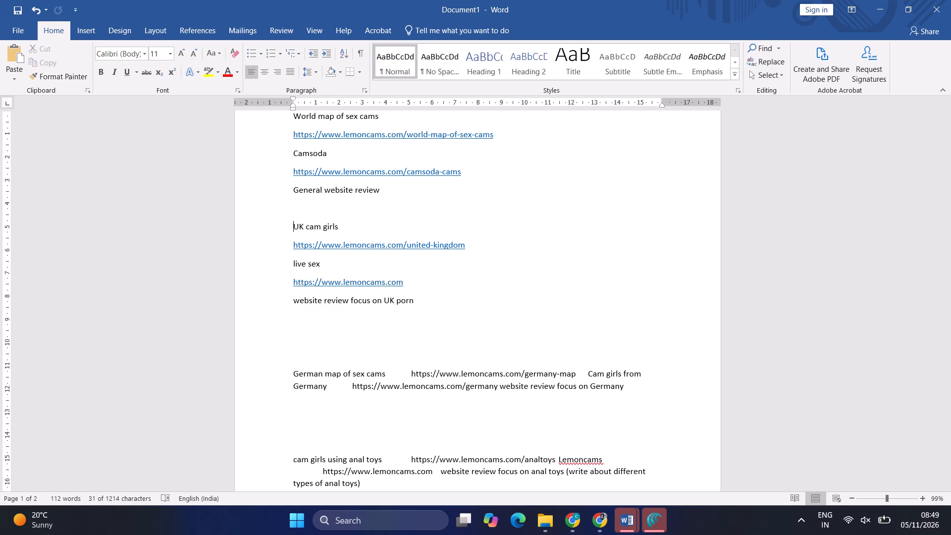
key(Return)
key(Up)
text(2.)
key(space)
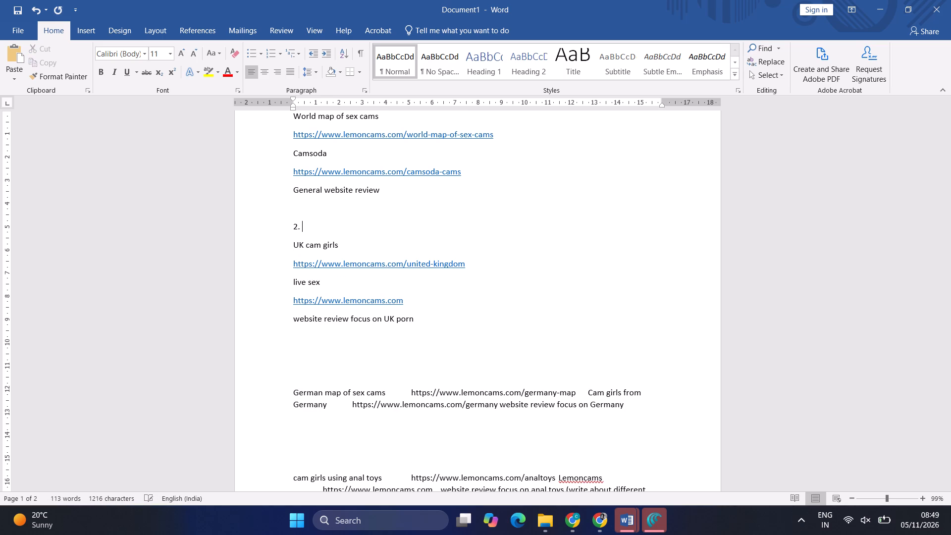
Add an automatic list number "1." on its own line above "World map of sex cams", keeping the keyword unnumbered.
key(ctrl+a)
key(Up)
key(1)
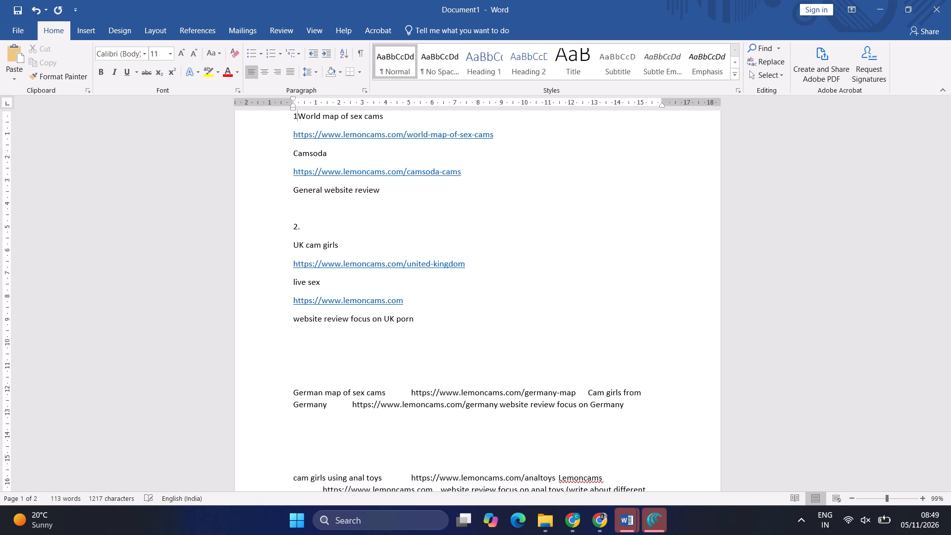
text(.)
key(space)
key(Return)
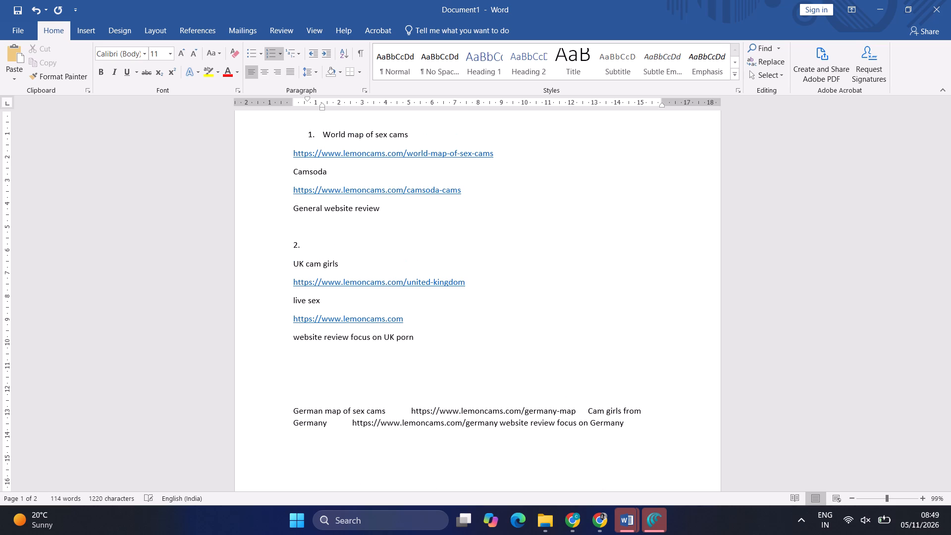
key(Return)
key(BackSpace)
key(BackSpace)
key(BackSpace)
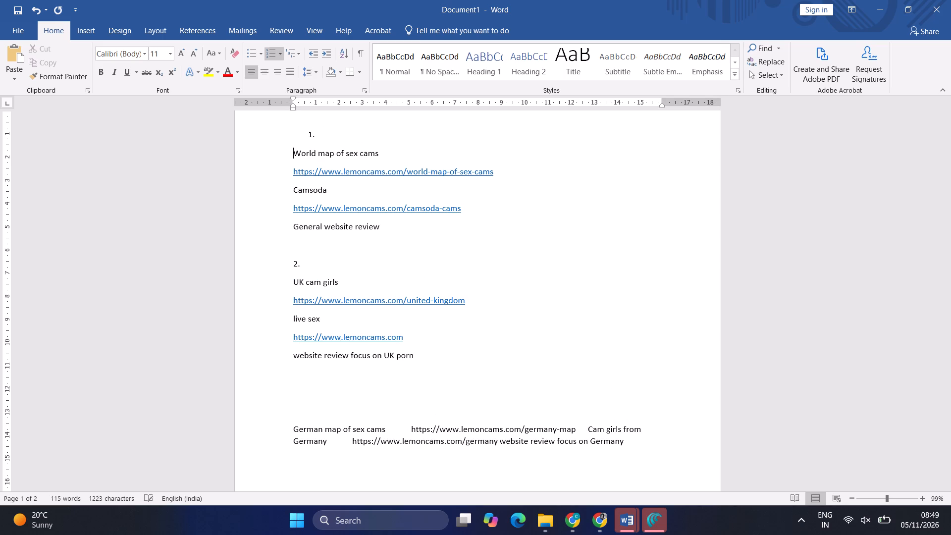
Turn the "2." above "UK cam girls" into an automatic list number on its own line, keeping the keyword unnumbered.
key(ctrl+shift+Down)
key(ctrl+shift+Down)
key(ctrl+shift+Down)
key(ctrl+shift+Down)
key(ctrl+shift+Down)
key(ctrl+shift+Down)
key(Right)
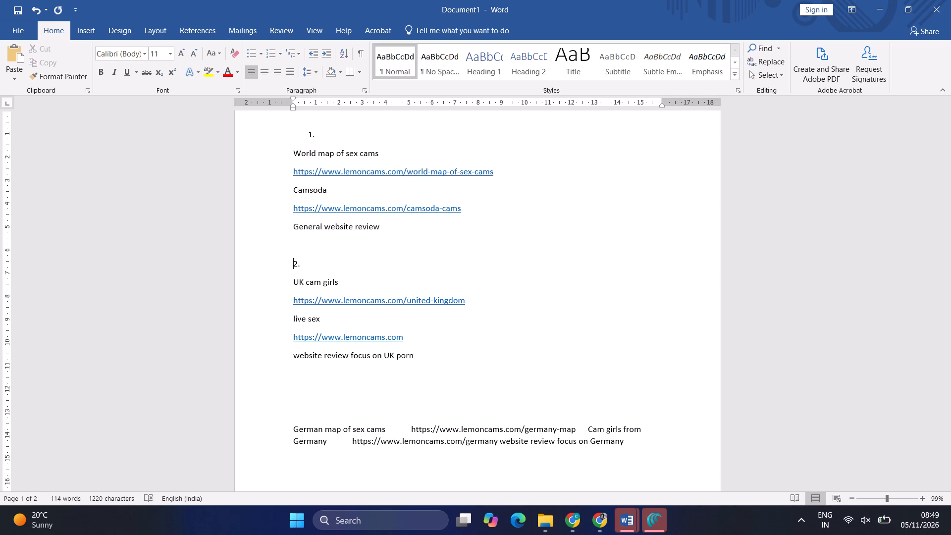
key(End)
key(space)
key(BackSpace)
key(Return)
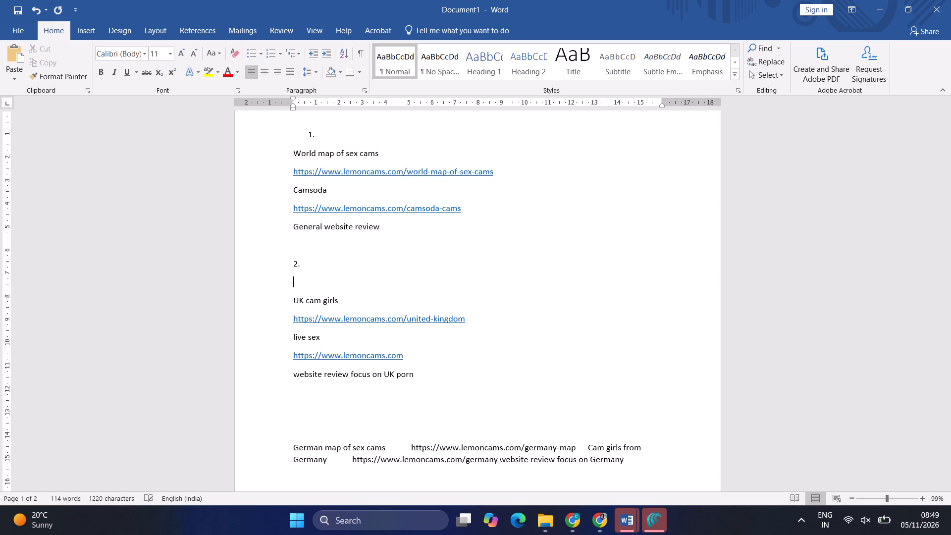
key(BackSpace)
key(BackSpace)
key(Return)
key(Right)
key(BackSpace)
key(BackSpace)
key(space)
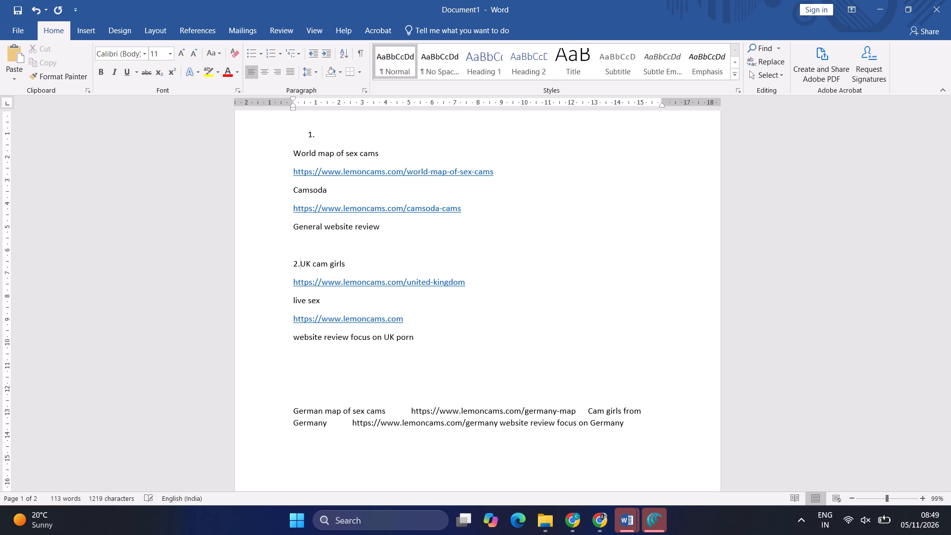
key(Return)
key(BackSpace)
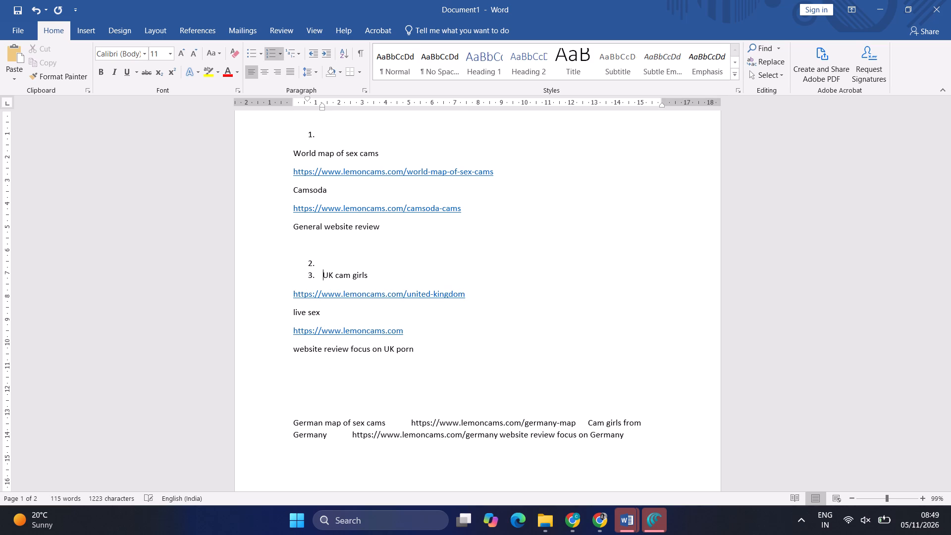
key(BackSpace)
key(BackSpace)
Remove the stray spacing and an extra blank line between "website review focus on UK porn" and "German map of sex cams".
key(ctrl+shift+Down)
key(ctrl+shift+Down)
key(ctrl+shift+Down)
key(ctrl+shift+Down)
key(ctrl+shift+Down)
key(ctrl+shift+Down)
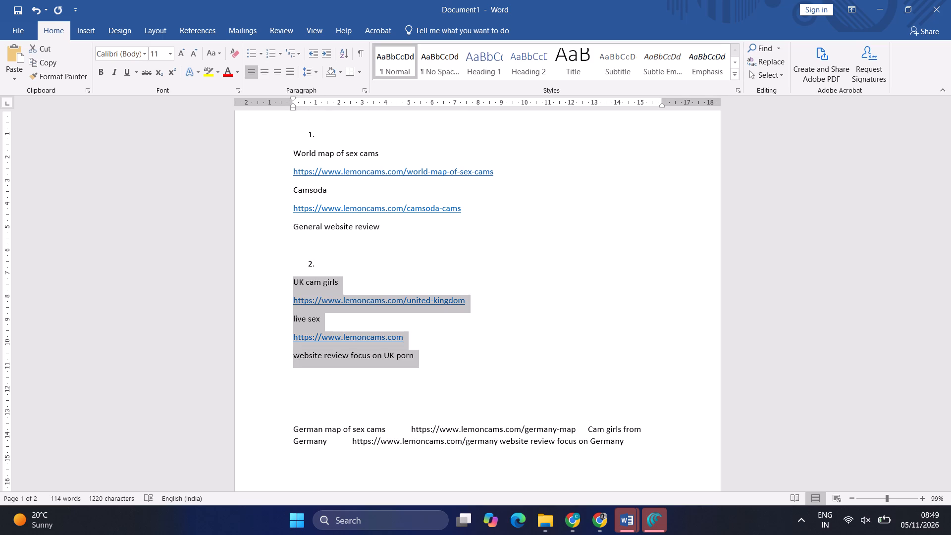
key(ctrl+shift+Down)
key(ctrl+shift+Down)
key(Right)
key(ctrl+shift+Up)
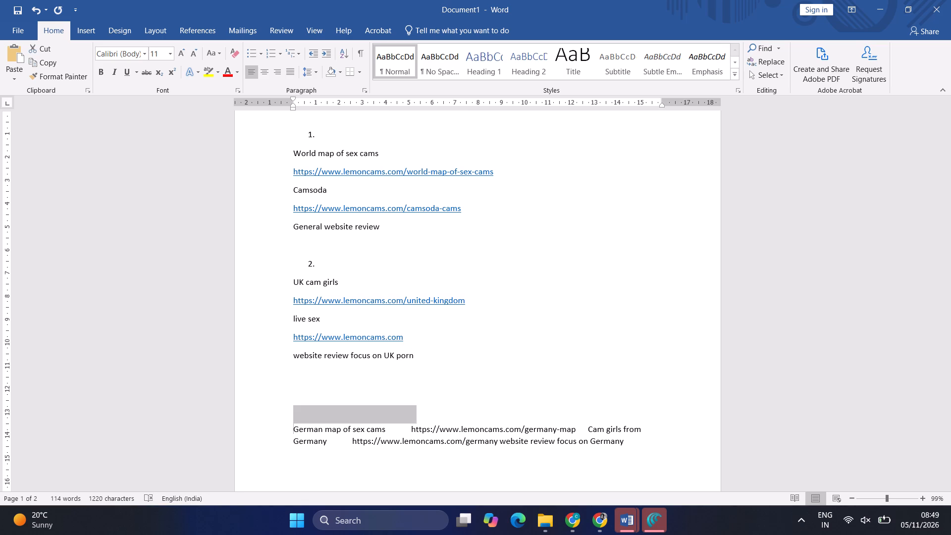
key(BackSpace)
key(ctrl+shift+Up)
key(BackSpace)
Add an automatic list number "3." on its own line above "German map of sex cams", keeping the keyword unnumbered.
key(Return)
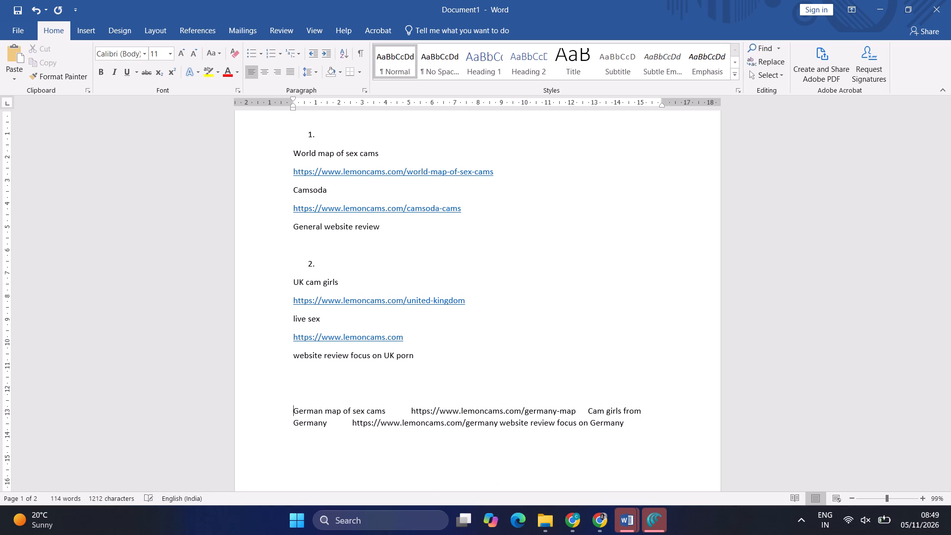
text(3.)
key(space)
key(Return)
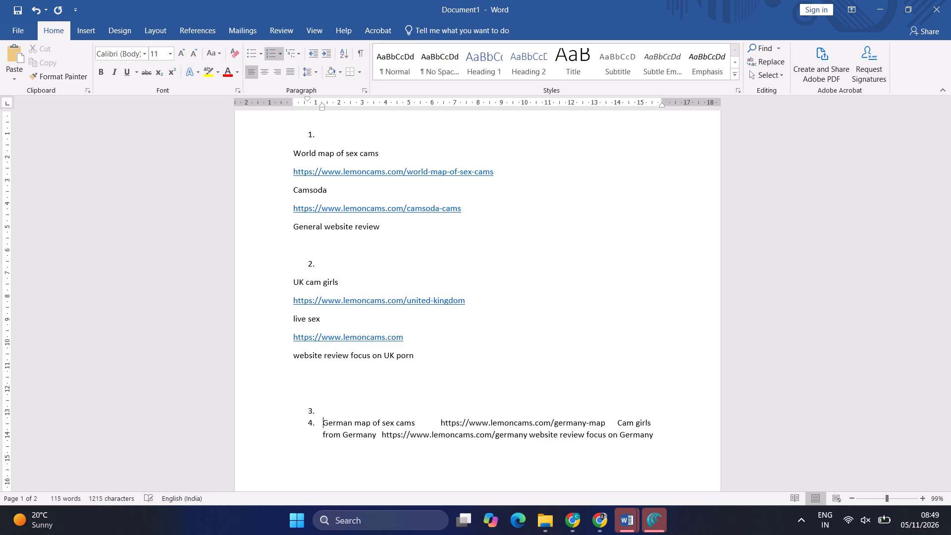
key(BackSpace)
key(BackSpace)
key(BackSpace)
Put "German map of sex cams" on its own line by replacing the gap after it with a line break.
key(ctrl+shift+Right)
key(ctrl+shift+Right)
key(ctrl+shift+Right)
key(ctrl+shift+Right)
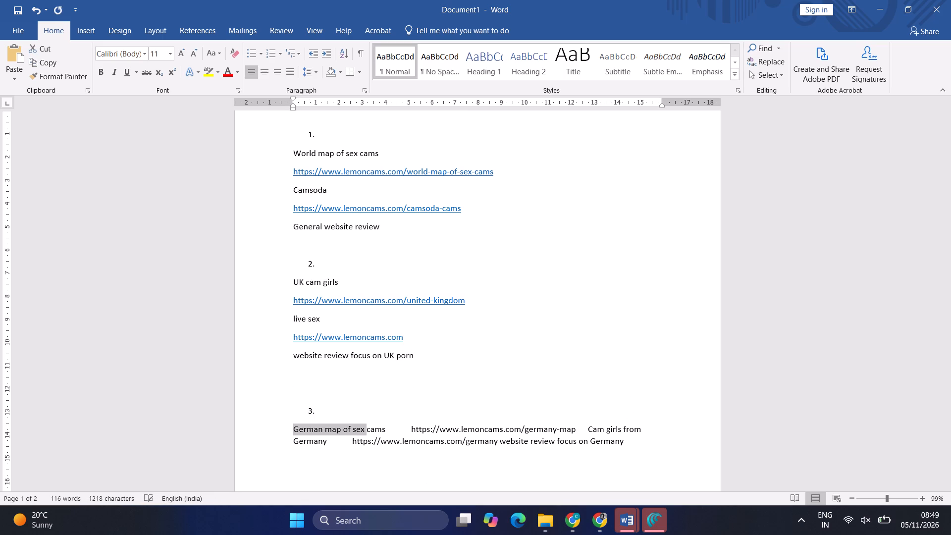
key(ctrl+shift+Right)
key(Right)
key(ctrl+shift+Right)
key(BackSpace)
key(Return)
Put the lemoncams.com/germany-map link on its own line, separating it from "Cam girls from Germany".
key(ctrl+shift+Right)
key(ctrl+shift+Right)
key(ctrl+shift+Right)
key(ctrl+shift+Right)
key(ctrl+shift+Right)
key(ctrl+shift+Right)
key(ctrl+shift+Right)
key(ctrl+shift+Right)
key(ctrl+shift+Right)
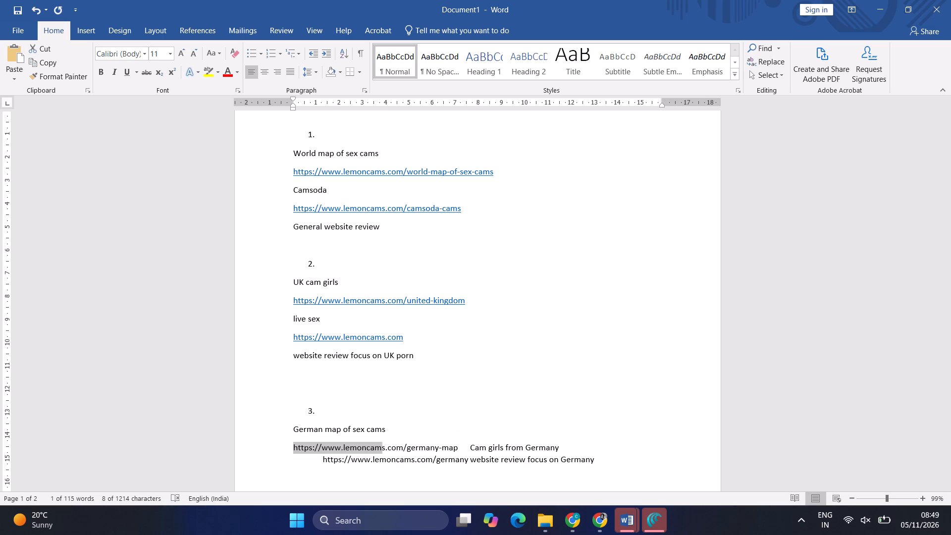
key(Right)
key(ctrl+shift+Right)
key(Right)
key(ctrl+shift+Right)
key(Right)
key(ctrl+shift+Right)
key(BackSpace)
key(Return)
Put "Cam girls from Germany" on its own line, replacing the gap before the following link with a line break.
key(ctrl+shift+Right)
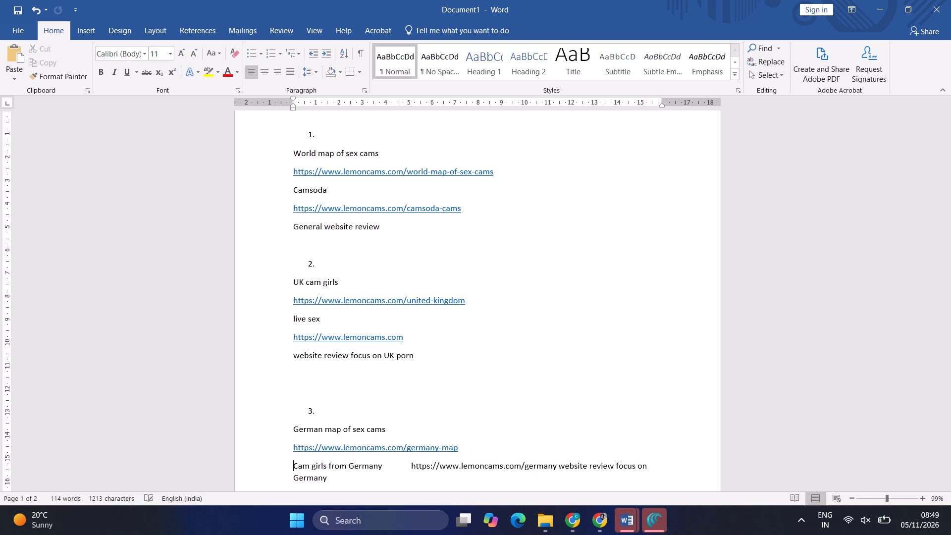
key(ctrl+shift+Right)
key(ctrl+shift+Right)
key(ctrl+shift+Right)
key(ctrl+shift+Right)
key(Right)
key(ctrl+shift+Left)
key(BackSpace)
key(Return)
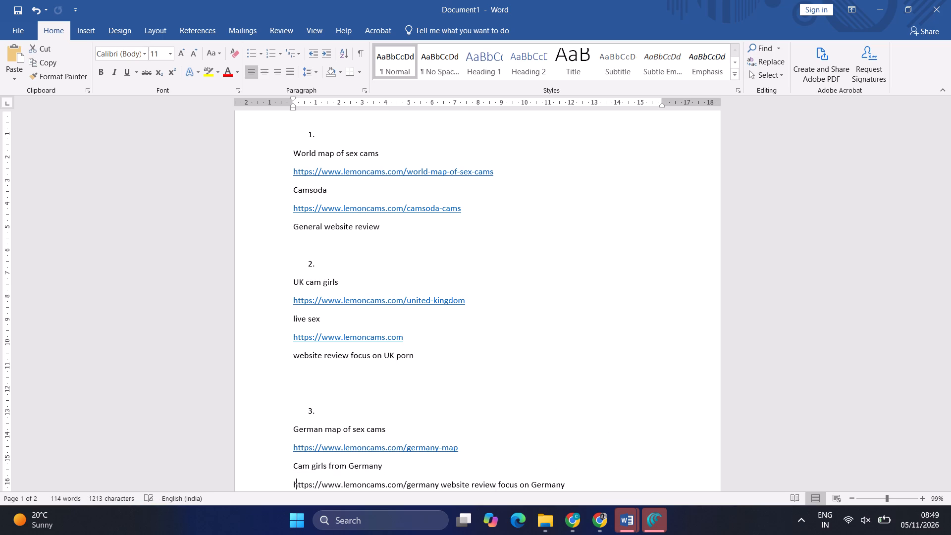
Split the lemoncams.com/germany link and "website review focus on Germany" onto separate lines, removing the leading gap before the instruction.
key(ctrl+shift+Right)
key(ctrl+shift+Right)
key(ctrl+shift+Right)
key(End)
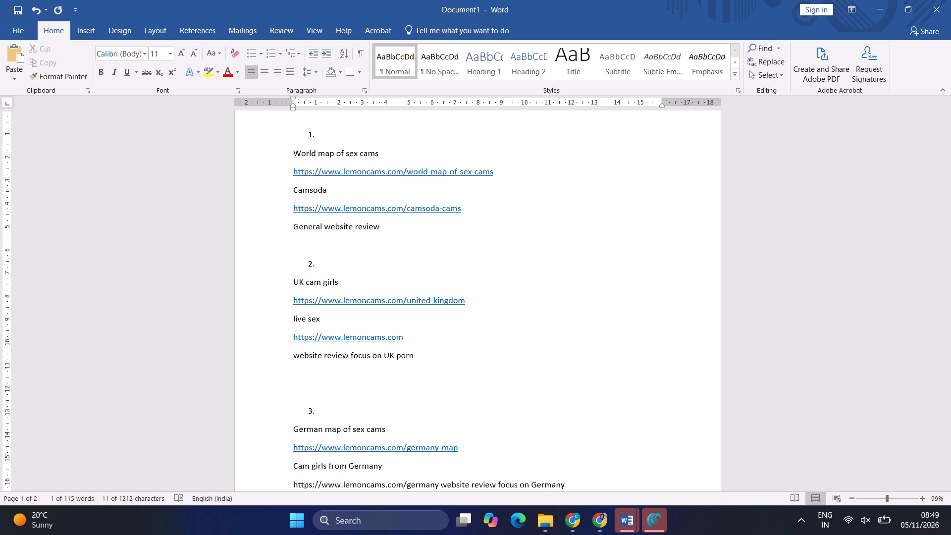
key(space)
key(Right)
key(BackSpace)
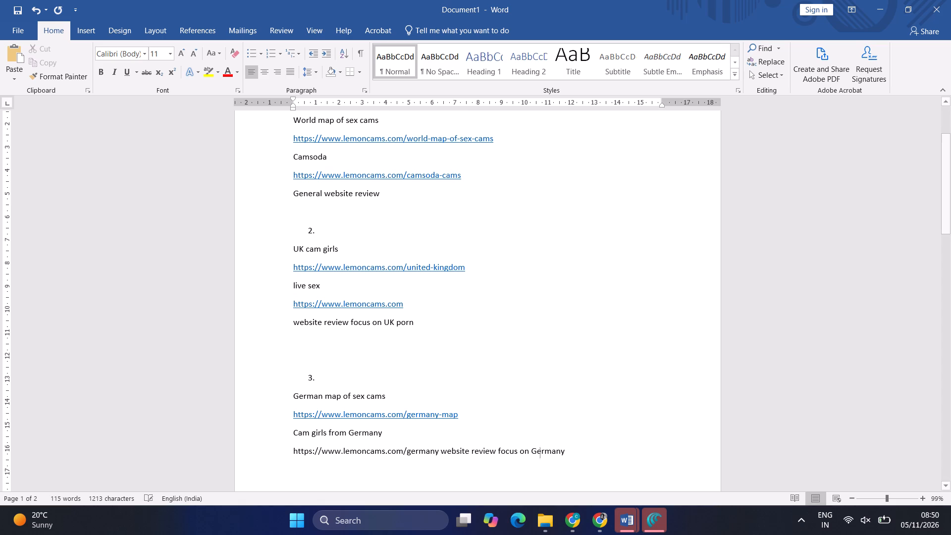
key(BackSpace)
key(space)
key(BackSpace)
key(ctrl+shift+Left)
key(ctrl+shift+Left)
key(ctrl+shift+Left)
key(ctrl+shift+Left)
key(ctrl+shift+Left)
key(Left)
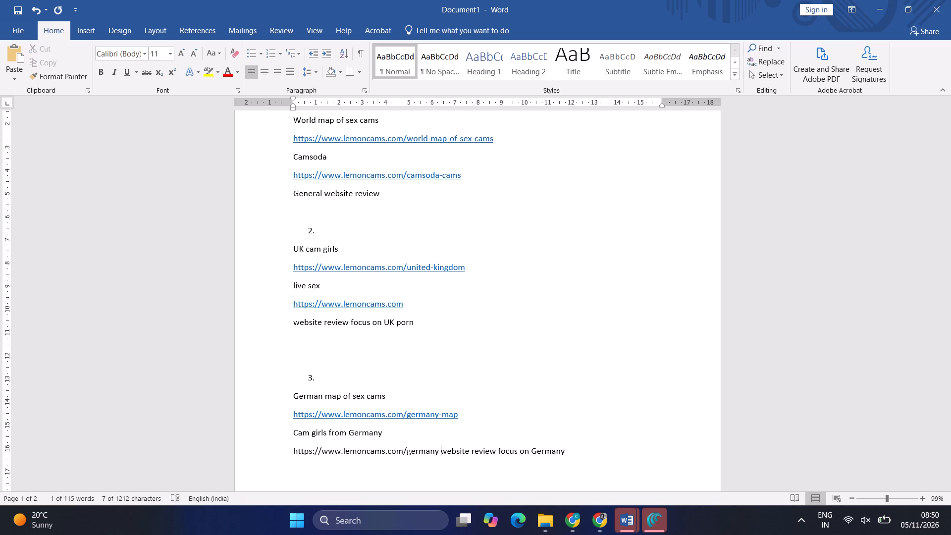
key(Left)
key(Return)
key(ctrl+shift+Right)
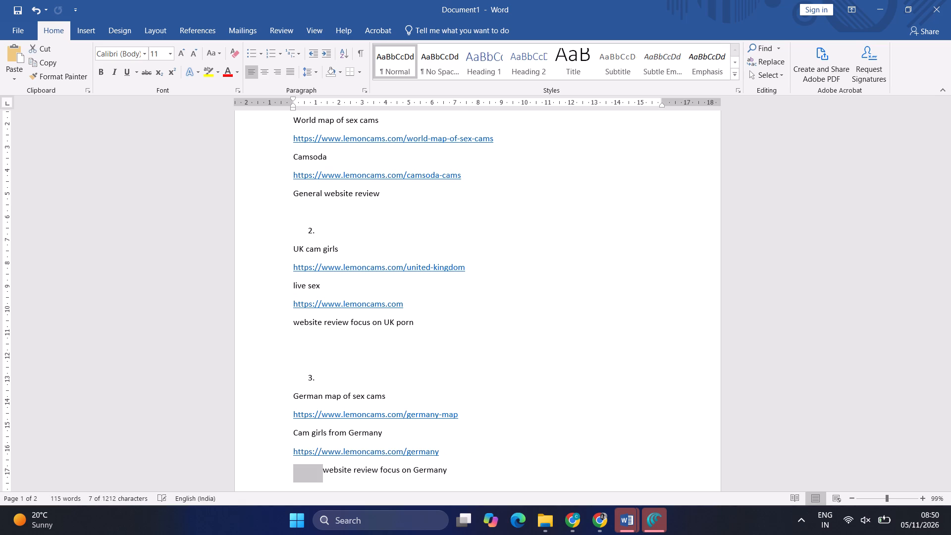
key(BackSpace)
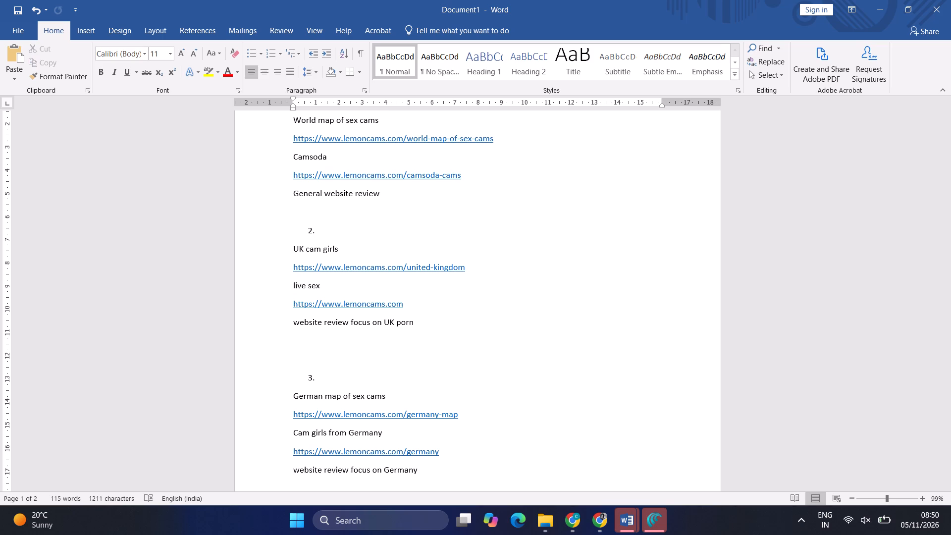
Clear the stray spacing after "website review focus on Germany", leaving one blank line above "cam girls using anal toys".
key(ctrl+shift+Down)
key(ctrl+shift+Down)
key(Right)
key(ctrl+shift+Up)
key(BackSpace)
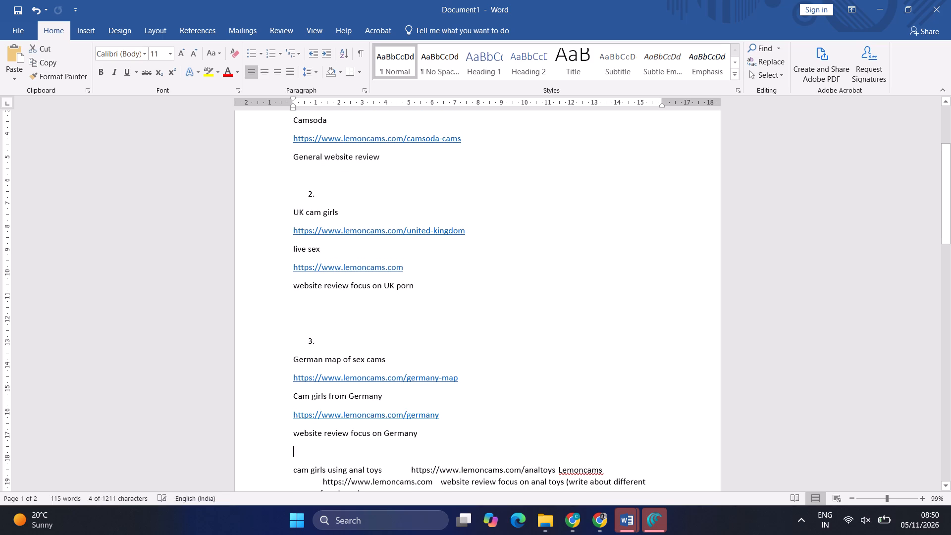
key(ctrl+shift+Up)
key(ctrl+shift+Right)
key(ctrl+shift+Right)
key(ctrl+shift+Right)
key(ctrl+shift+Right)
key(ctrl+shift+Right)
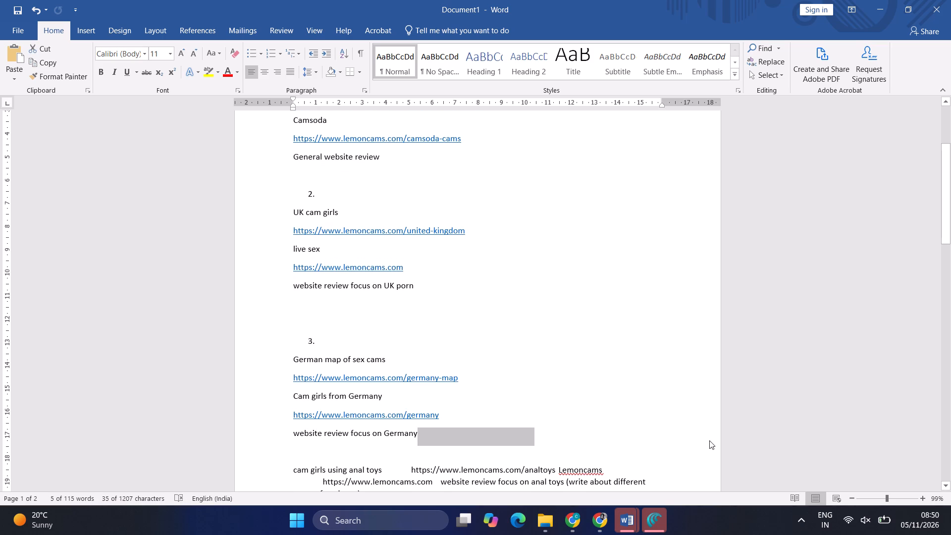
key(BackSpace)
key(Return)
key(Right)
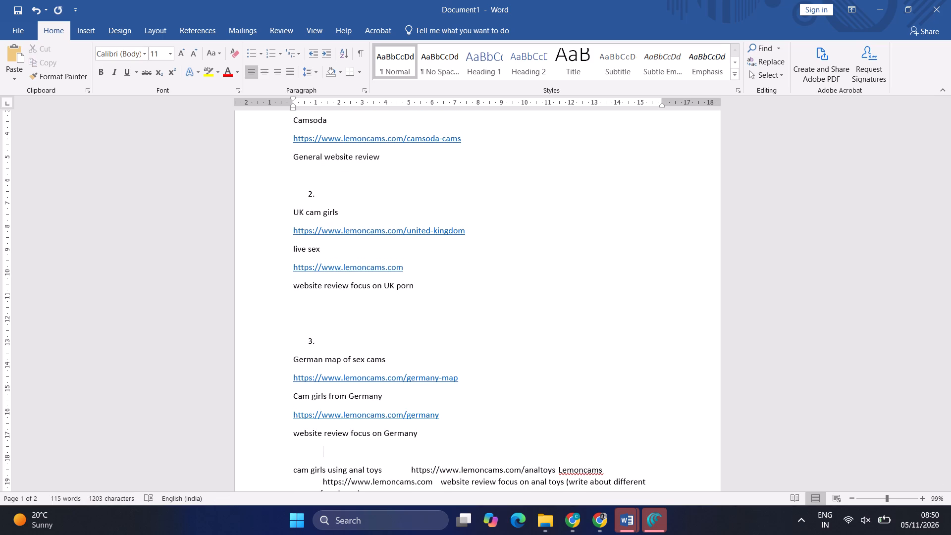
key(ctrl+shift+Down)
key(BackSpace)
key(BackSpace)
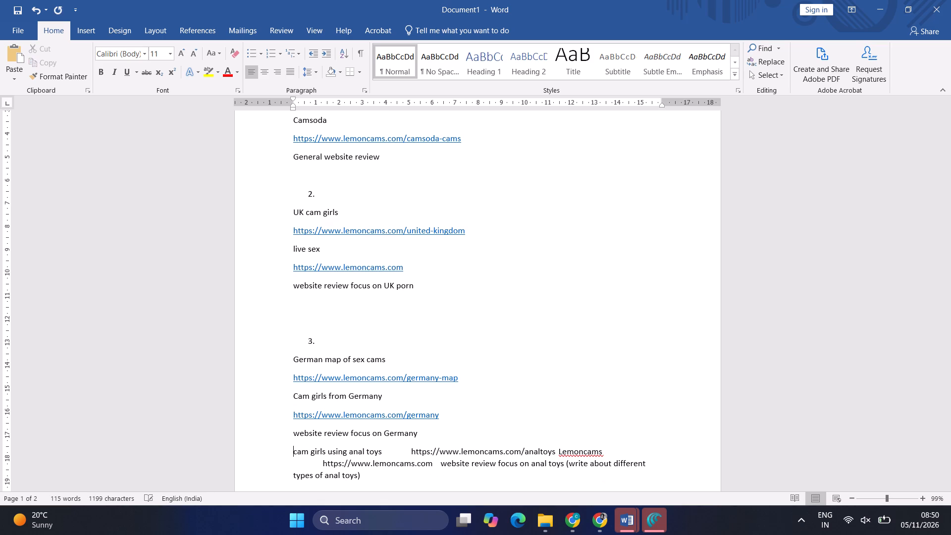
key(Return)
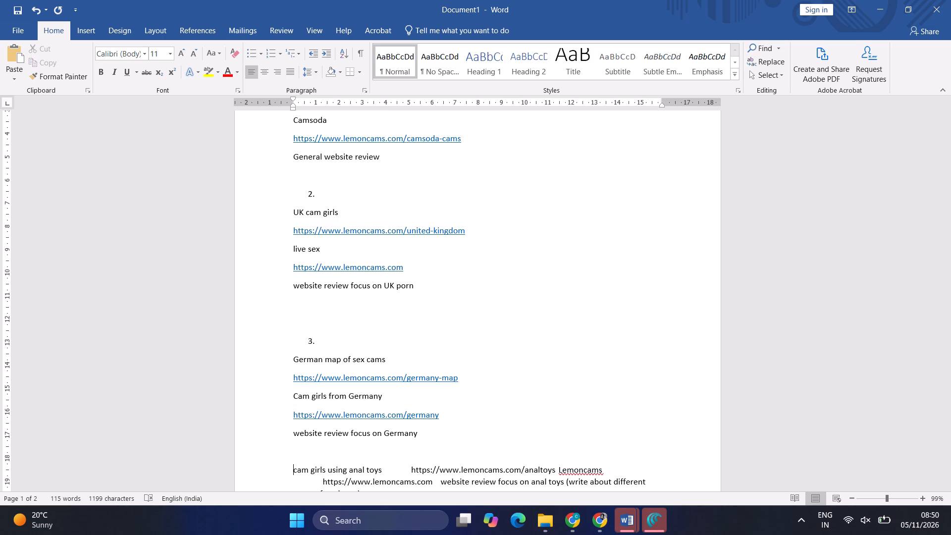
Add another blank line and start the "cam girls using anal toys" line with an automatic list number "4.".
key(Return)
text(4.)
key(space)
Split the lemoncams.com/analtoys link off "cam girls using anal toys" onto an unnumbered line, removing the gap between them.
key(ctrl+shift+Right)
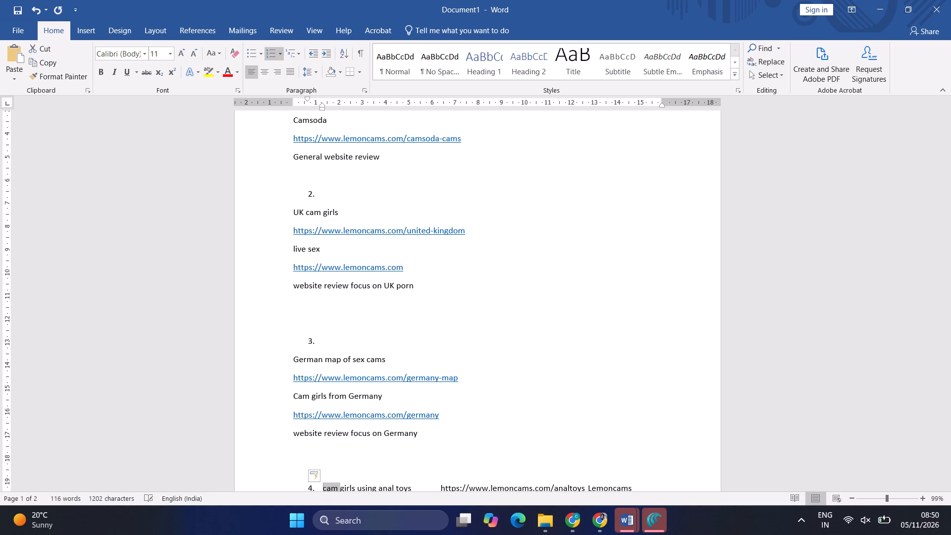
key(ctrl+shift+Right)
key(ctrl+shift+Right)
key(ctrl+shift+Right)
key(Right)
key(ctrl+shift+Right)
key(Right)
key(ctrl+shift+Right)
key(BackSpace)
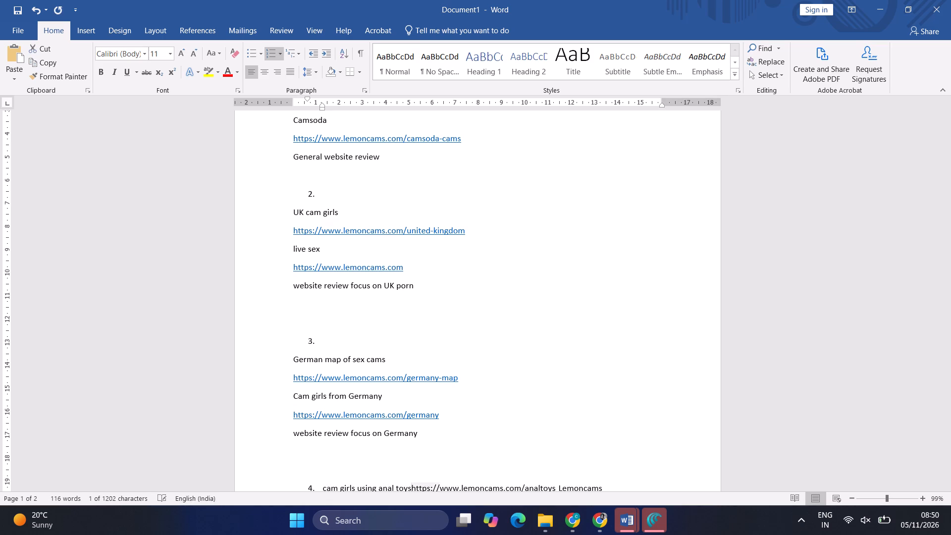
key(Return)
key(BackSpace)
key(BackSpace)
key(BackSpace)
Move "cam girls using anal toys" to an unnumbered line below the list number "4.".
key(Up)
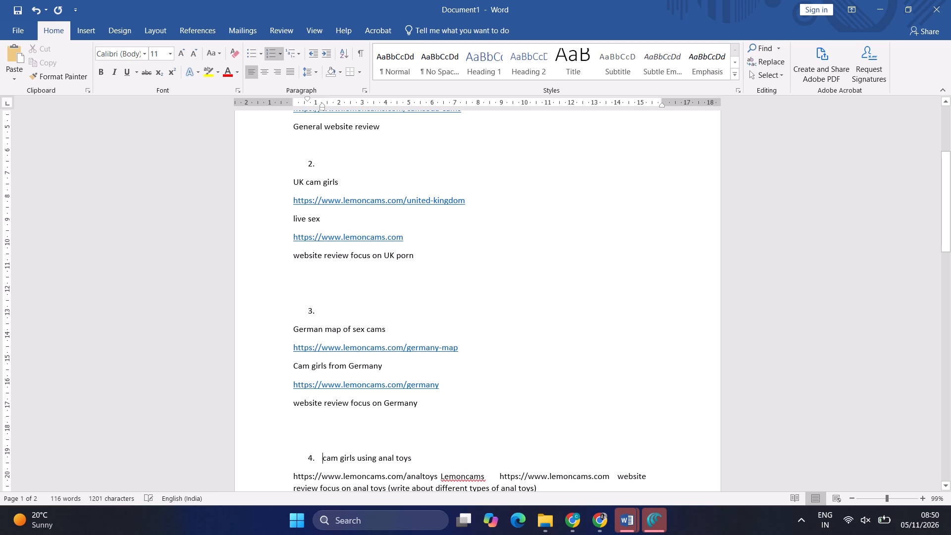
key(Return)
key(BackSpace)
key(BackSpace)
key(BackSpace)
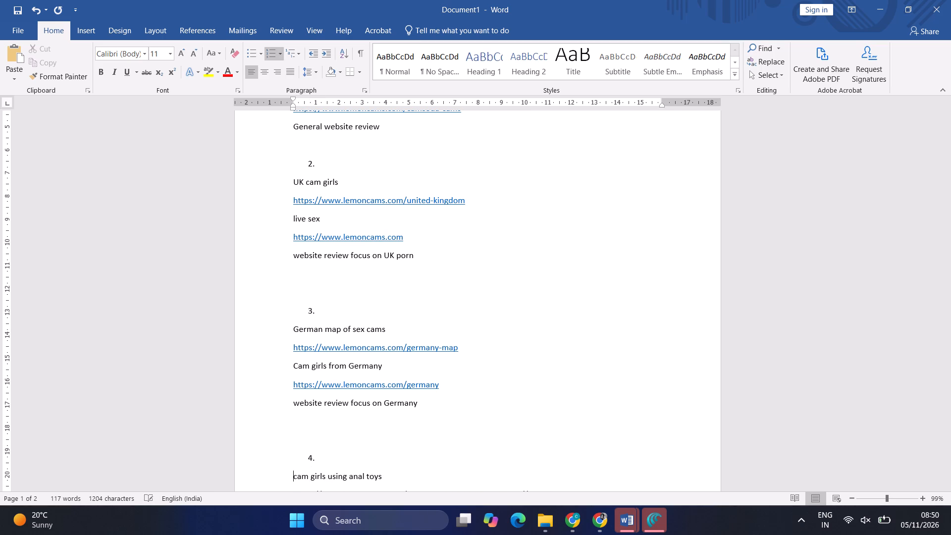
Put the lemoncams.com/analtoys link on its own line, separating it from "Lemoncams".
key(shift+Down)
key(Right)
key(ctrl+shift+Right)
key(ctrl+shift+Right)
key(ctrl+shift+Right)
key(ctrl+shift+Right)
key(ctrl+shift+Right)
key(ctrl+shift+Right)
key(ctrl+shift+Right)
key(ctrl+shift+Right)
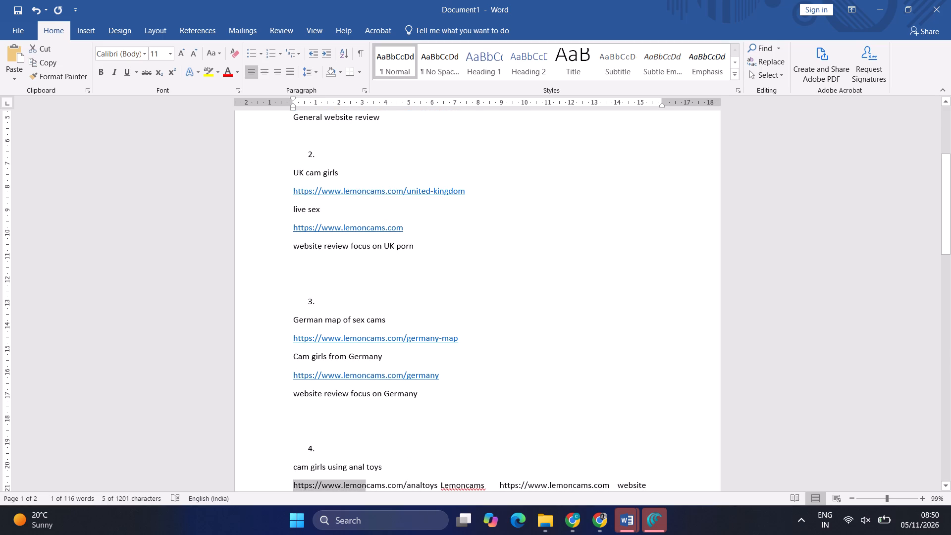
key(Right)
key(ctrl+shift+Right)
key(Right)
key(ctrl+shift+Right)
key(Return)
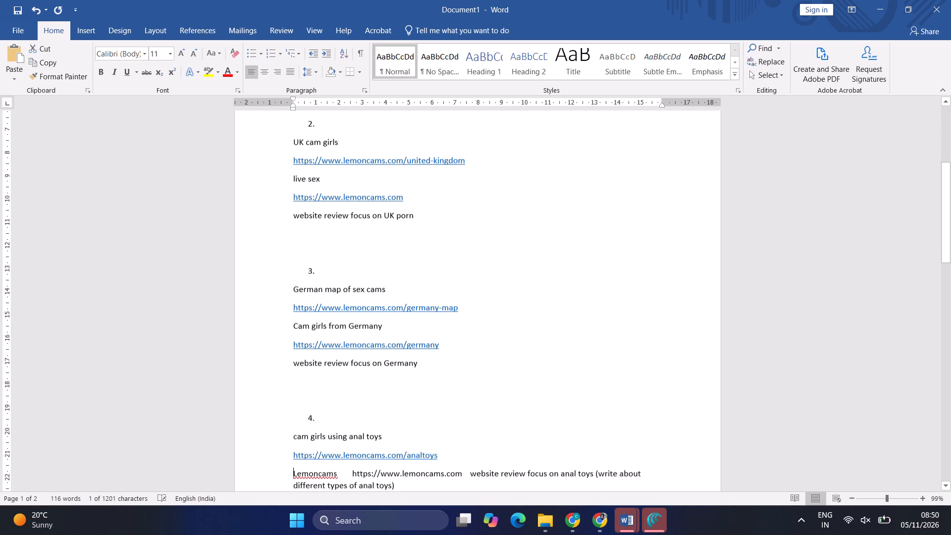
Put "Lemoncams" on its own line, replacing the gap before the lemoncams.com link with a line break.
key(ctrl+shift+Right)
key(ctrl+shift+Right)
key(Right)
key(ctrl+shift+Left)
key(BackSpace)
key(Return)
Put the lemoncams.com link on its own line, with the "website review focus on anal toys" instruction on the line below.
key(ctrl+shift+Right)
key(ctrl+shift+Right)
key(ctrl+shift+Right)
key(ctrl+shift+Right)
key(ctrl+shift+Right)
key(ctrl+shift+Right)
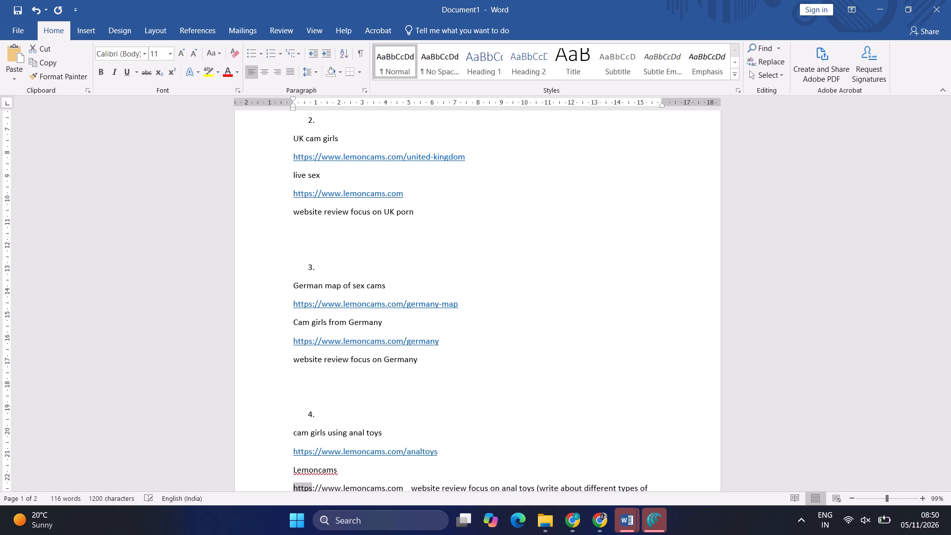
key(Right)
key(ctrl+shift+Right)
key(Right)
key(ctrl+shift+Right)
key(BackSpace)
key(Return)
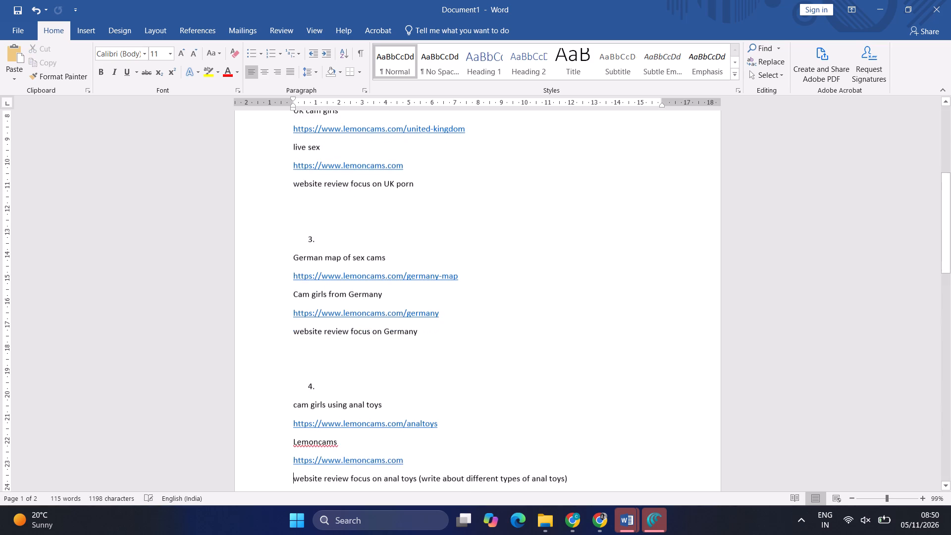
Remove the extra line and stray spacing above "Lemoncams Colombia Insights 2026".
key(ctrl+shift+Down)
key(Right)
key(Down)
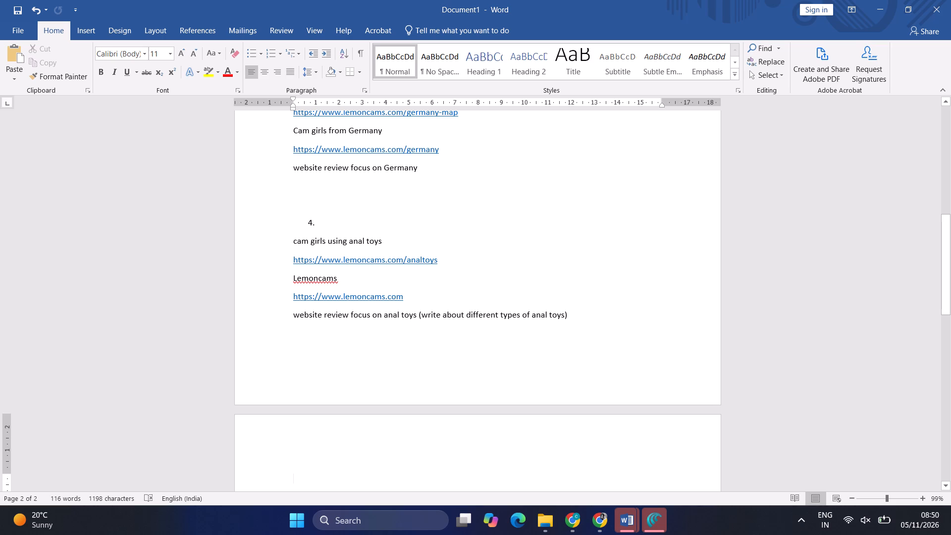
key(Up)
key(Down)
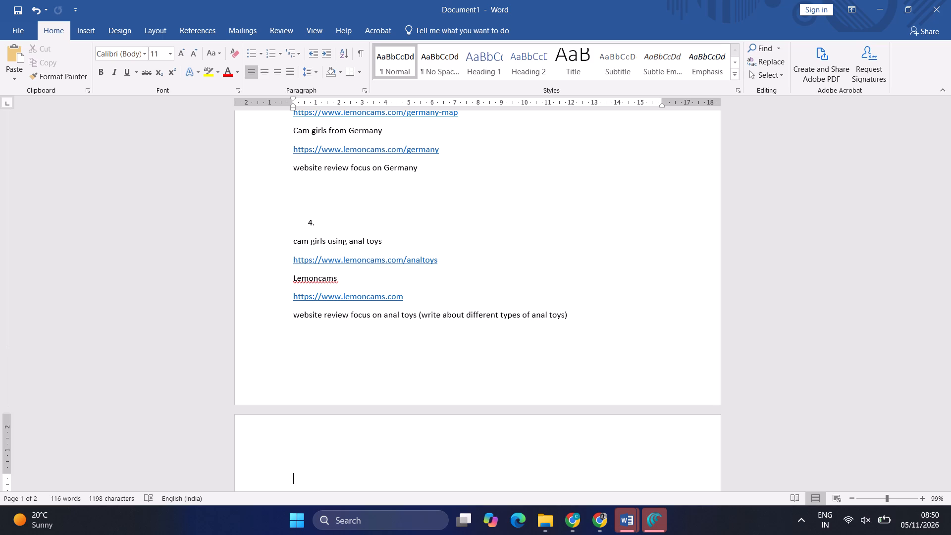
key(Down)
key(Down)
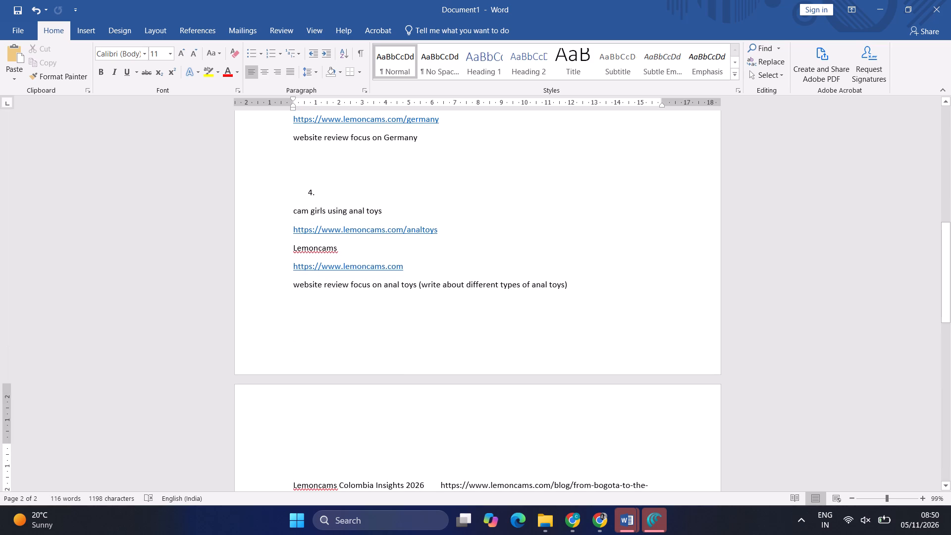
key(Up)
key(BackSpace)
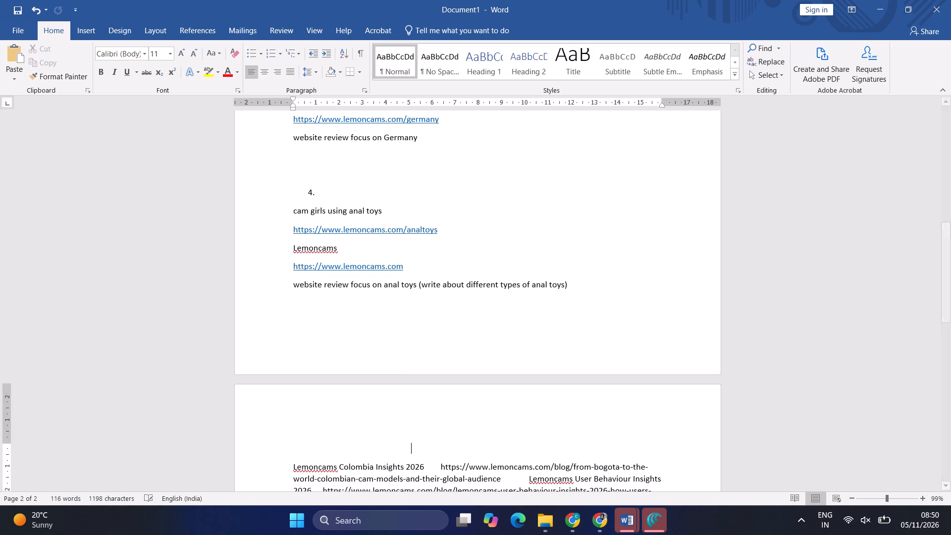
key(ctrl+shift+Up)
key(BackSpace)
Add the number 5. on its own line above "Lemoncams Colombia Insights 2026", keeping the text below unindented.
text(5.)
key(space)
key(Right)
key(ctrl+shift+Right)
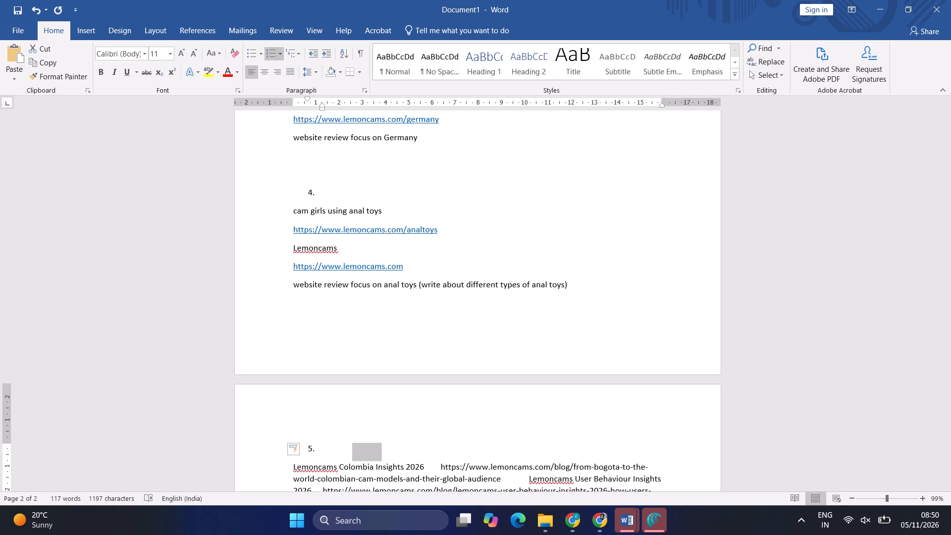
key(ctrl+shift+Right)
key(ctrl+shift+Right)
key(ctrl+shift+Right)
key(ctrl+shift+Right)
key(ctrl+shift+Left)
key(BackSpace)
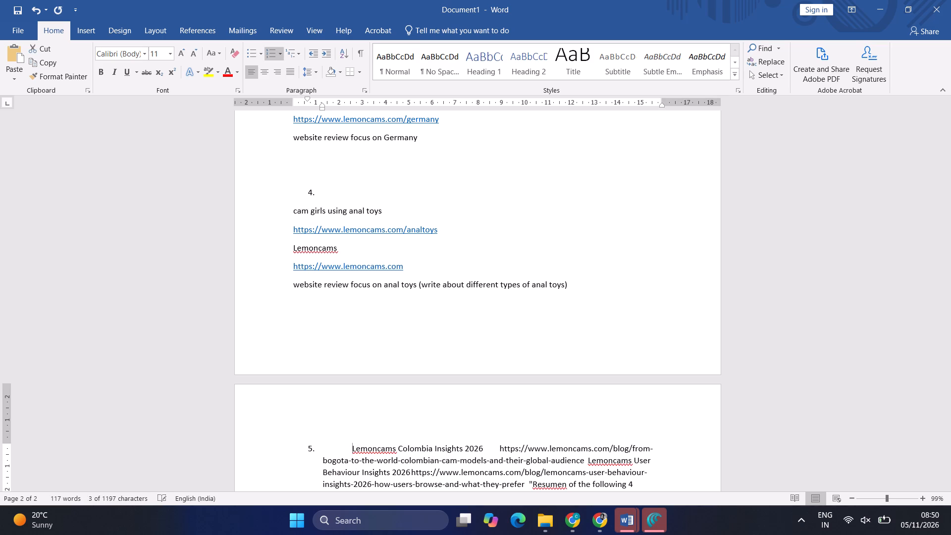
key(Return)
key(BackSpace)
key(BackSpace)
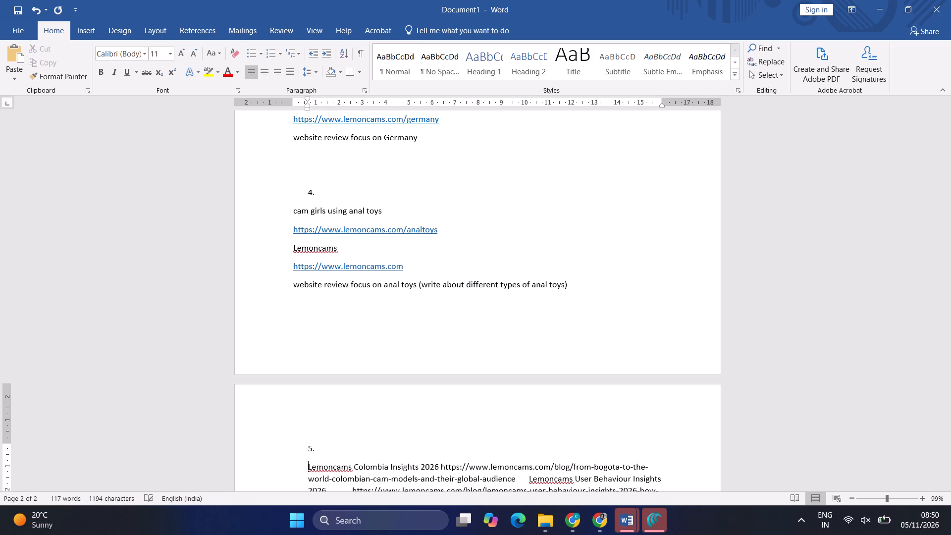
key(BackSpace)
Put "Lemoncams Colombia Insights 2026" on its own line, replacing the gap before the blog link with a line break.
key(ctrl+shift+Right)
key(ctrl+shift+Right)
key(ctrl+shift+Right)
key(ctrl+shift+Right)
key(ctrl+shift+Right)
key(Right)
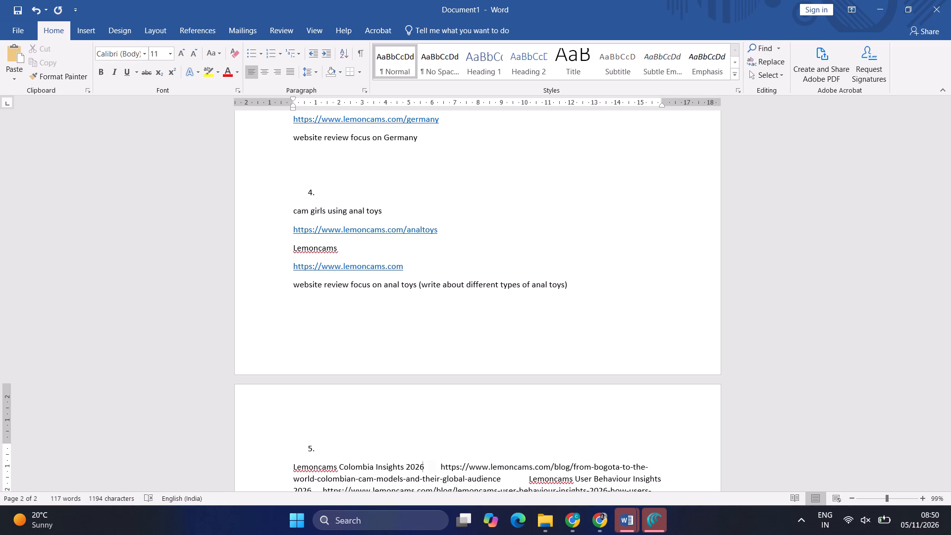
key(ctrl+shift+Left)
key(BackSpace)
key(Return)
Put the from-bogota-to-the-world blog link on its own line, separating it from "Lemoncams User Behaviour Insights 2026".
key(ctrl+shift+Right)
key(ctrl+shift+Right)
key(ctrl+shift+Right)
key(ctrl+shift+Right)
key(ctrl+shift+Right)
key(ctrl+shift+Right)
key(ctrl+shift+Right)
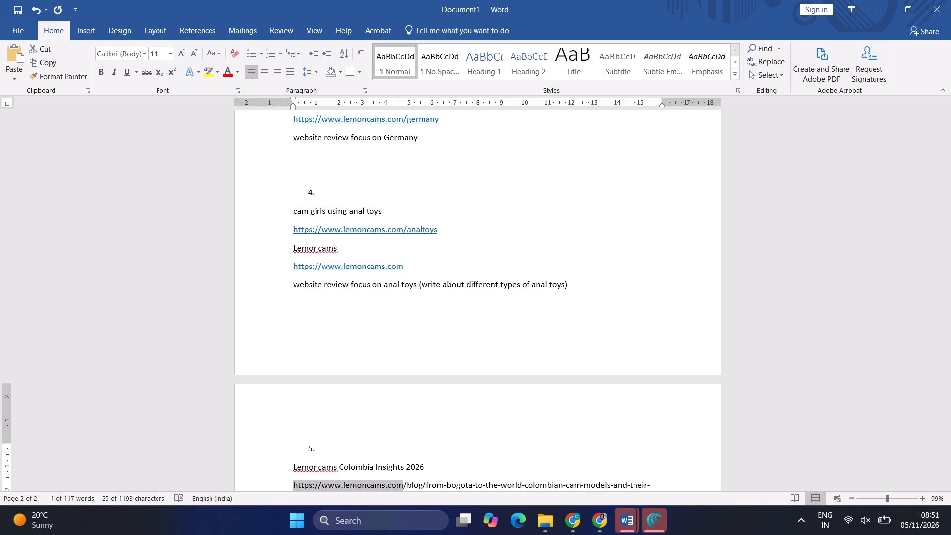
key(Down)
key(ctrl+shift+Left)
key(ctrl+shift+Left)
key(Left)
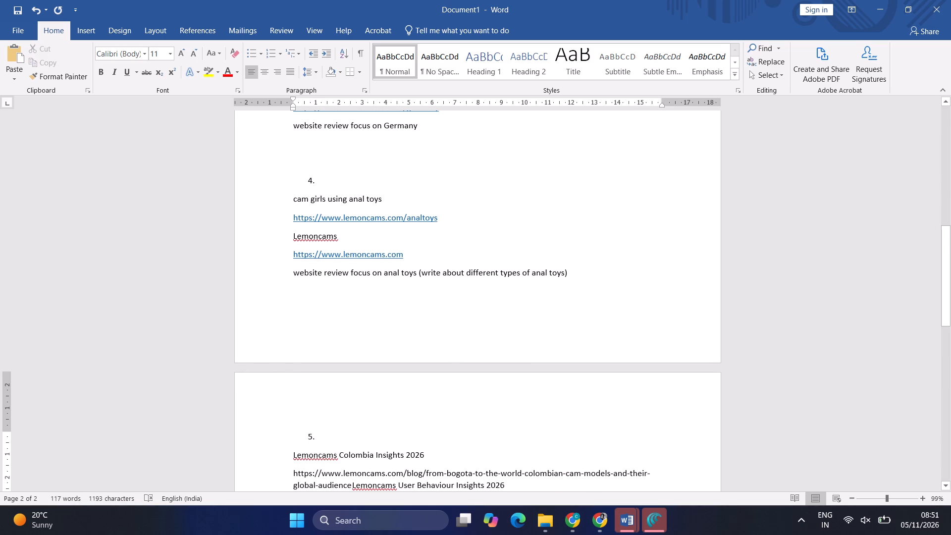
key(Right)
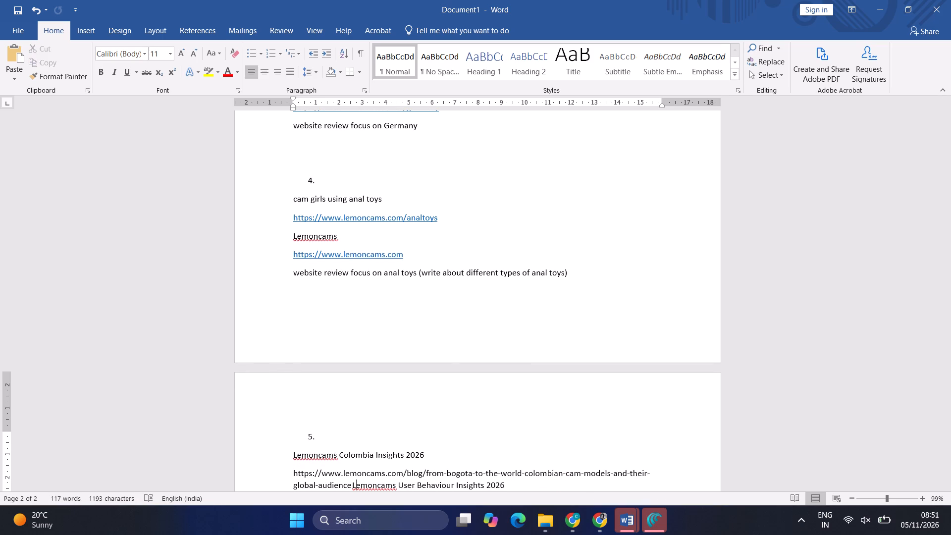
key(Down)
key(Down)
key(Down)
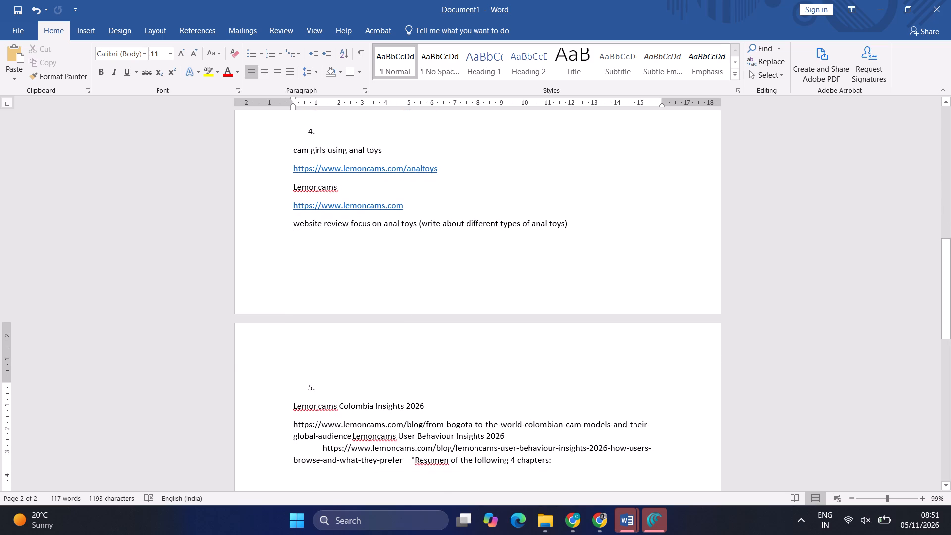
key(alt+Tab)
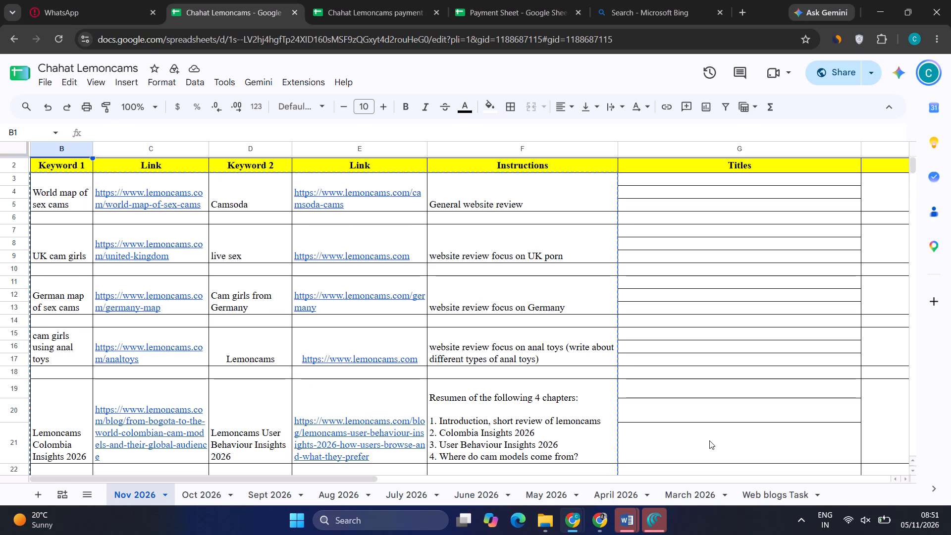
key(alt+Tab)
key(Up)
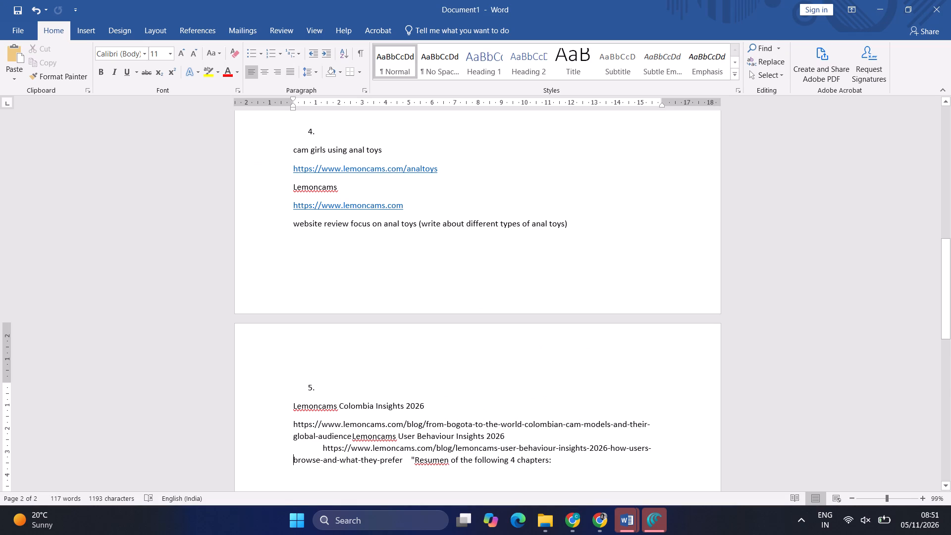
key(Up)
key(Up)
key(ctrl+shift+Right)
key(ctrl+shift+Right)
key(ctrl+shift+Right)
key(ctrl+shift+Right)
key(Right)
key(Return)
Put "Lemoncams User Behaviour Insights 2026" on its own line, replacing the gap before its blog link with a line break.
key(ctrl+shift+Right)
key(ctrl+shift+Right)
key(ctrl+shift+Right)
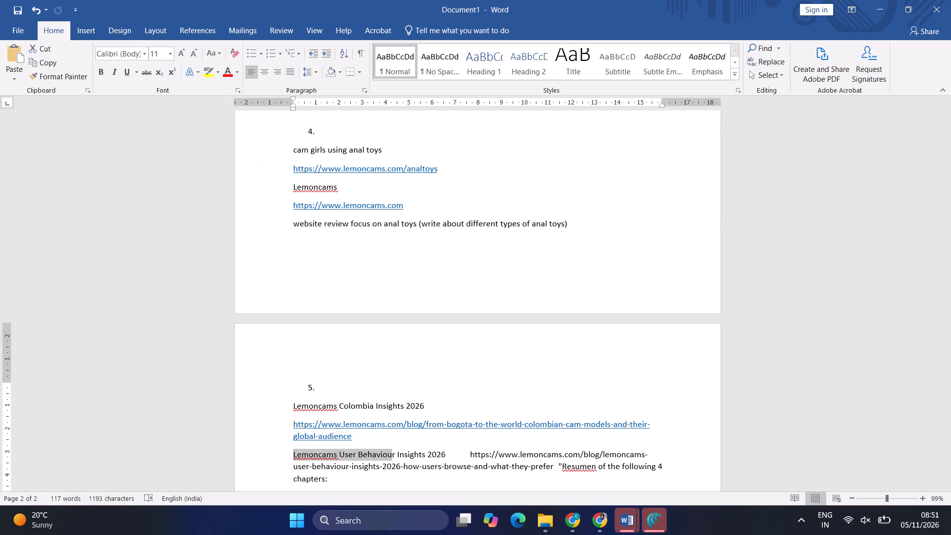
key(ctrl+shift+Right)
key(ctrl+shift+Right)
key(ctrl+shift+Right)
key(Right)
key(ctrl+shift+Left)
key(BackSpace)
key(Return)
Put the user-behaviour-insights blog link on its own line, with the "Resumen of the following 4 chapters" instruction on the line below.
key(ctrl+shift+Right)
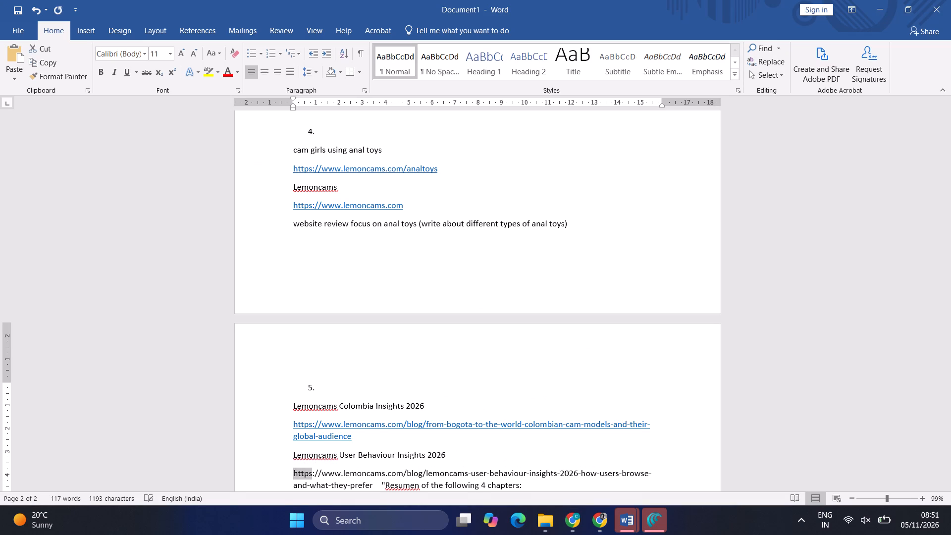
key(Down)
key(ctrl+shift+Right)
key(ctrl+shift+Right)
key(ctrl+shift+Right)
key(ctrl+shift+Right)
key(ctrl+shift+Right)
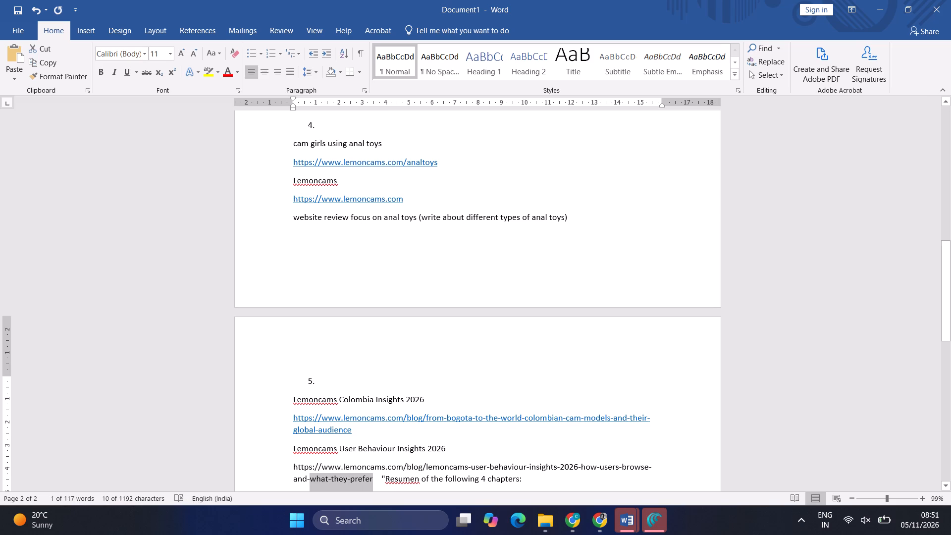
key(Right)
key(ctrl+shift+Right)
key(BackSpace)
key(Return)
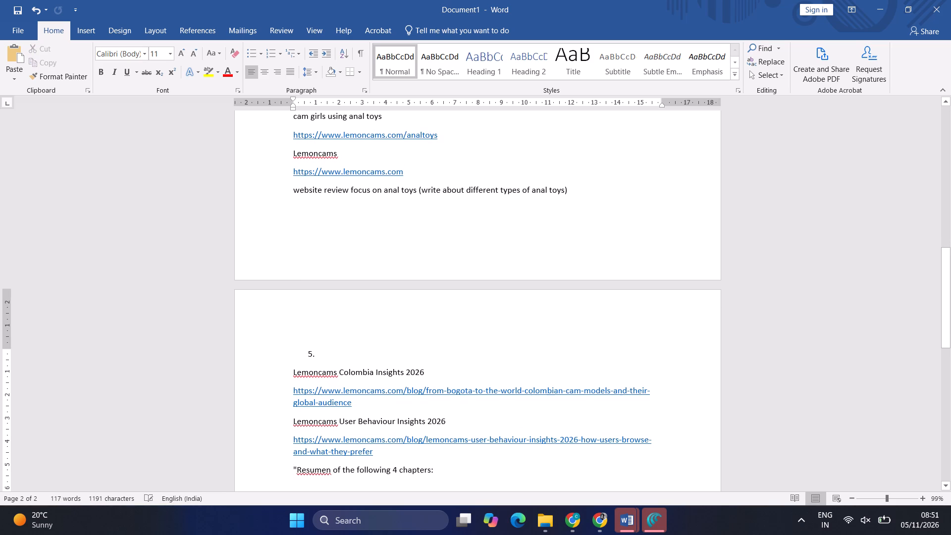
Delete the opening quotation mark before "Resumen of the following 4 chapters:".
key(ctrl+shift+Right)
key(BackSpace)
Remove the blank line beneath "Resumen of the following 4 chapters:" and insert one above it instead.
key(ctrl+shift+Down)
key(ctrl+shift+Down)
key(ctrl+shift+Down)
key(Right)
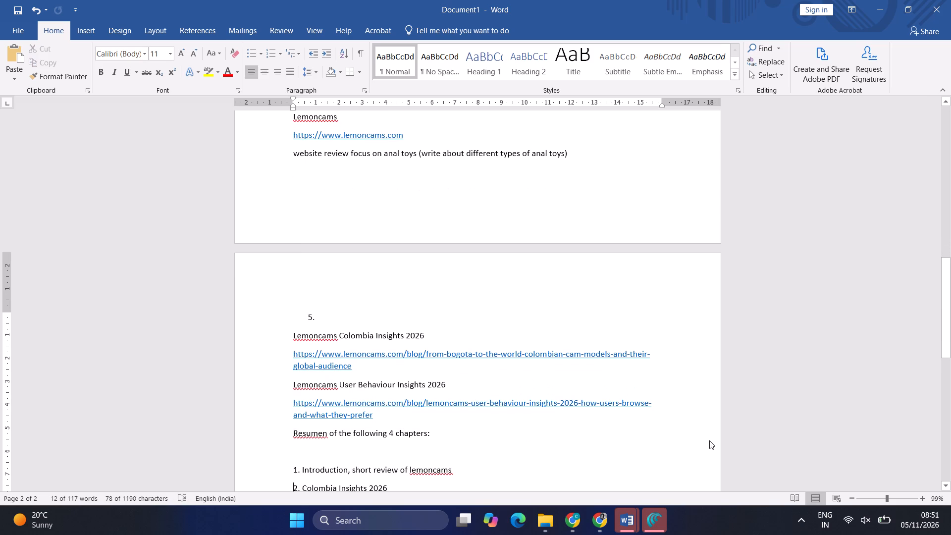
key(Up)
key(Up)
key(BackSpace)
key(ctrl+shift+Up)
key(Left)
key(Return)
Clear the stray spacing after "4. Where do cam models come from?" and leave two blank lines before "face fuck".
key(ctrl+shift+Down)
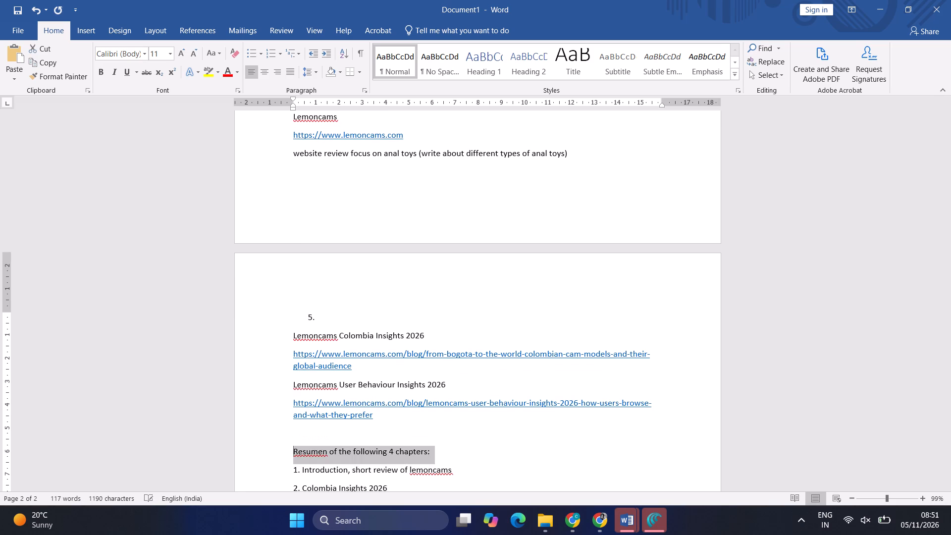
key(ctrl+shift+Down)
key(ctrl+shift+Down)
key(ctrl+shift+Down)
key(ctrl+shift+Down)
key(ctrl+shift+Down)
key(Right)
key(ctrl+shift+Up)
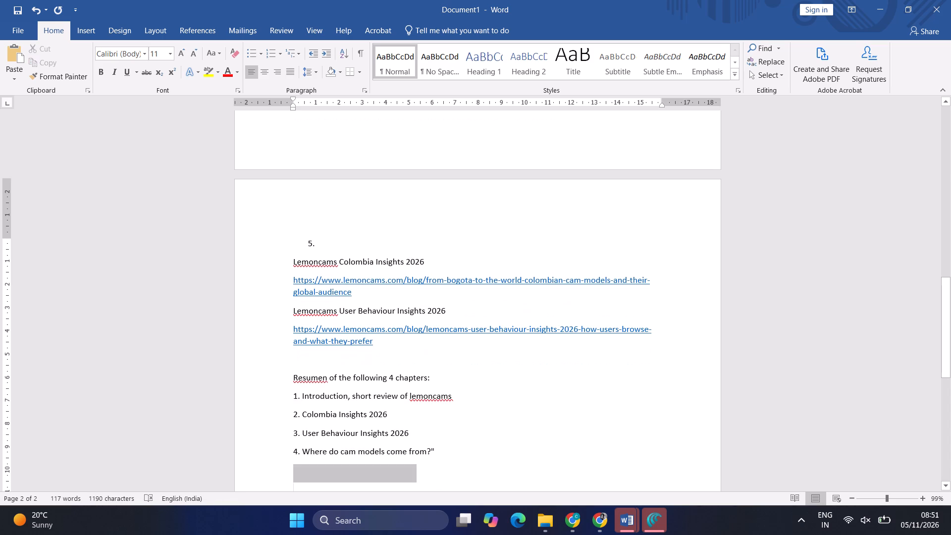
key(BackSpace)
key(ctrl+shift+Down)
key(ctrl+shift+Down)
key(ctrl+shift+Down)
key(ctrl+shift+Up)
key(BackSpace)
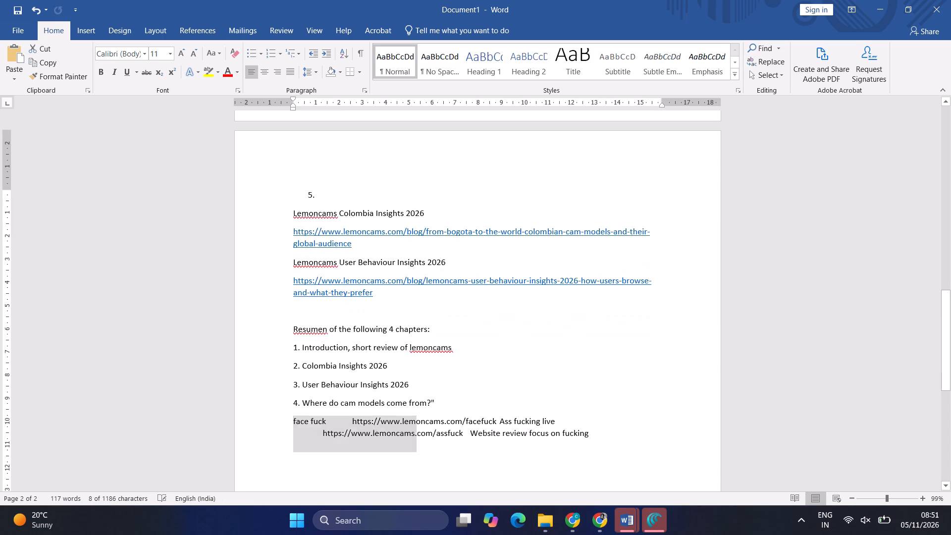
key(Return)
key(Return)
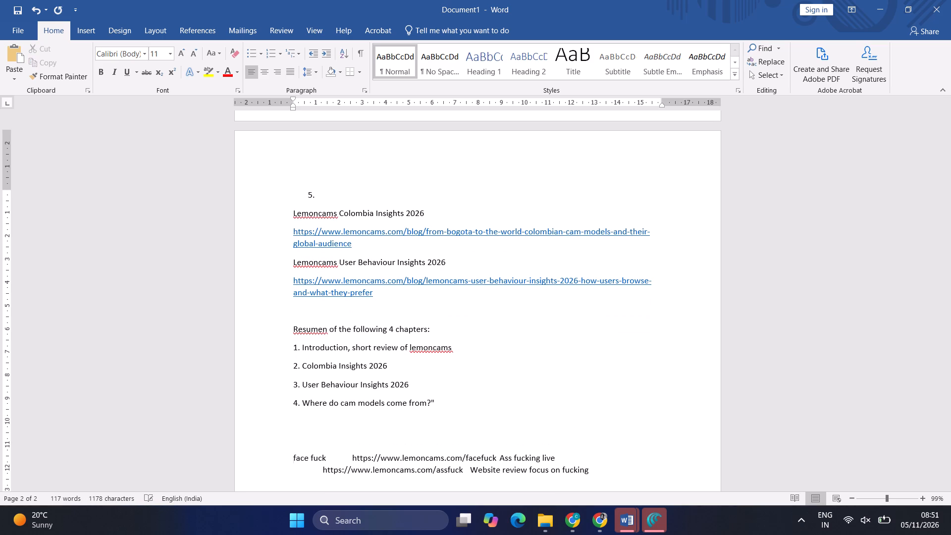
Add the number 6. on its own line above "face fuck", removing the indent from the text below.
key(8)
key(BackSpace)
text(6.)
key(space)
key(ctrl+shift+Right)
key(ctrl+shift+Right)
key(Left)
key(Return)
key(BackSpace)
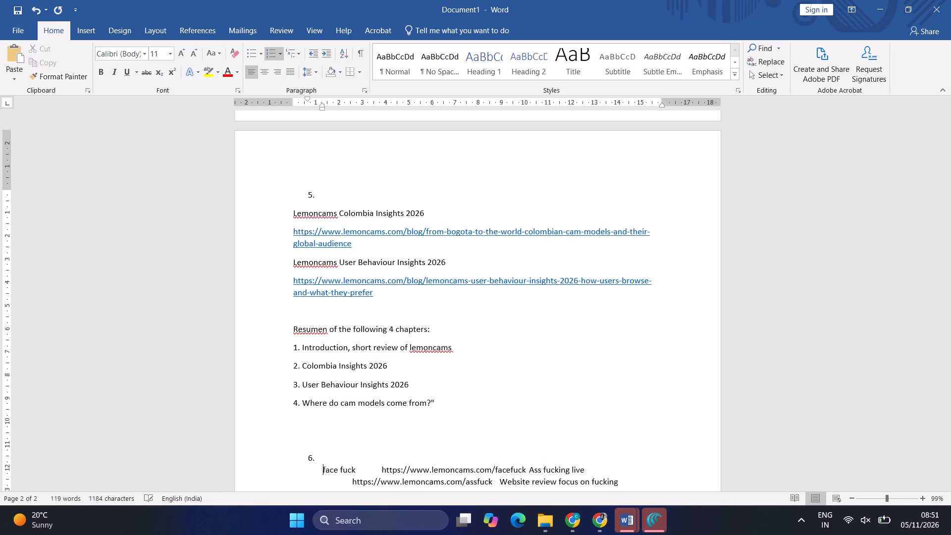
key(BackSpace)
key(BackSpace)
Put "face fuck" on its own line, replacing the gap before the lemoncams.com/facefuck link with a line break.
key(ctrl+shift+Right)
key(ctrl+shift+Right)
key(Right)
key(ctrl+shift+Right)
key(BackSpace)
key(Return)
Put the lemoncams.com/facefuck link on its own line, separating it from "Ass fucking live".
key(ctrl+shift+Right)
key(ctrl+shift+Right)
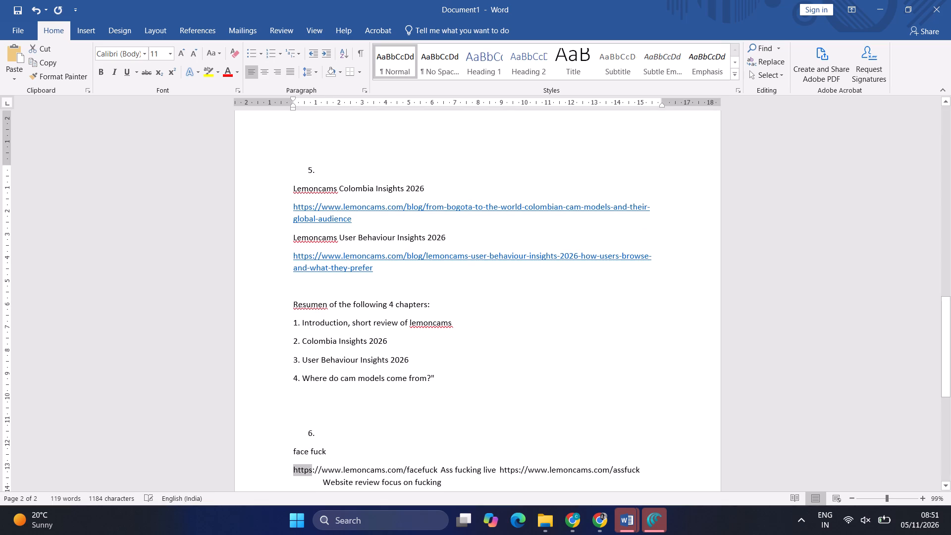
key(ctrl+shift+Right)
key(ctrl+shift+Right)
key(ctrl+shift+Right)
key(ctrl+shift+Right)
key(ctrl+shift+Right)
key(ctrl+shift+Right)
key(ctrl+shift+Right)
key(Right)
key(ctrl+shift+Right)
key(BackSpace)
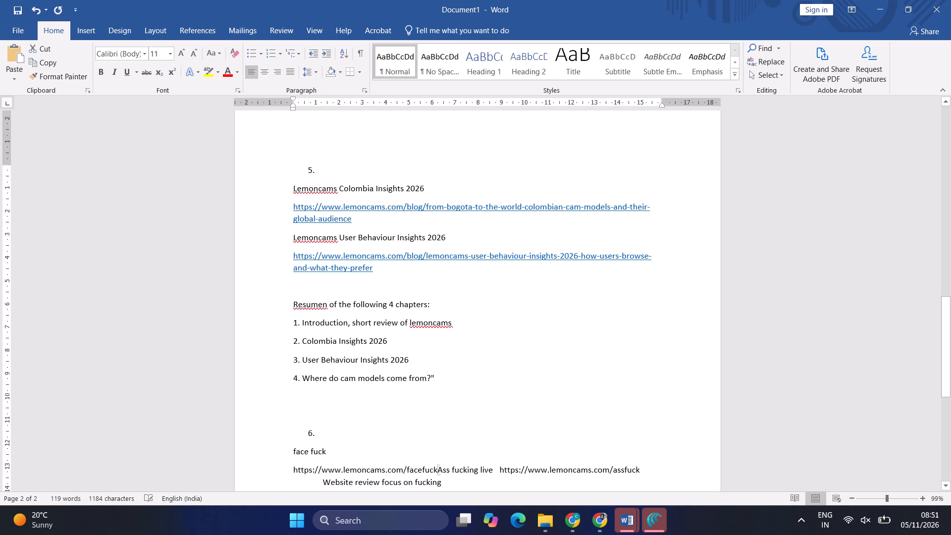
key(Return)
Put "Ass fucking live" on its own line, replacing the gap before the lemoncams.com/assfuck link with a line break.
key(ctrl+shift+Right)
key(ctrl+shift+Right)
key(ctrl+shift+Right)
key(Right)
key(ctrl+shift+Right)
key(BackSpace)
key(Return)
Put the lemoncams.com/assfuck link on its own line, with the "Website review focus on fucking" instruction on the line below.
key(ctrl+shift+Right)
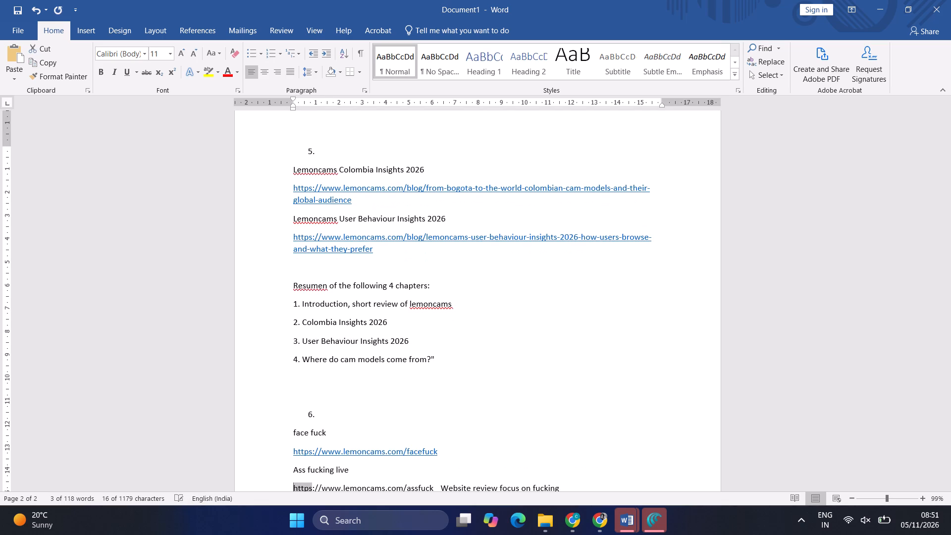
key(ctrl+shift+Right)
key(ctrl+shift+Right)
key(ctrl+shift+Right)
key(ctrl+shift+Right)
key(ctrl+shift+Right)
key(ctrl+shift+Right)
key(ctrl+shift+Right)
key(ctrl+shift+Right)
key(ctrl+shift+Right)
key(Right)
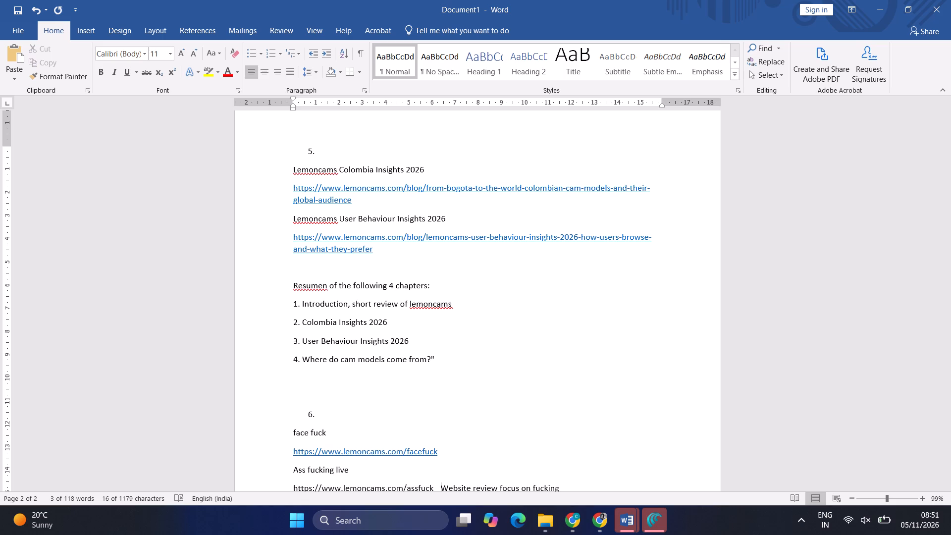
key(ctrl+shift+Left)
key(BackSpace)
key(Return)
Remove the leftover blank content after "Website review focus on fucking" at the document's end, leaving a single empty line.
key(ctrl+shift+Down)
key(ctrl+shift+Down)
key(ctrl+shift+Down)
key(Right)
key(ctrl+shift+Up)
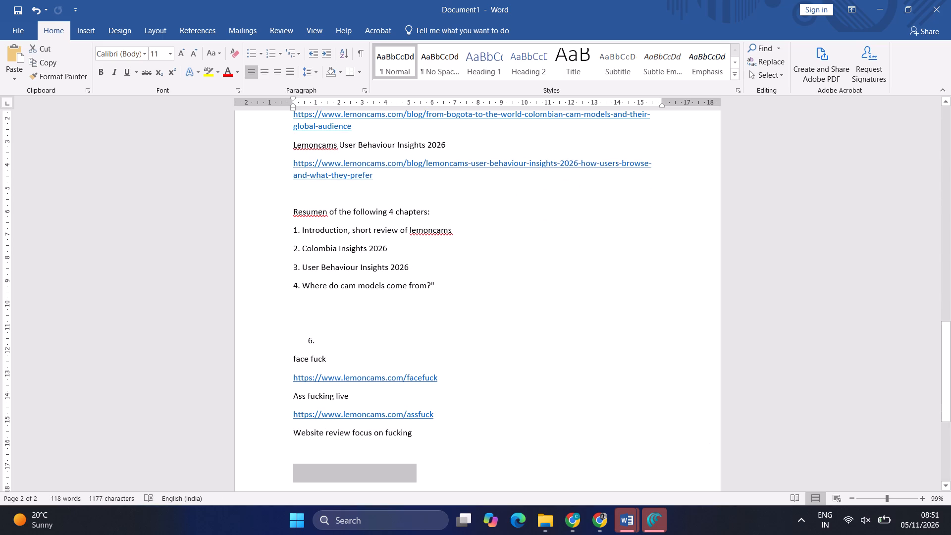
key(ctrl+shift+Up)
key(BackSpace)
key(ctrl+shift+Down)
key(ctrl+shift+Down)
key(ctrl+shift+Down)
key(ctrl+shift+Down)
key(BackSpace)
key(Return)
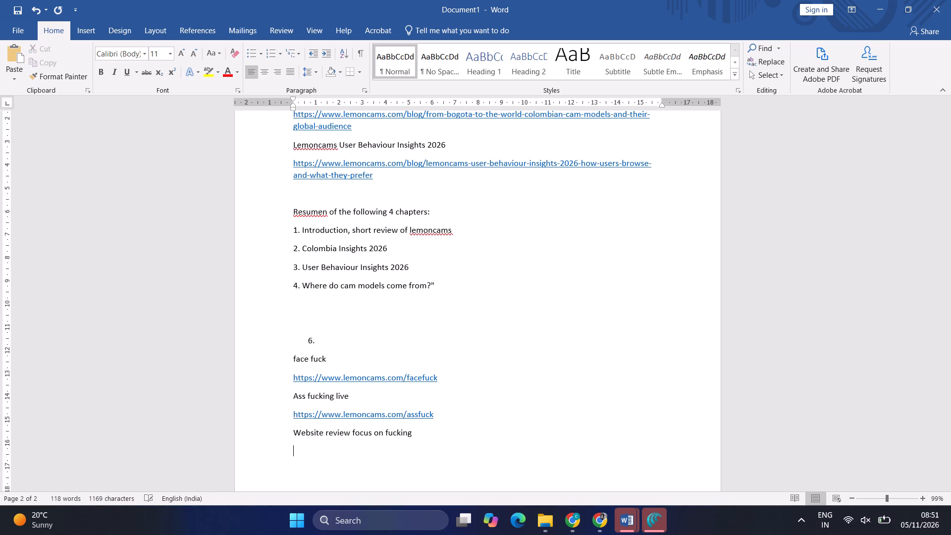
Set the font of the entire document to Cambria, size 12.
key(ctrl+a)
key(Up)
key(ctrl+a)
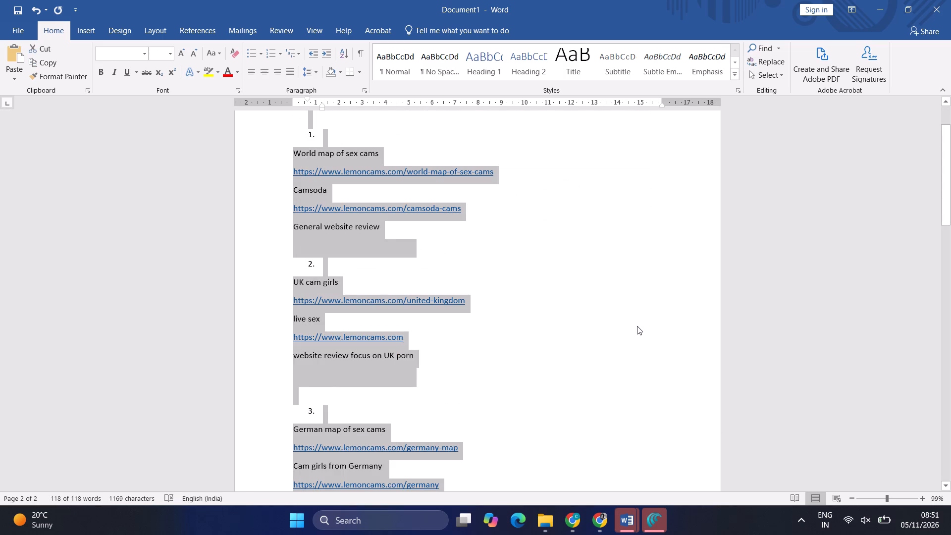
click(135, 52)
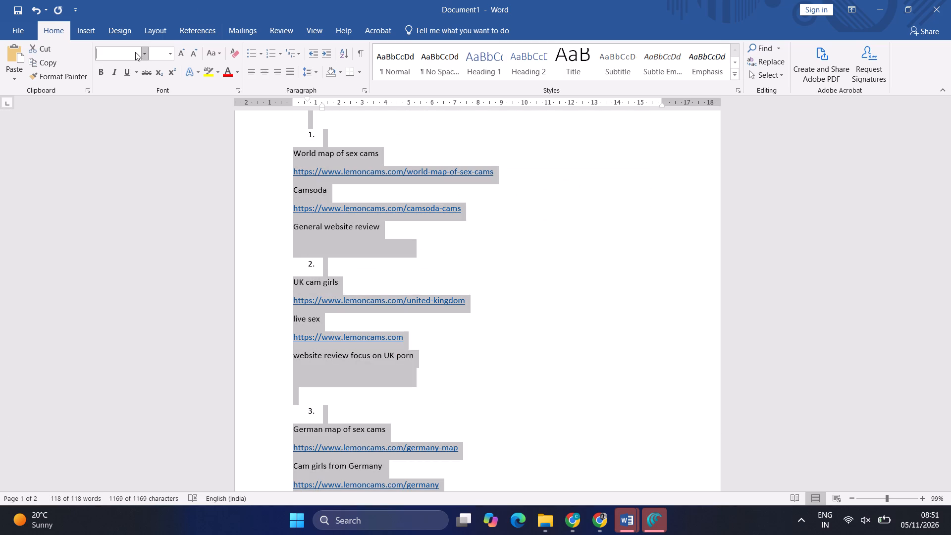
text(ca)
key(BackSpace)
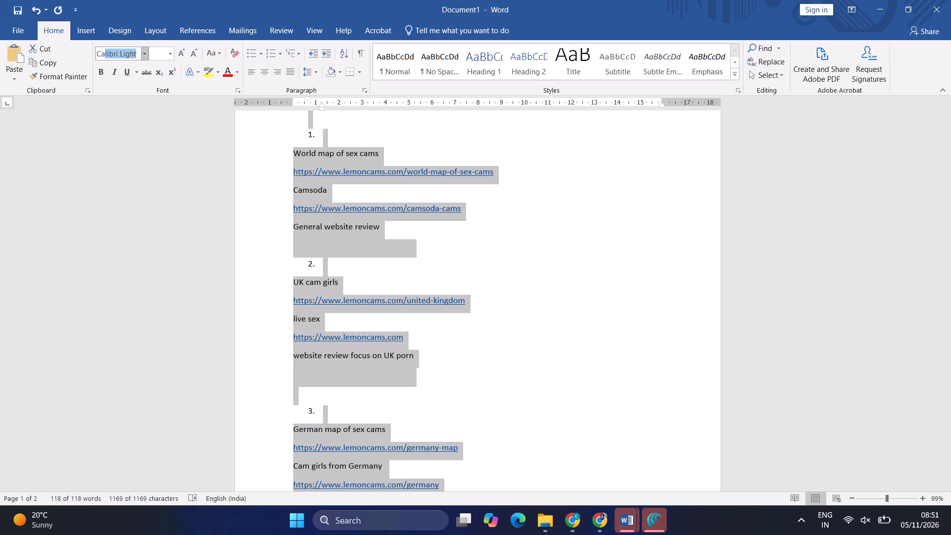
key(m)
key(Return)
click(161, 53)
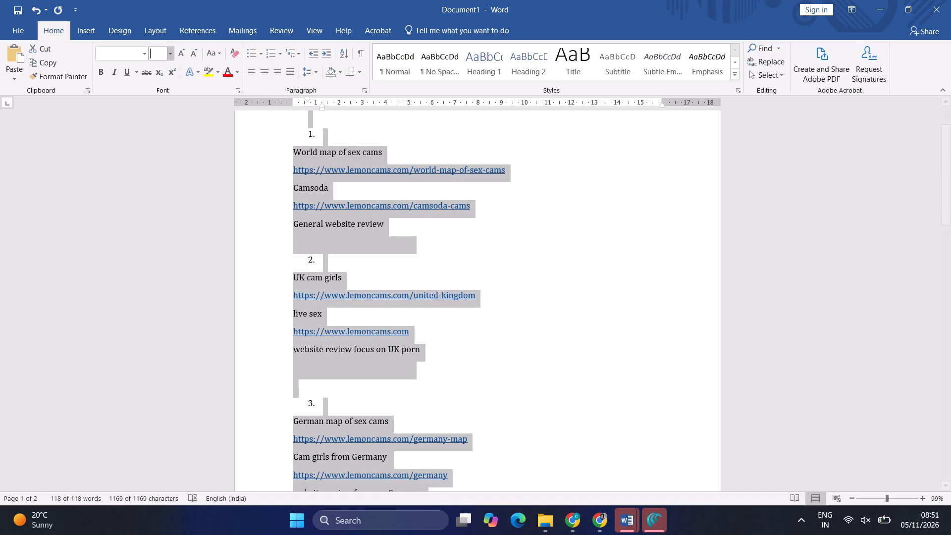
text(12)
key(Return)
Save the document as "Lemoncams 05.11.2026" in the Karan folder under Desktop » Chahat, not the OneDrive one.
key(ctrl+s)
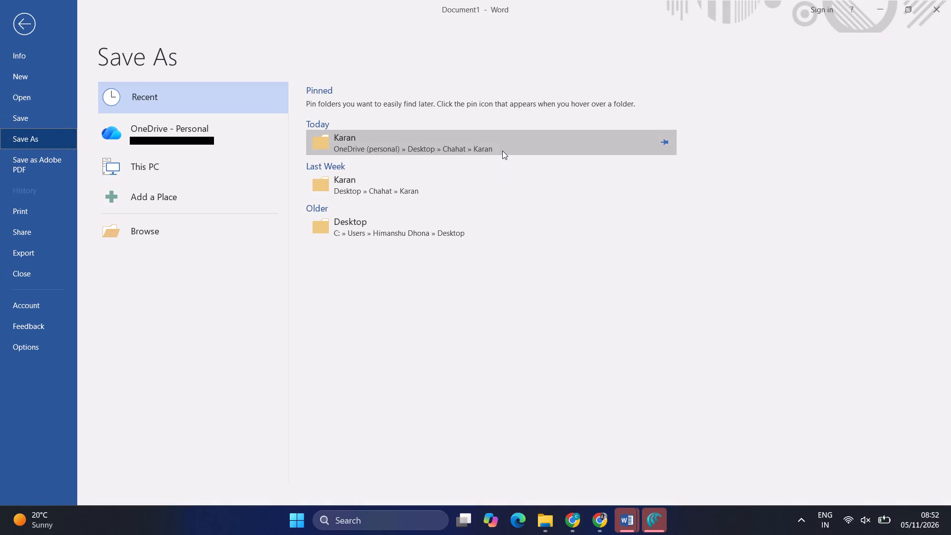
click(502, 151)
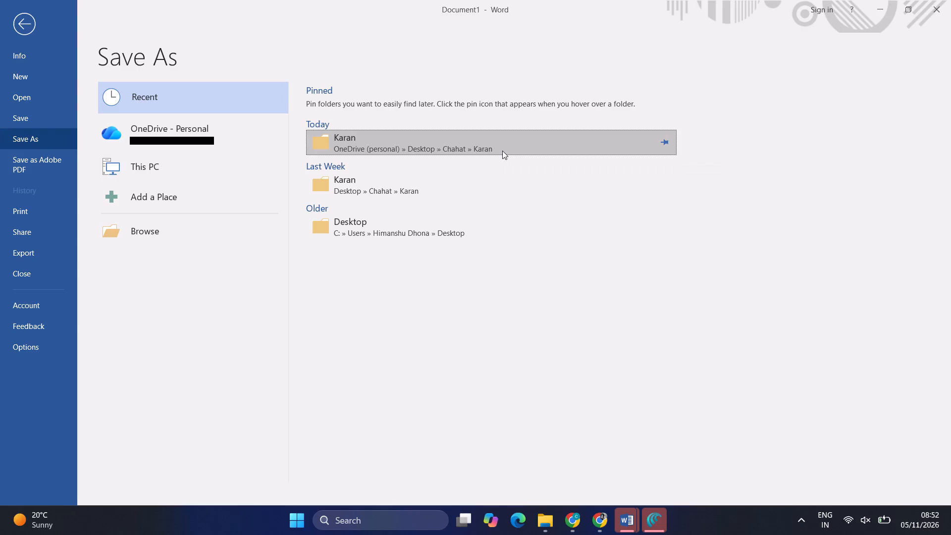
key(Return)
double_click(453, 179)
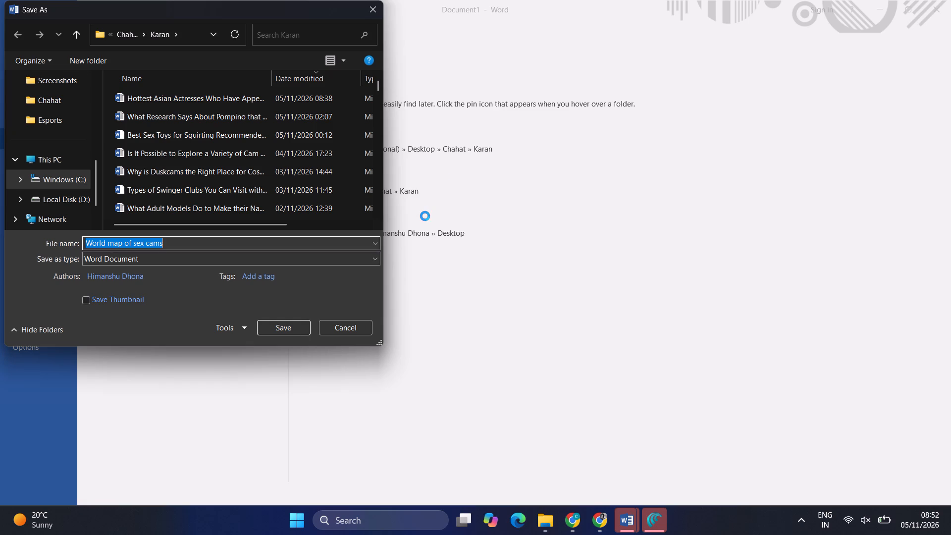
text(Lemoncams tit)
key(BackSpace)
key(BackSpace)
key(BackSpace)
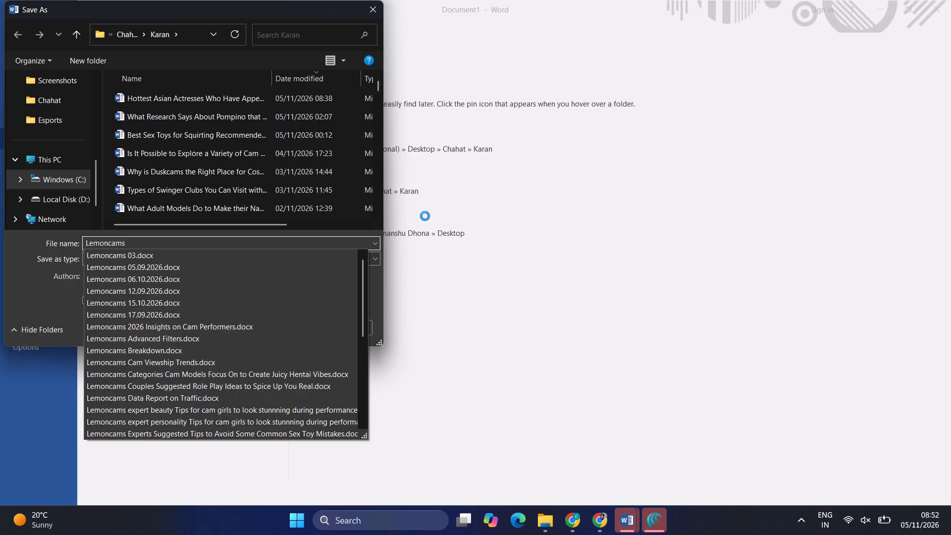
text(05.0)
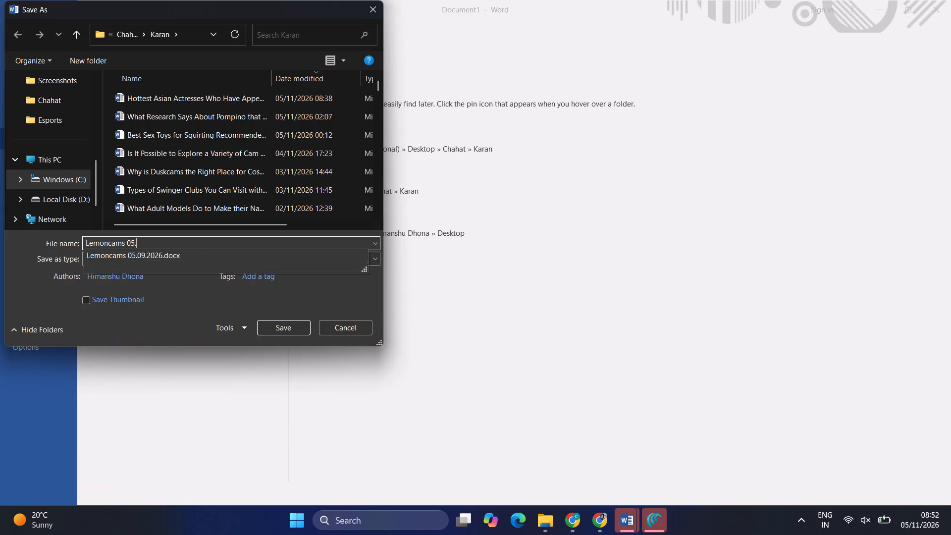
key(BackSpace)
text(11.2026)
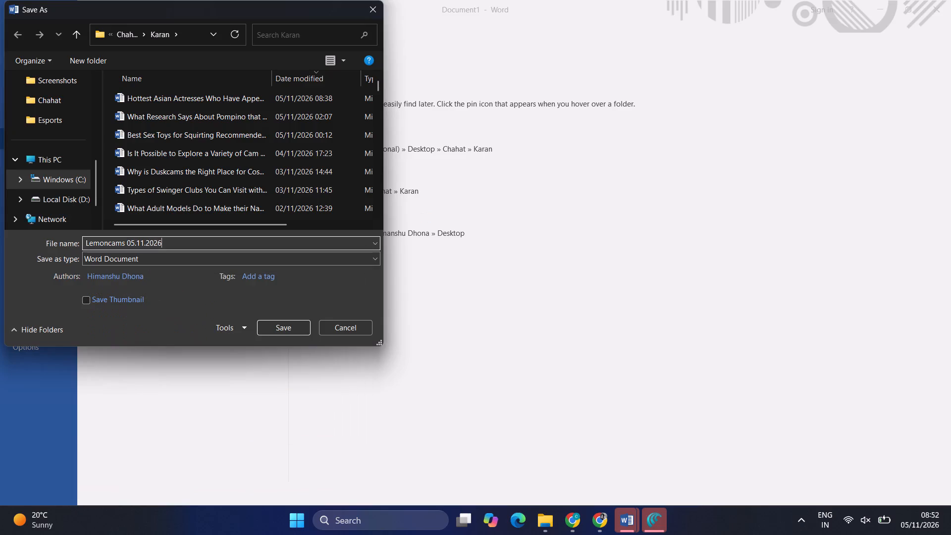
key(Return)
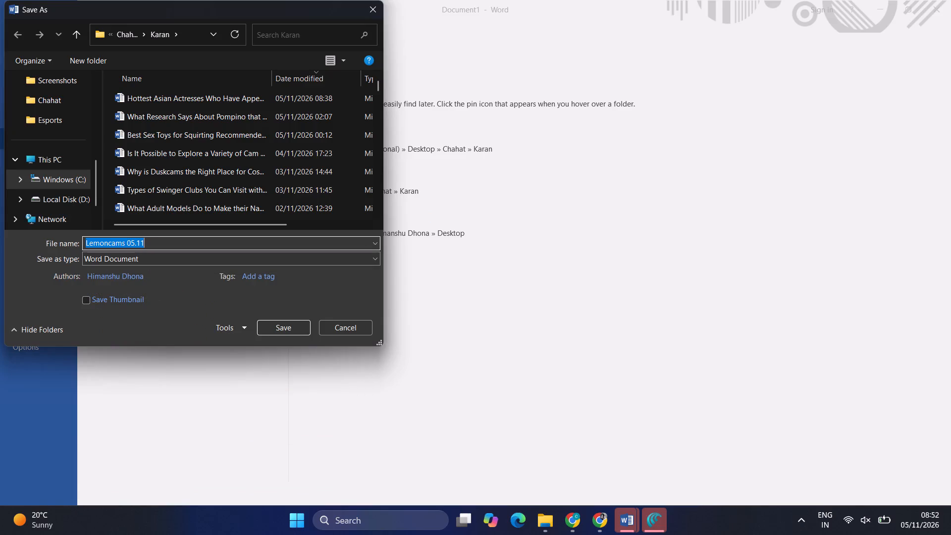
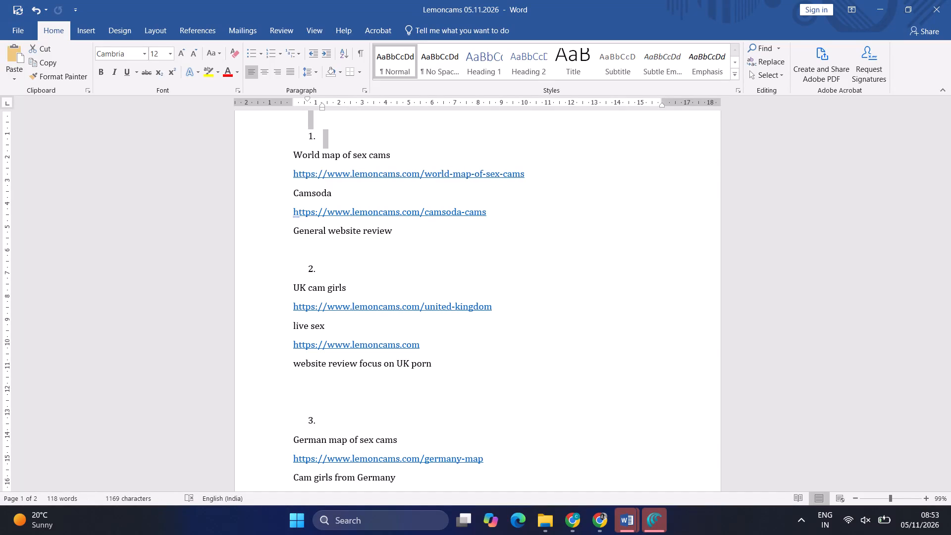
Add two more blank lines between "General website review" and the entry numbered 2, leaving no extra list number there.
key(ctrl+shift+Down)
key(ctrl+shift+Down)
key(ctrl+shift+Down)
key(ctrl+shift+Down)
key(ctrl+shift+Down)
key(Right)
key(Return)
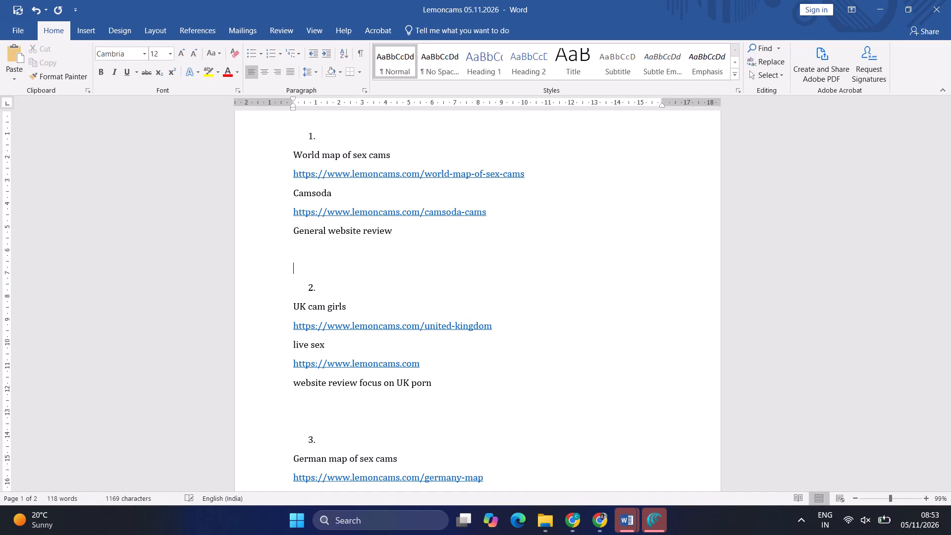
text(1.)
key(space)
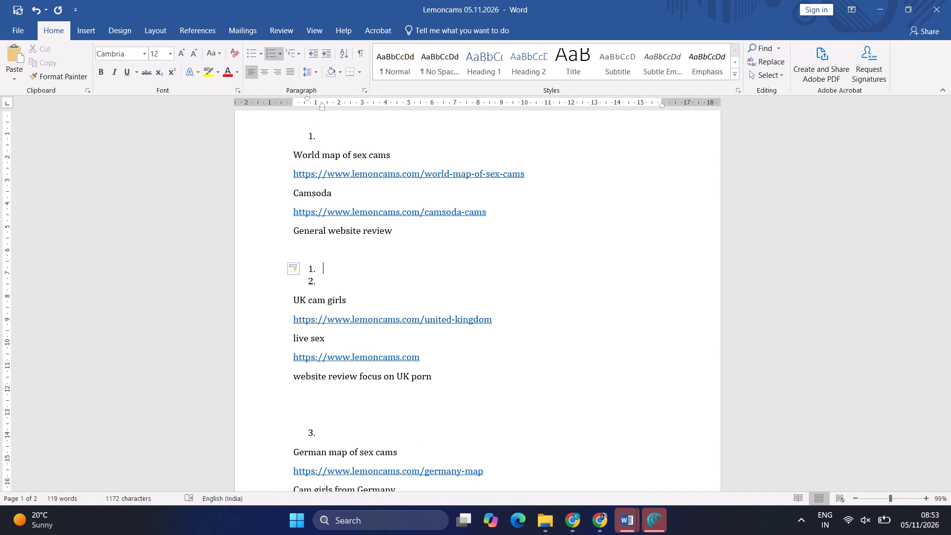
key(Return)
key(Return)
Copy the five lines of entry 1, from "World map of sex cams" through "General website review", without the number.
key(Up)
key(Up)
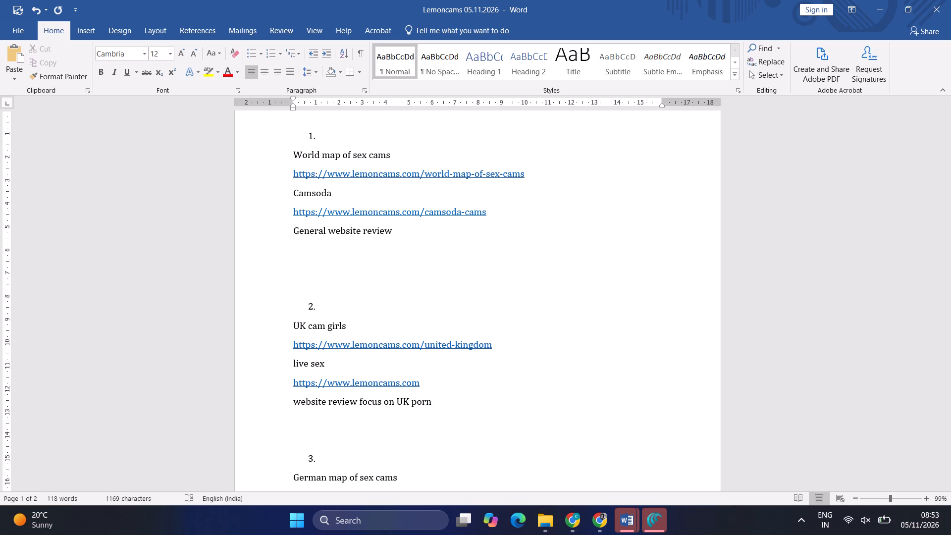
key(ctrl+shift+Up)
key(ctrl+shift+Up)
key(ctrl+shift+Up)
key(ctrl+shift+Up)
key(ctrl+shift+Up)
key(ctrl+c)
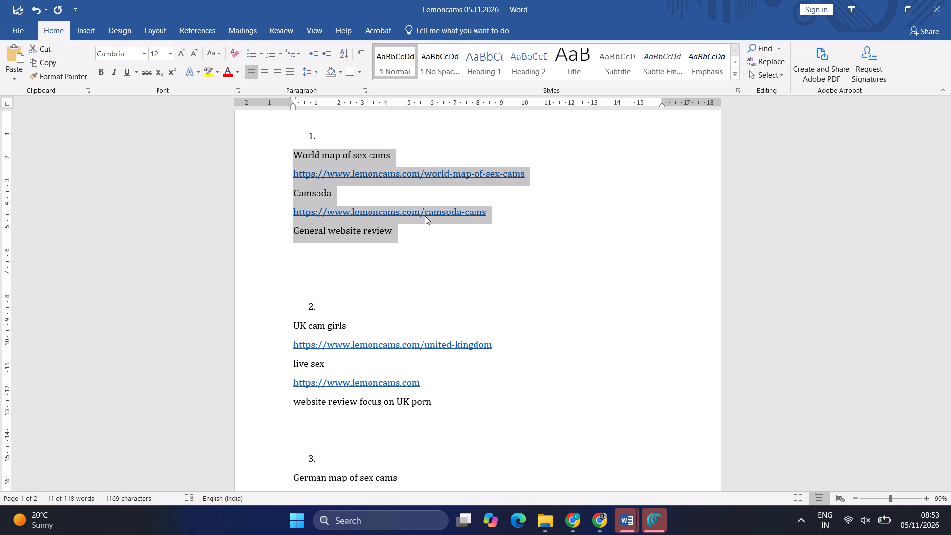
Switch from Word to the Chrome window titled "Analyze Cock Worship Tips".
key(alt+Tab)
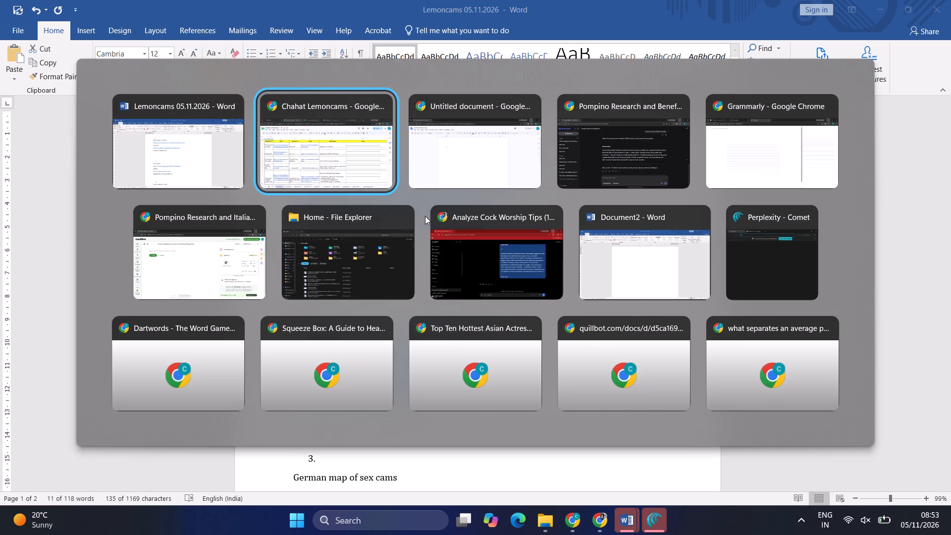
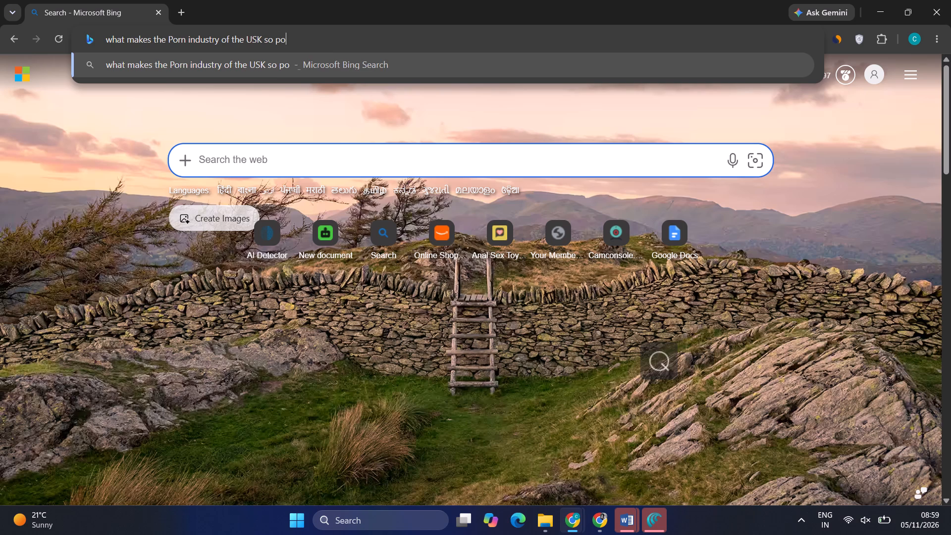
text(pi)
key(BackSpace)
text(ular?)
key(Return)
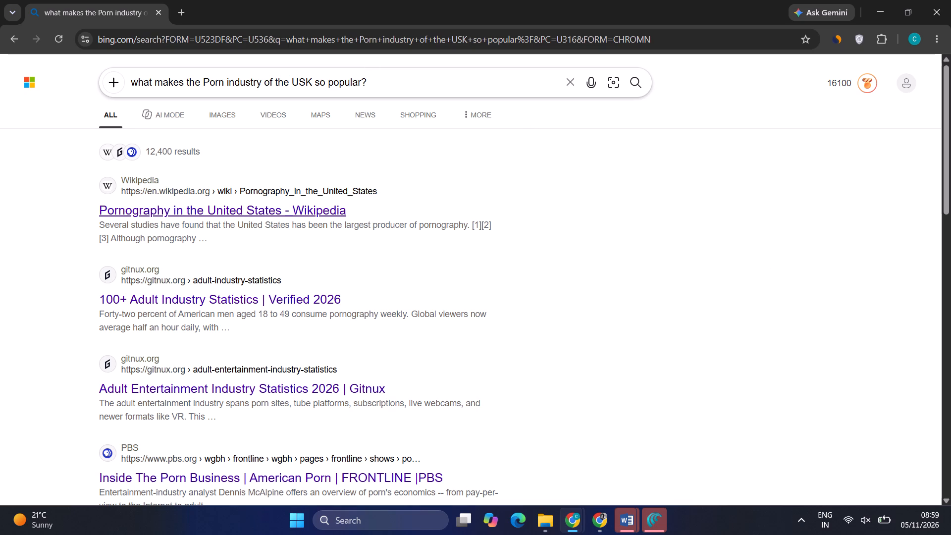
click(307, 86)
key(BackSpace)
key(Return)
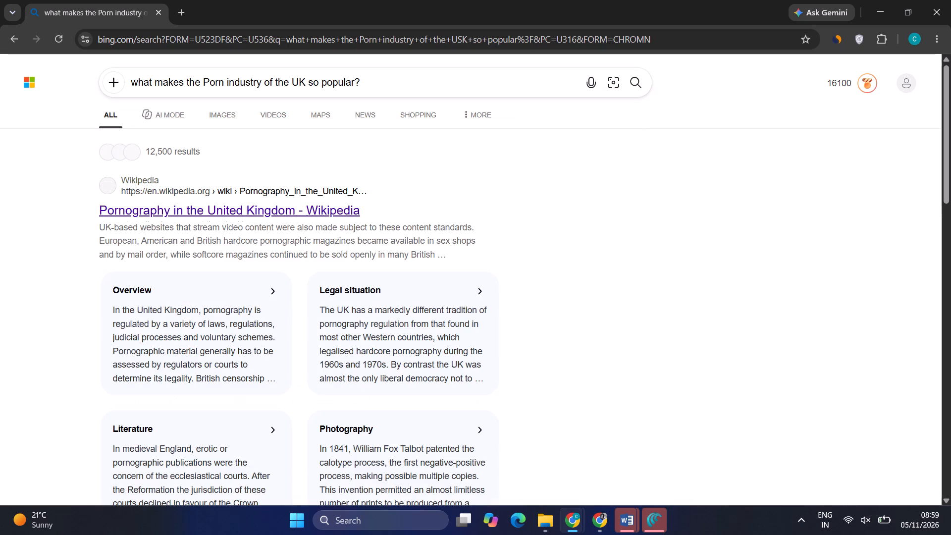
Open the Microsoft Rewards pane, launch the Mid-week puzzle activity, and return to the search results.
click(864, 83)
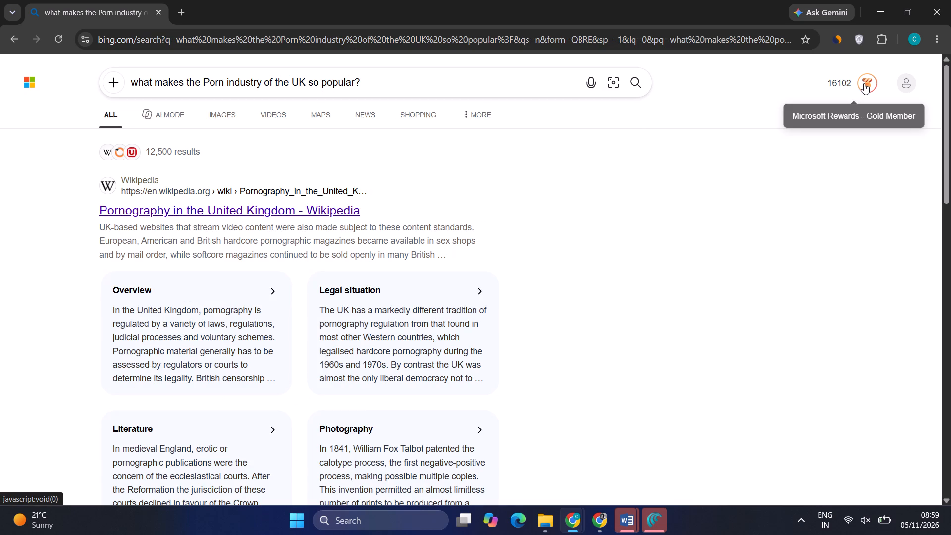
click(864, 83)
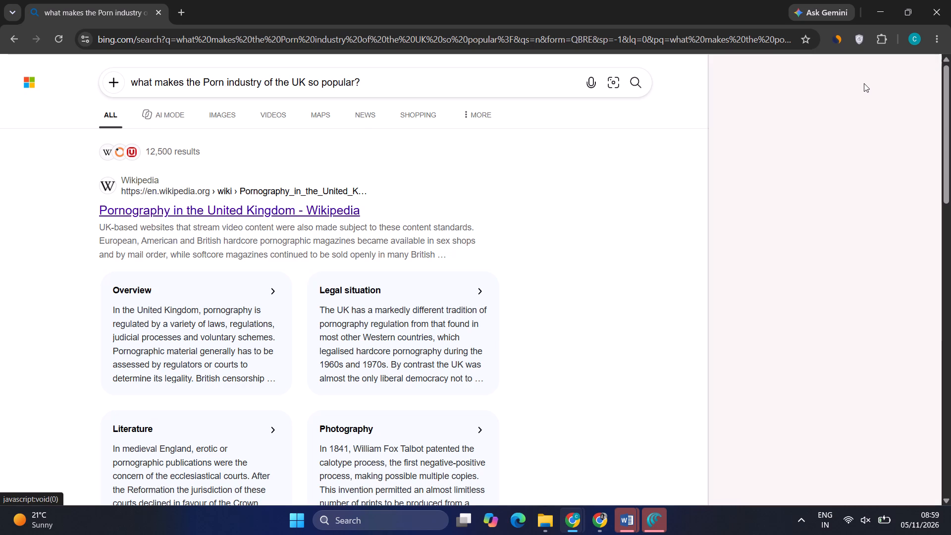
scroll(899, 169, down, 3)
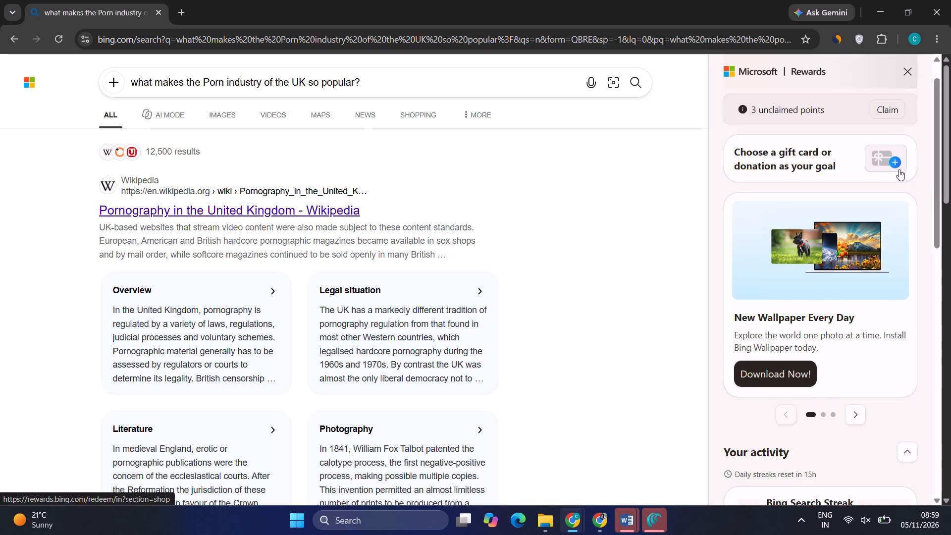
scroll(899, 169, down, 4)
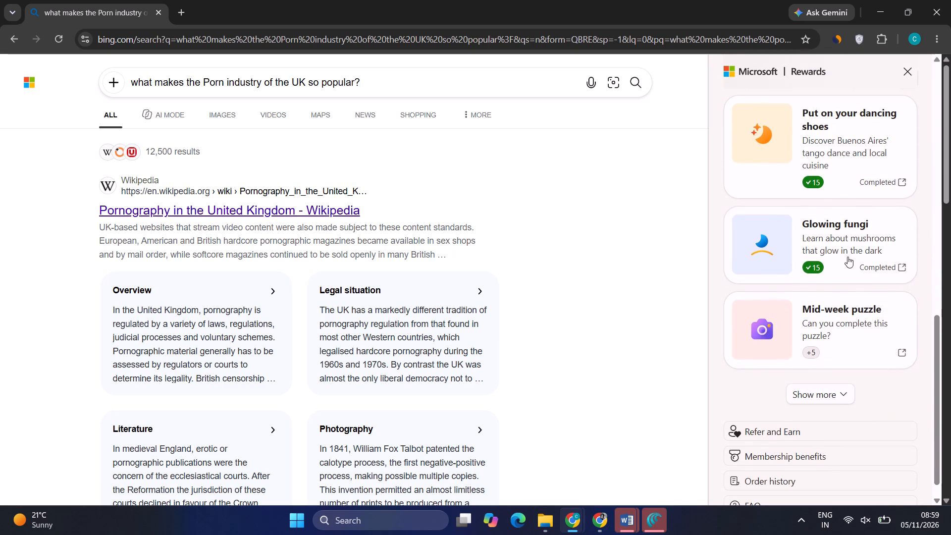
click(830, 326)
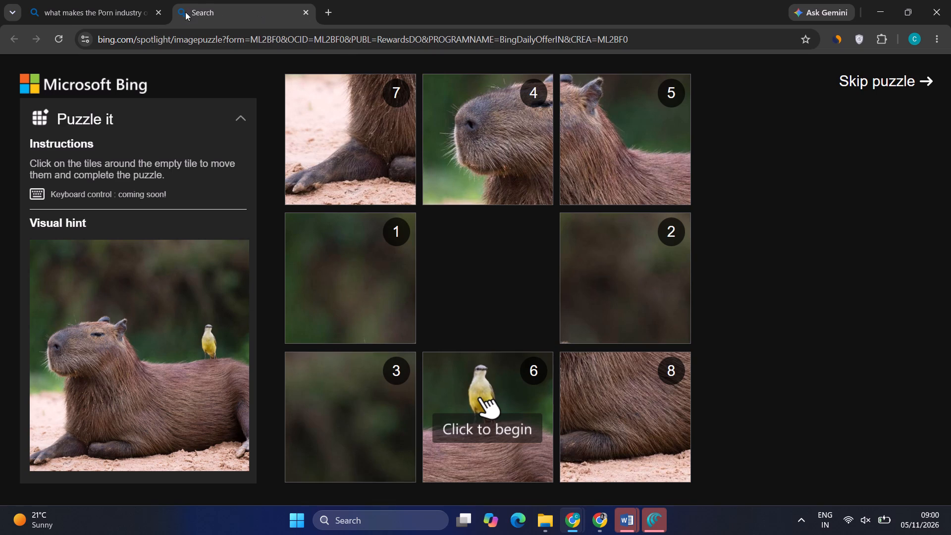
click(38, 0)
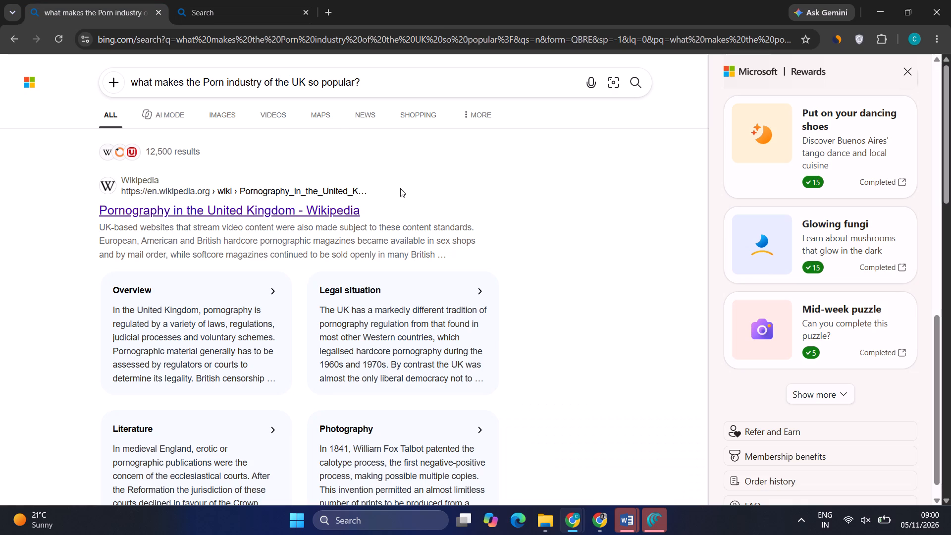
Expand the Rewards activity list to check the remaining activities, claim the unclaimed points and close the Rewards pane.
click(829, 393)
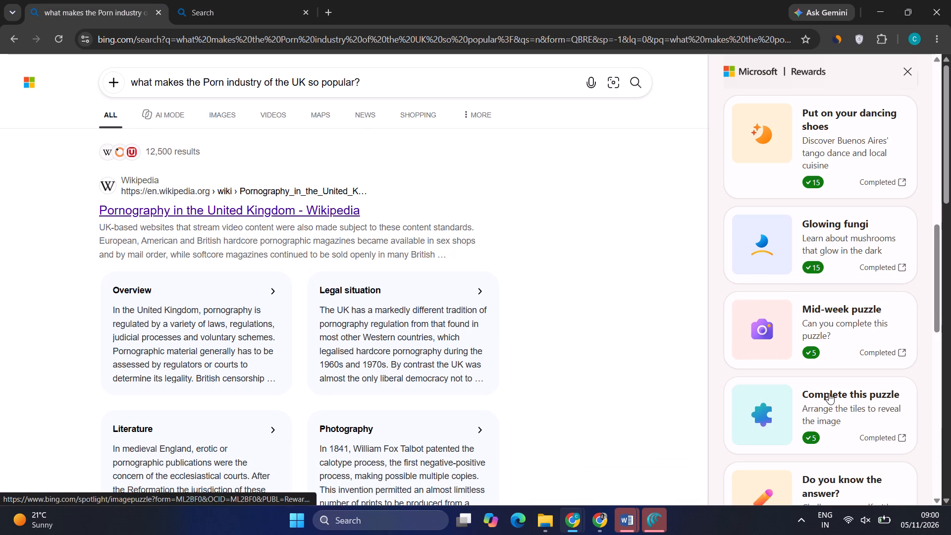
scroll(829, 393, down, 8)
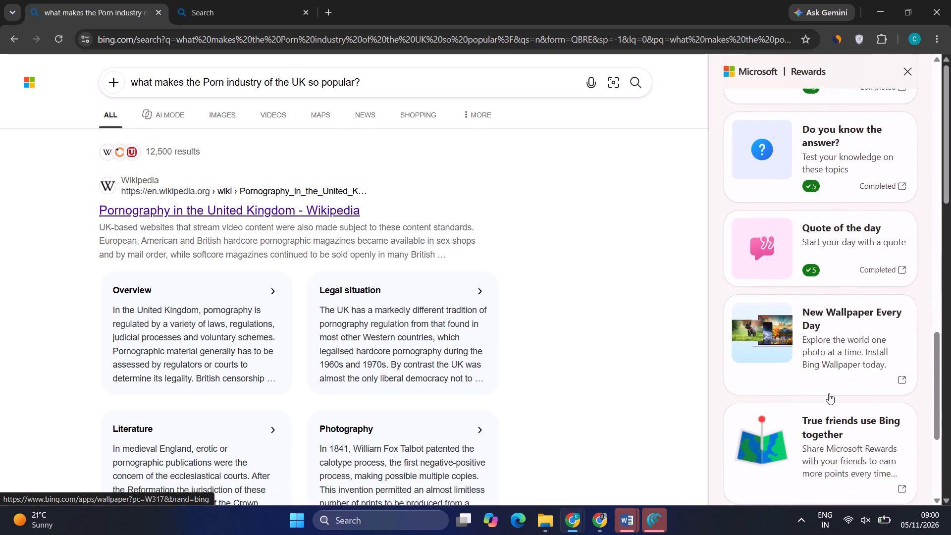
scroll(829, 393, up, 10)
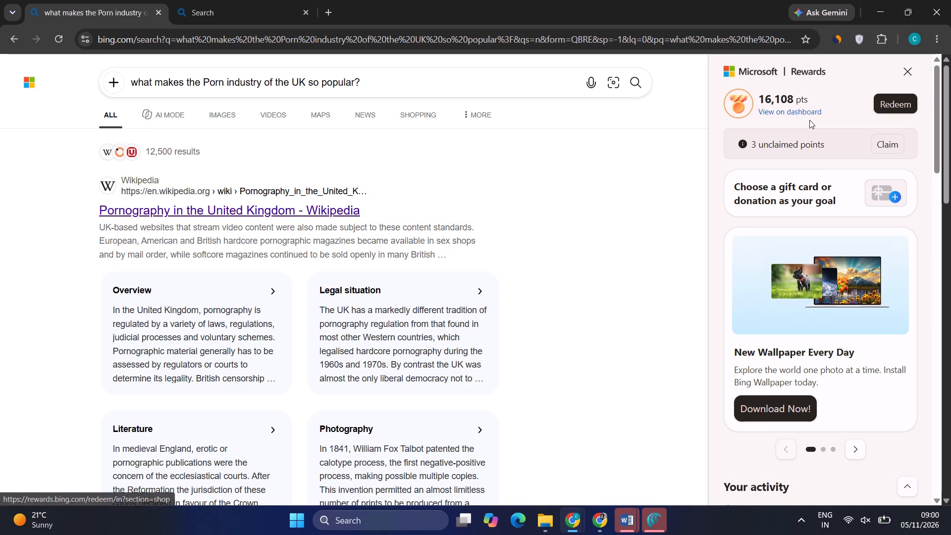
click(897, 147)
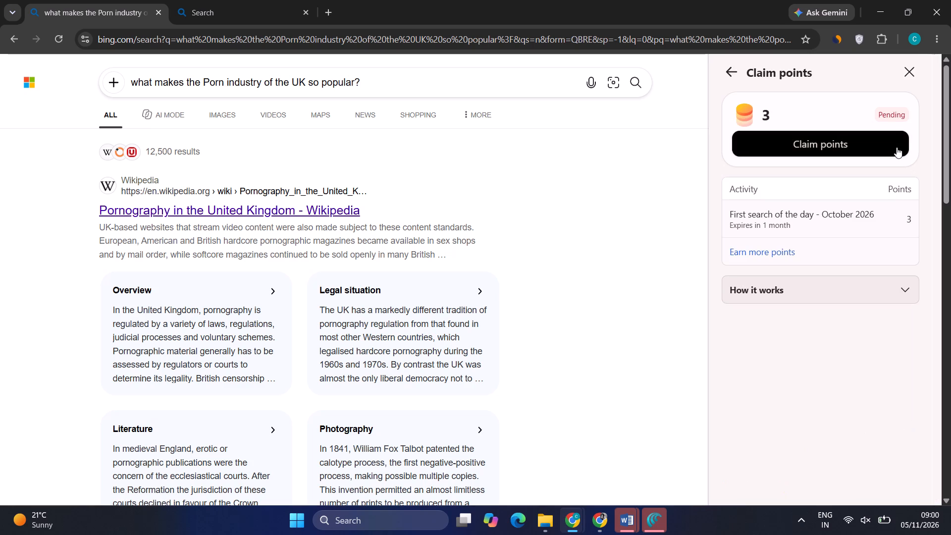
click(897, 147)
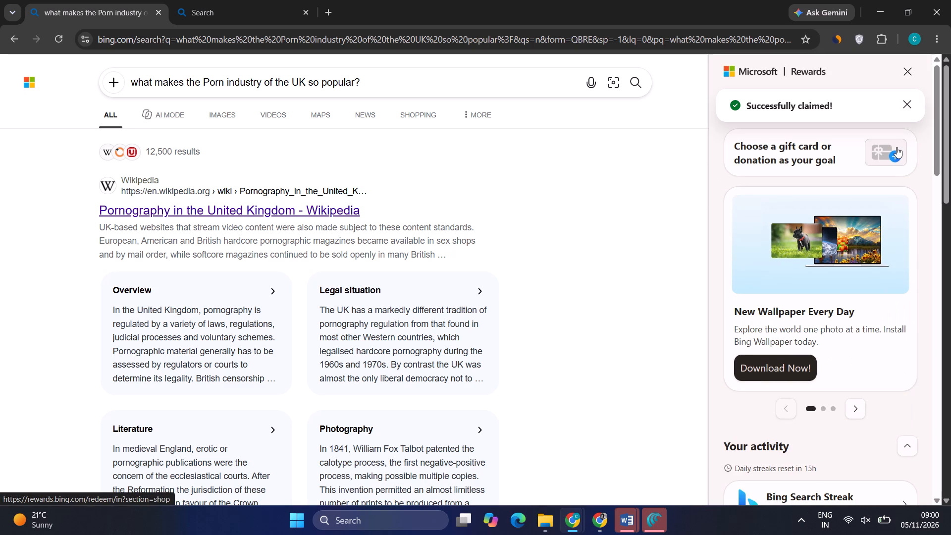
scroll(879, 194, up, 3)
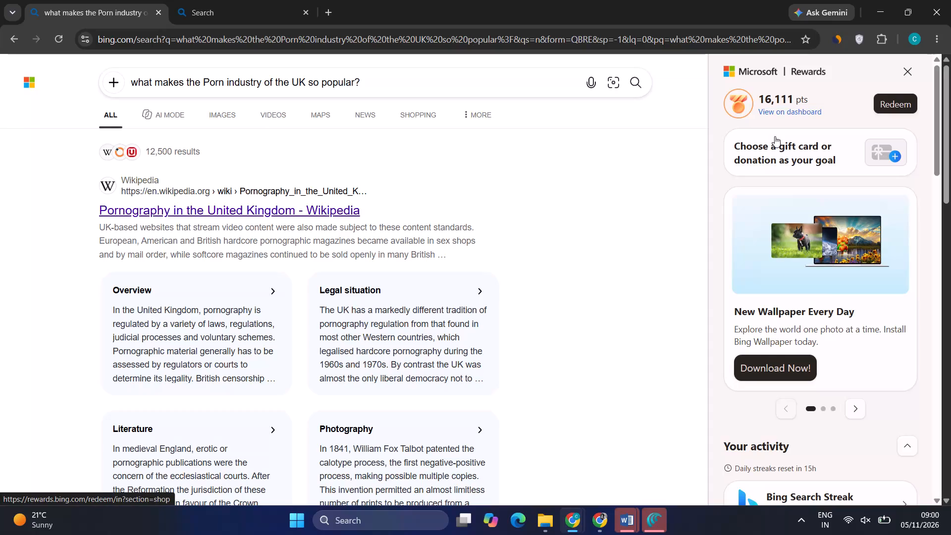
click(637, 209)
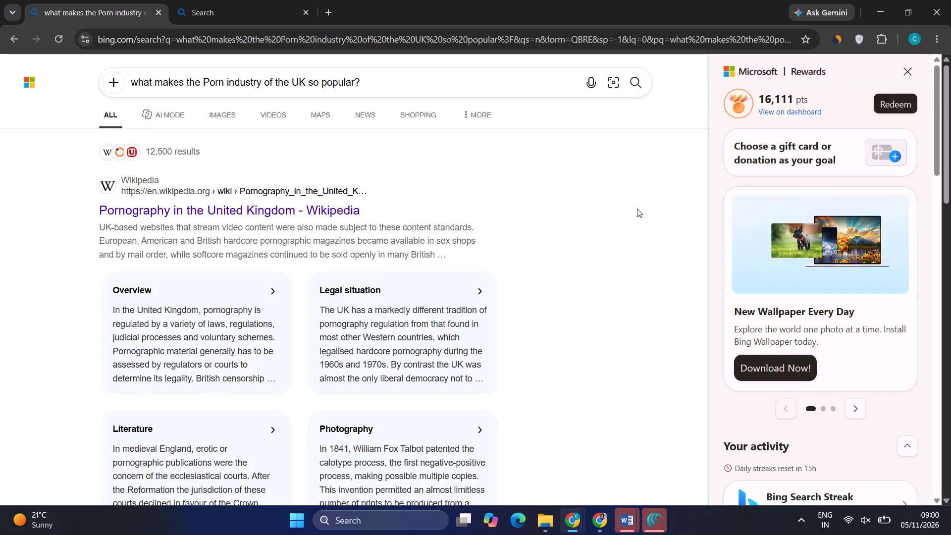
Open the oreateai.com search result about the British adult media industry and read through the article's sections.
scroll(637, 209, down, 3)
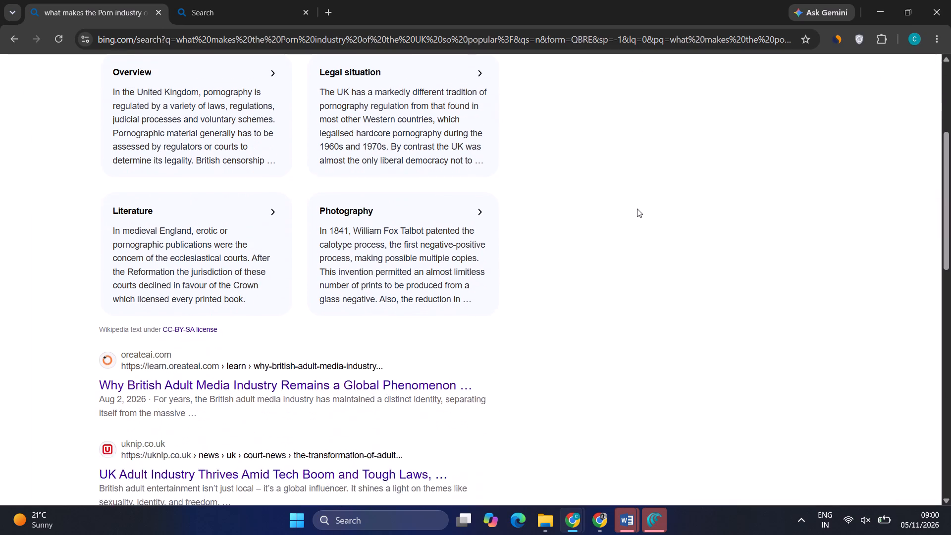
scroll(637, 209, down, 1)
click(384, 356)
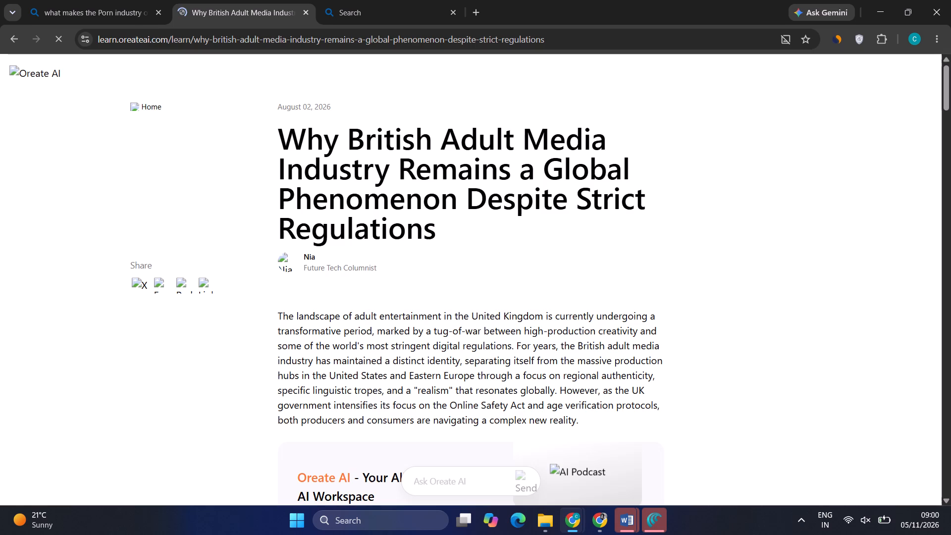
scroll(444, 198, down, 4)
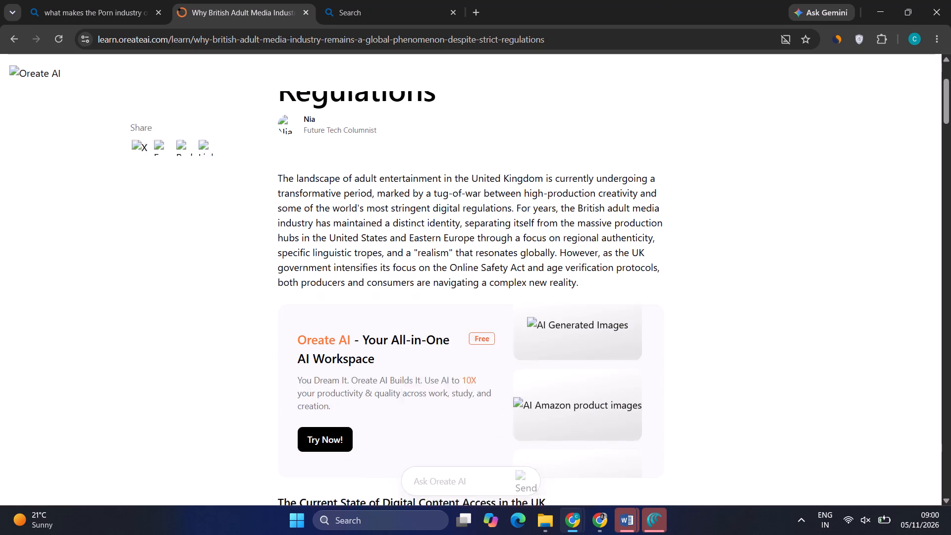
scroll(444, 198, down, 3)
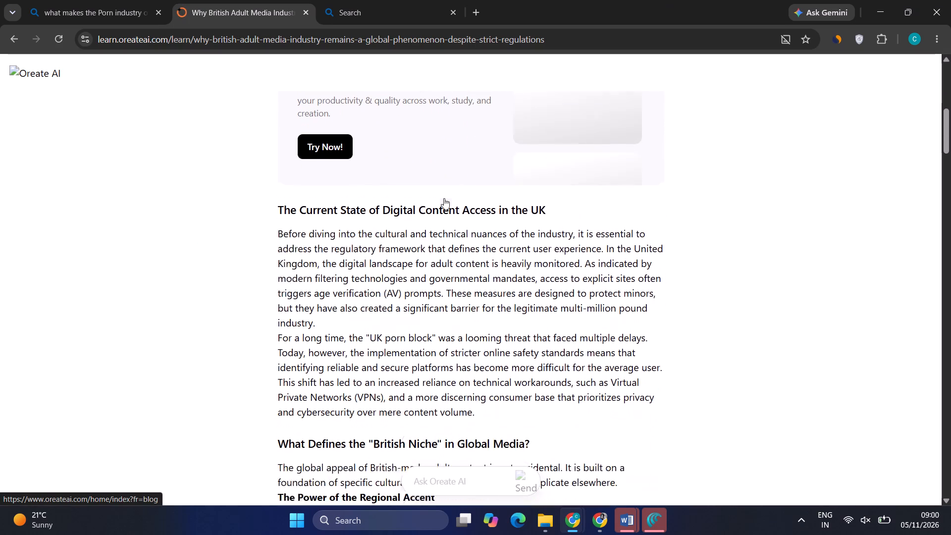
scroll(444, 198, down, 2)
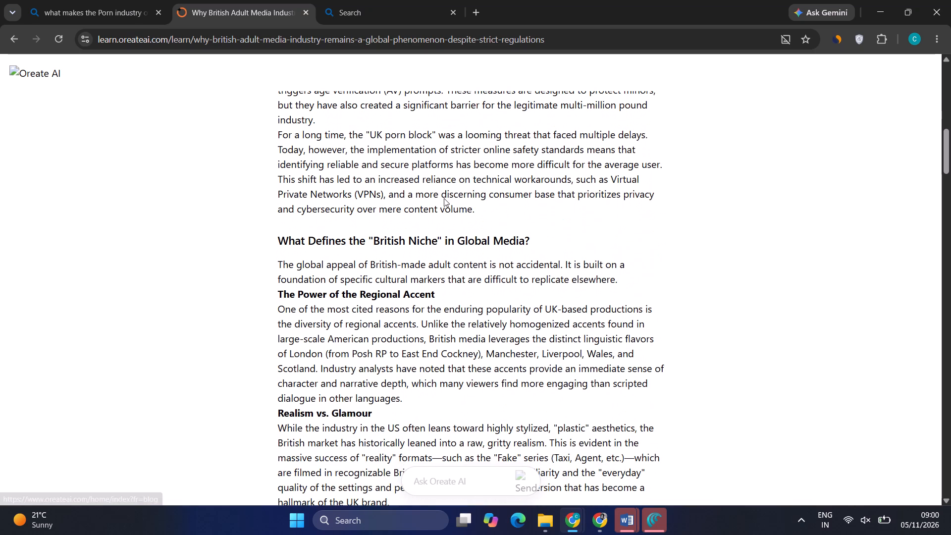
scroll(444, 198, down, 3)
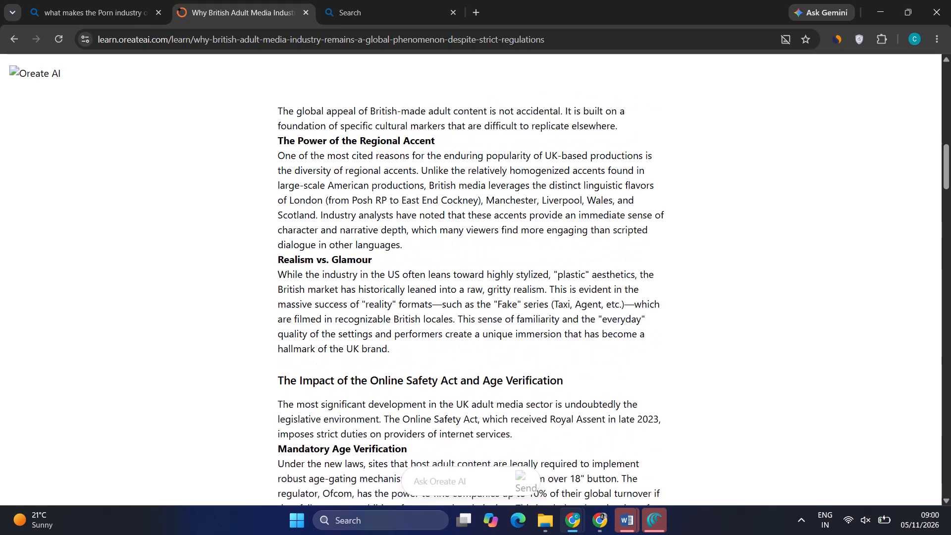
scroll(444, 198, down, 2)
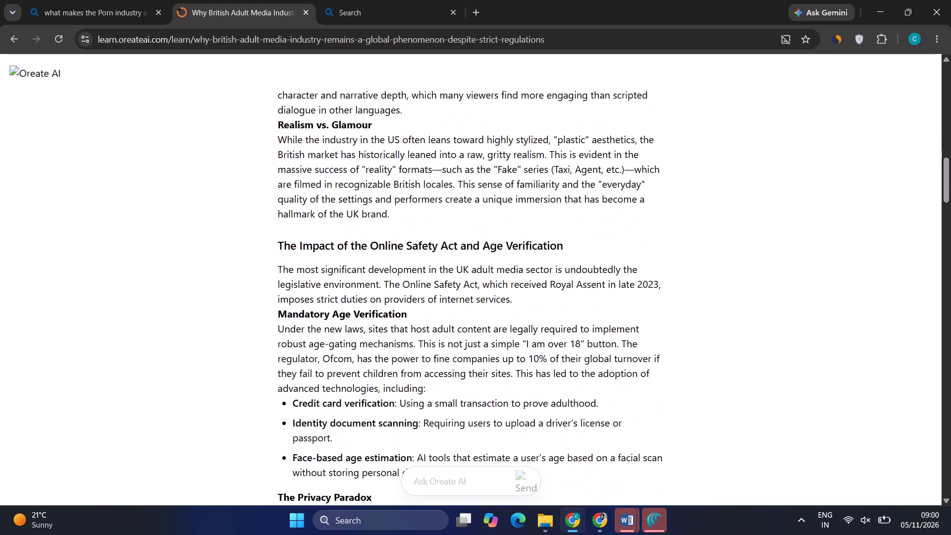
scroll(444, 198, down, 4)
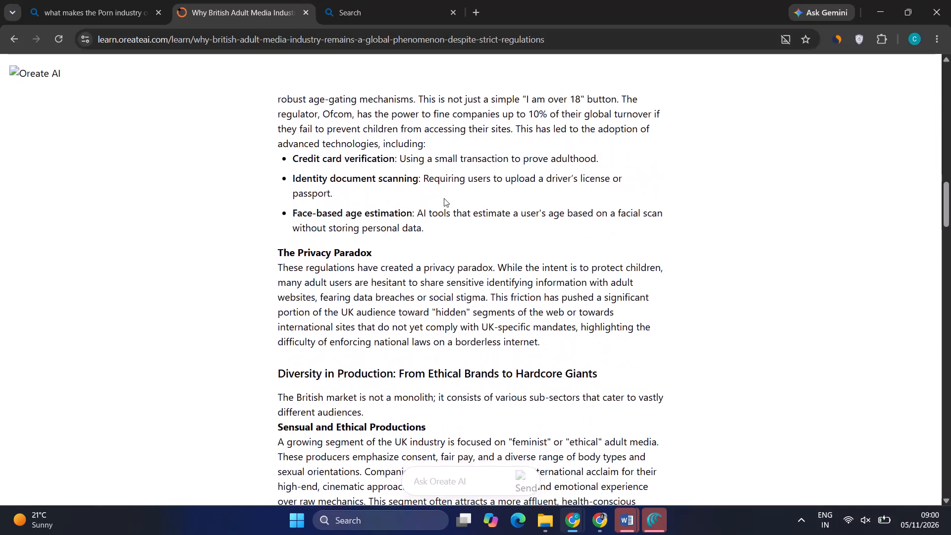
scroll(444, 198, down, 2)
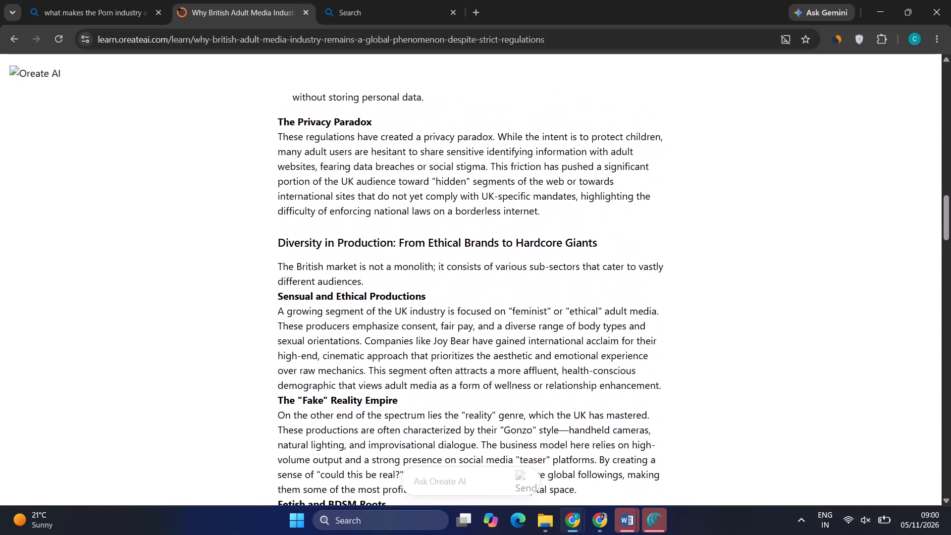
scroll(444, 198, down, 2)
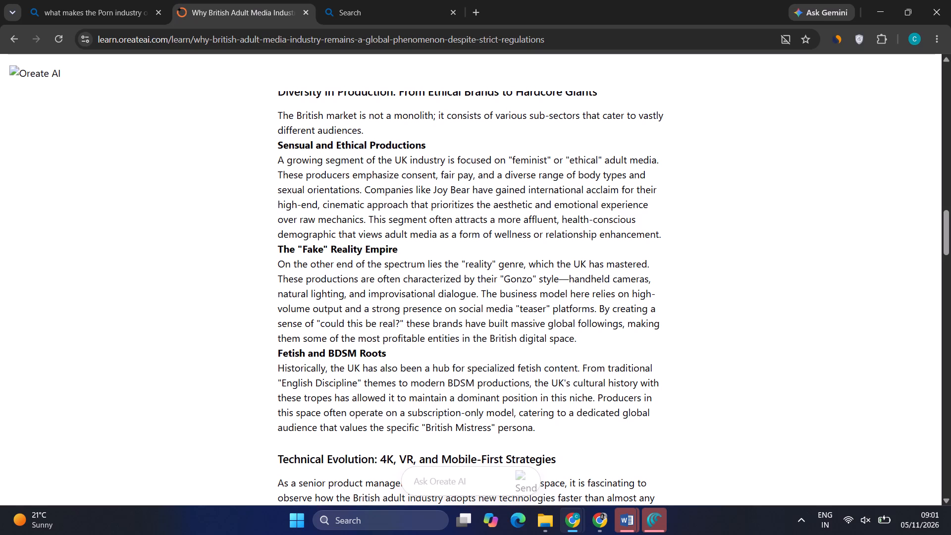
scroll(444, 187, up, 4)
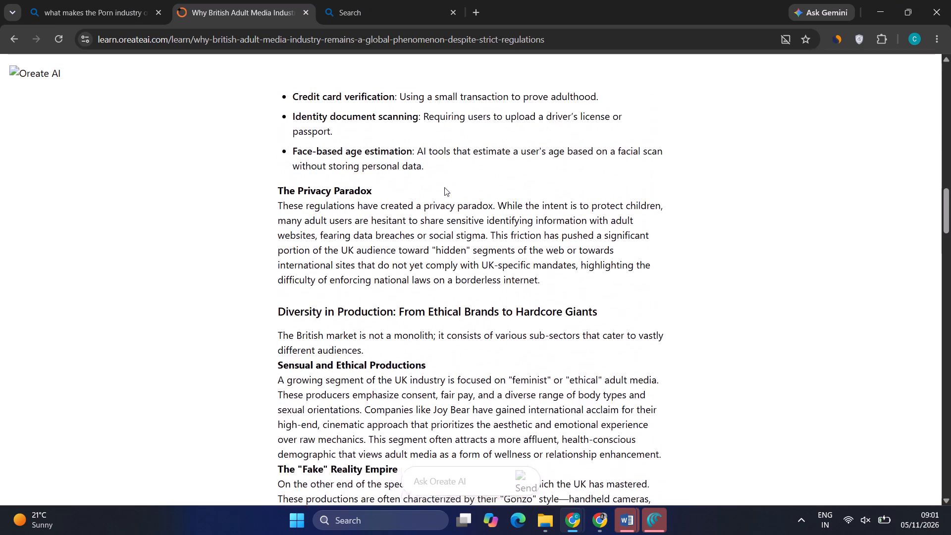
scroll(444, 187, up, 4)
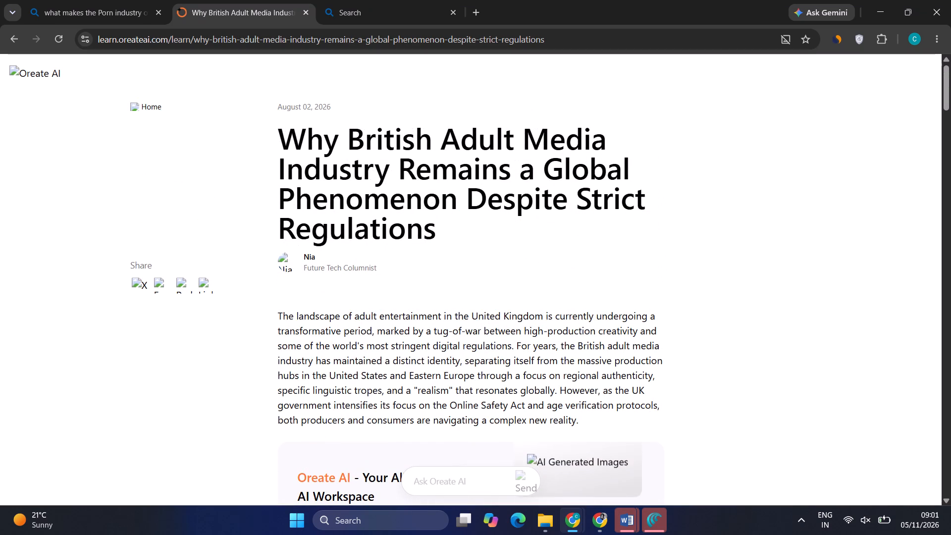
drag(546, 163, 558, 202)
triple_click(558, 202)
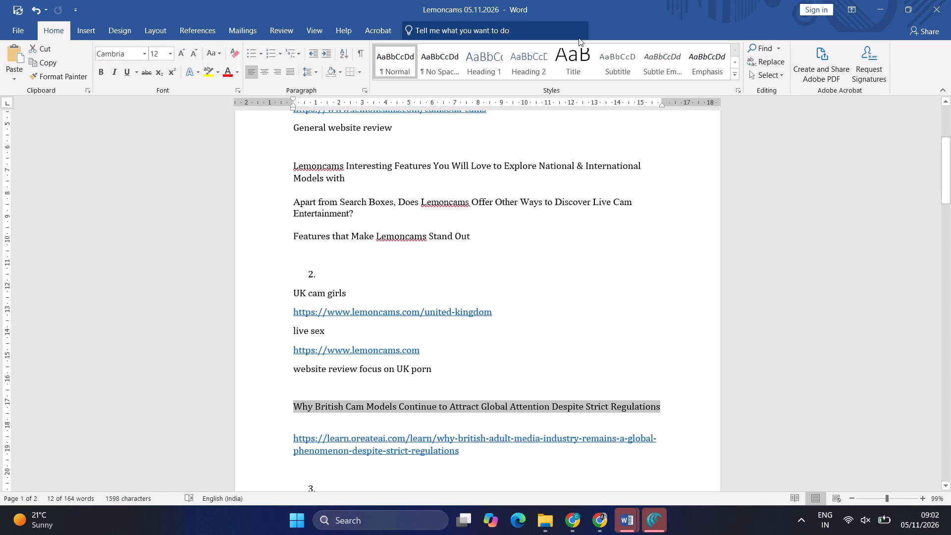
key(ctrl+c)
key(alt+Tab)
key(alt+Right)
key(alt+Right)
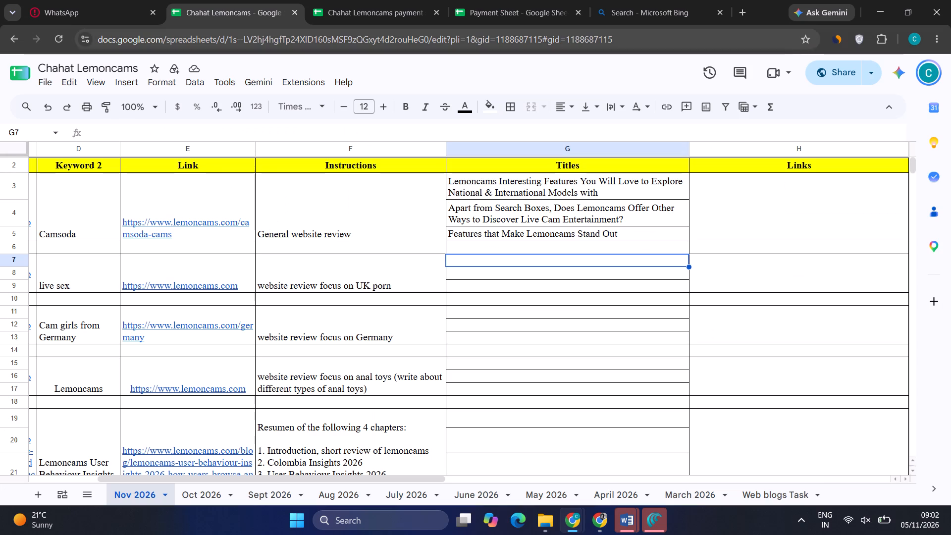
key(Return)
key(ctrl+v)
key(Return)
Close the oreateai.com article and browse the remaining Bing results about the UK porn industry's popularity.
key(alt+Tab)
key(alt+Tab)
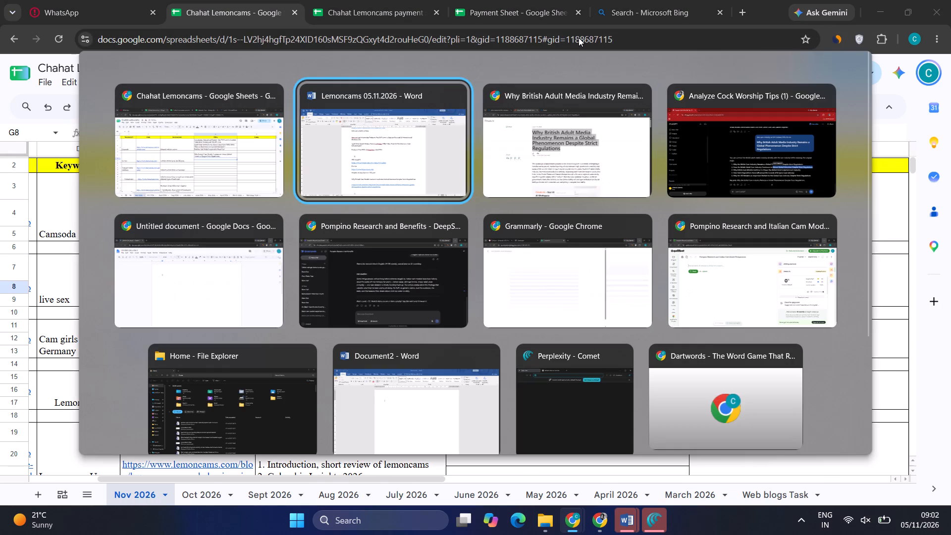
click(308, 12)
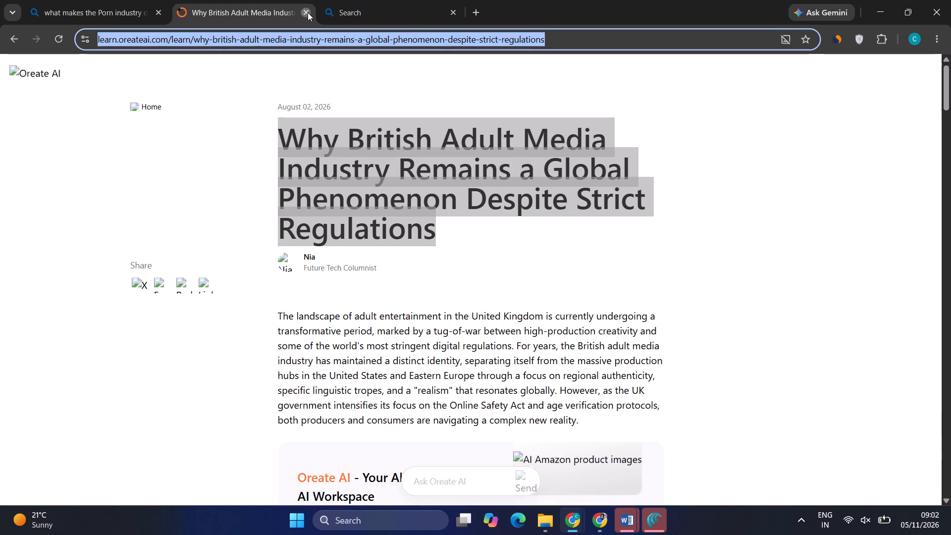
scroll(440, 132, down, 2)
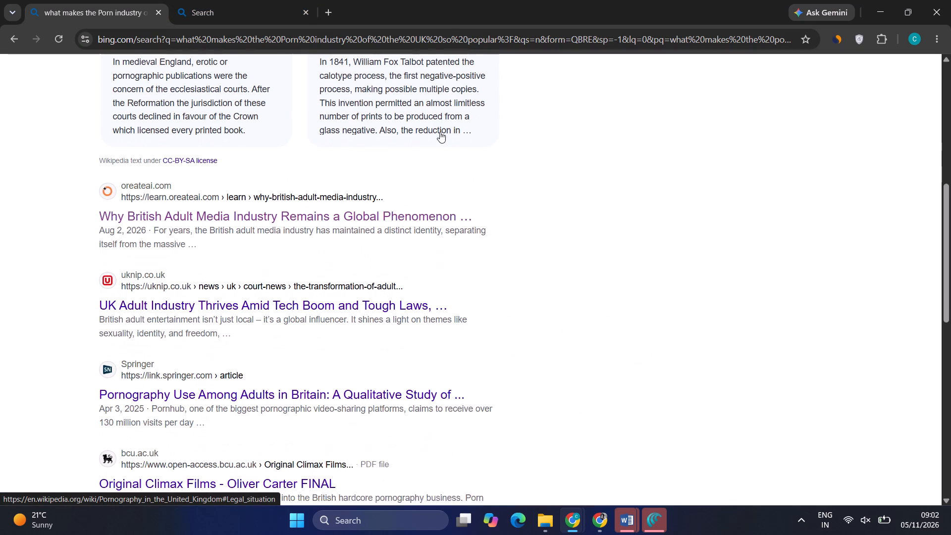
scroll(440, 132, down, 1)
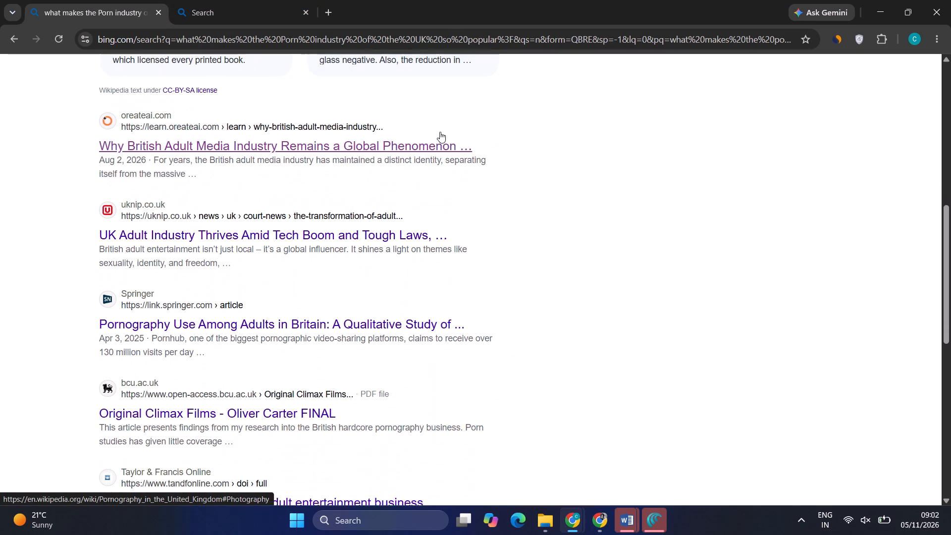
Copy the Bing search page's web address and paste it on a new line below the oreateai.com link in Word.
click(291, 37)
key(ctrl+c)
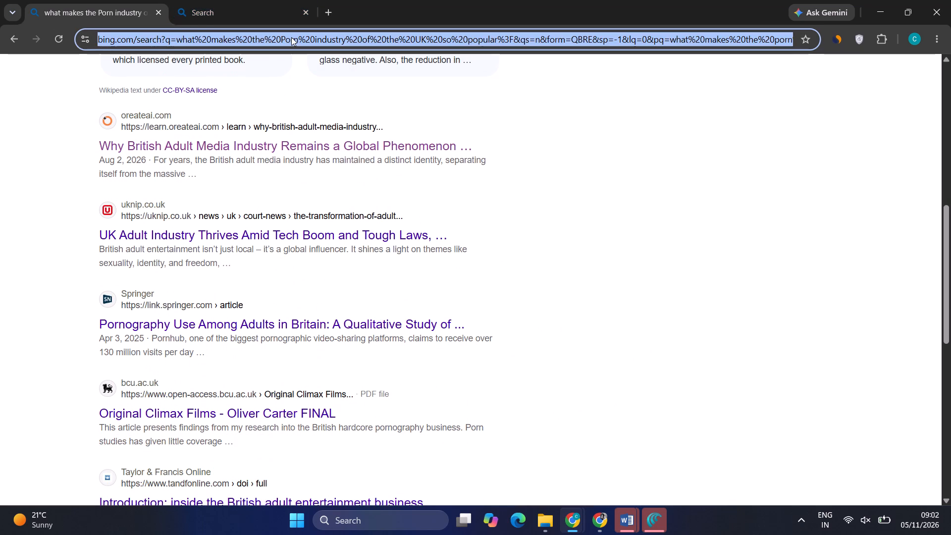
key(alt+Tab)
key(alt+Right)
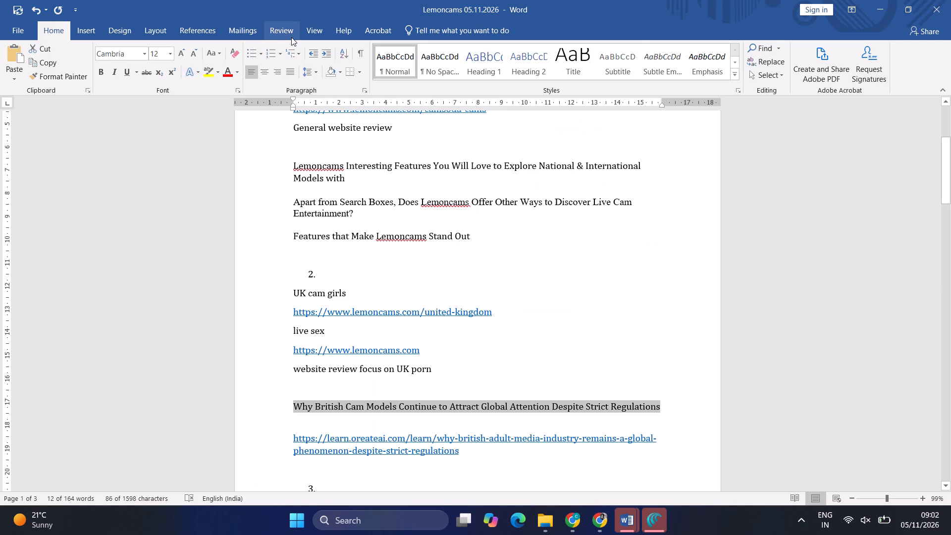
key(Down)
key(Down)
key(Down)
key(Down)
key(Down)
key(Up)
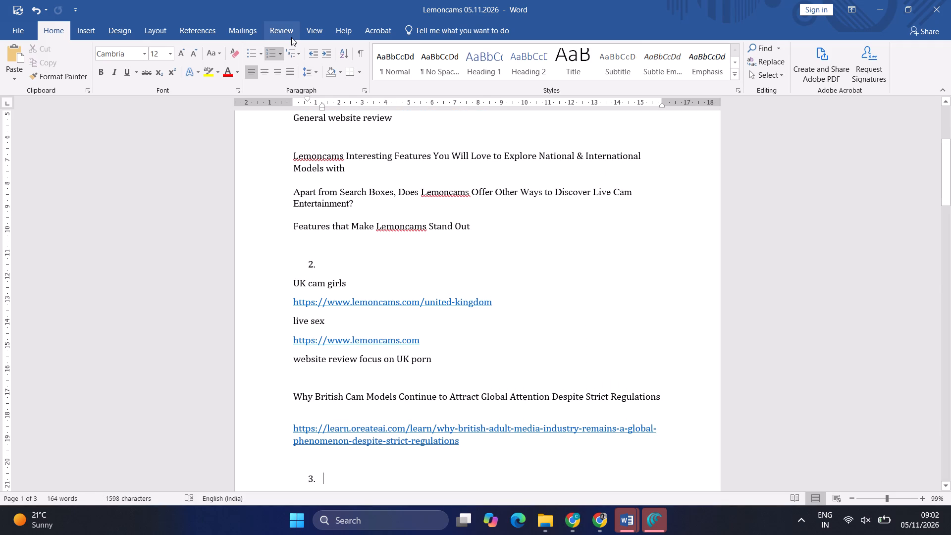
key(Return)
key(ctrl+v)
key(Return)
Return to Chrome and examine the rest of the first Bing results page for sources on the UK porn industry's popularity.
key(alt+Tab)
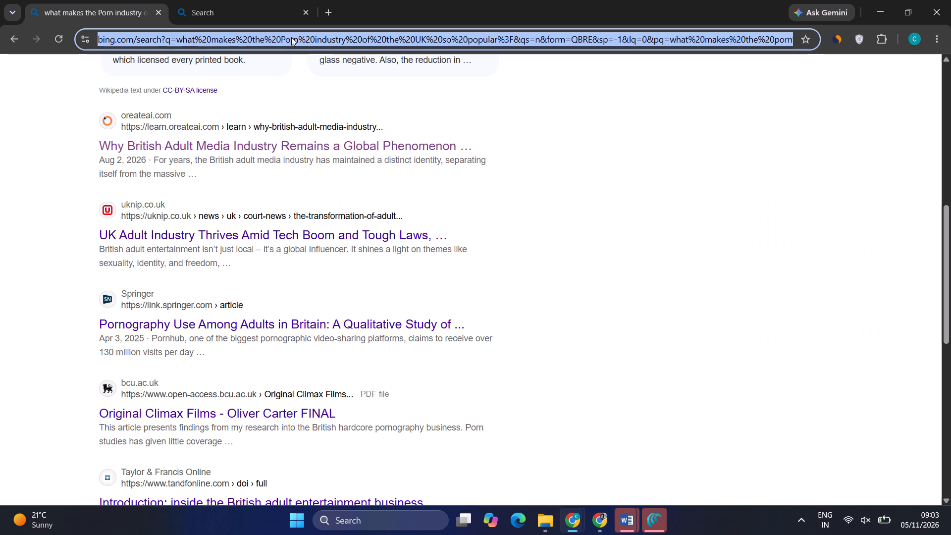
scroll(291, 37, down, 1)
click(631, 239)
scroll(631, 239, down, 4)
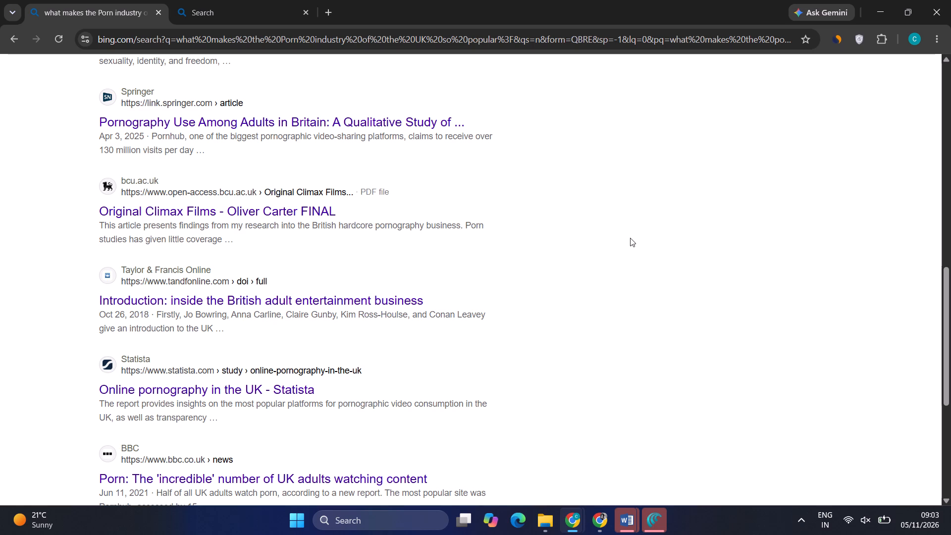
scroll(630, 238, down, 2)
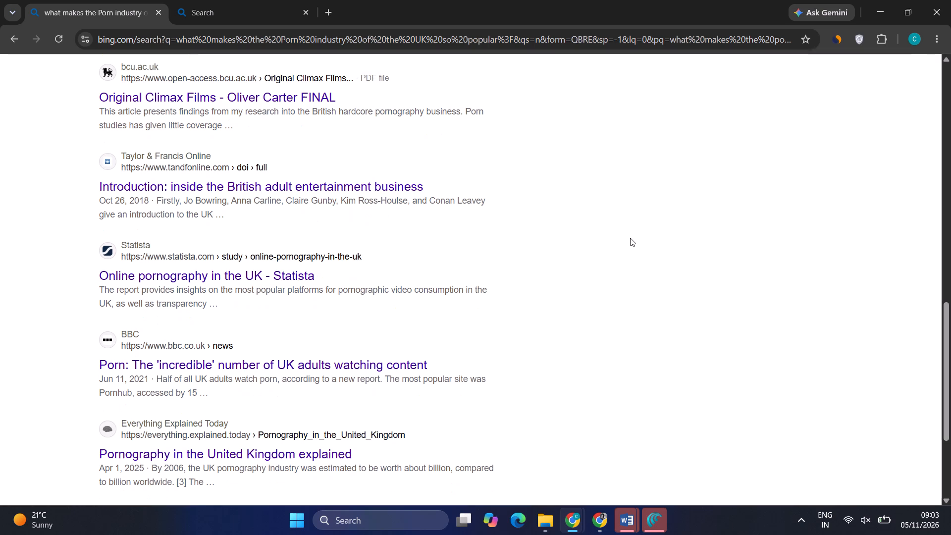
scroll(630, 238, down, 1)
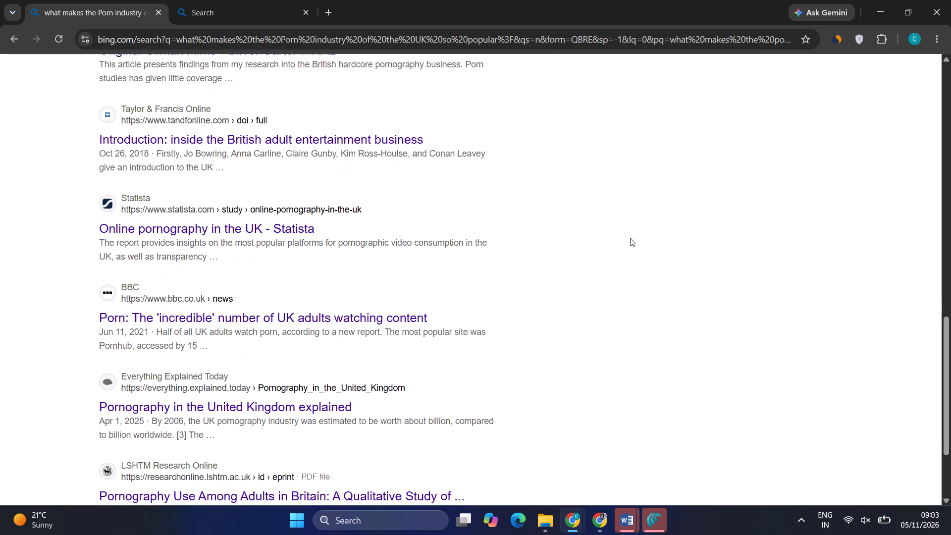
scroll(630, 238, down, 2)
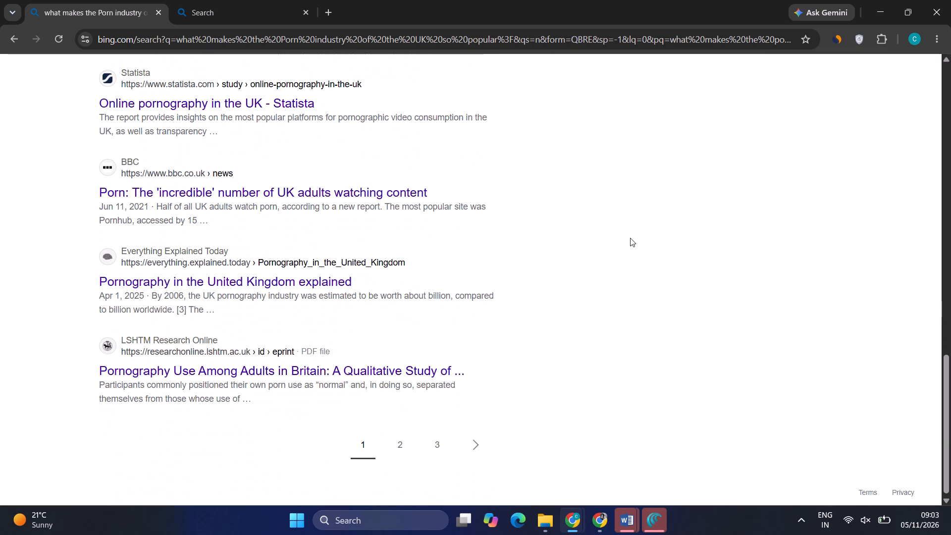
scroll(630, 238, down, 1)
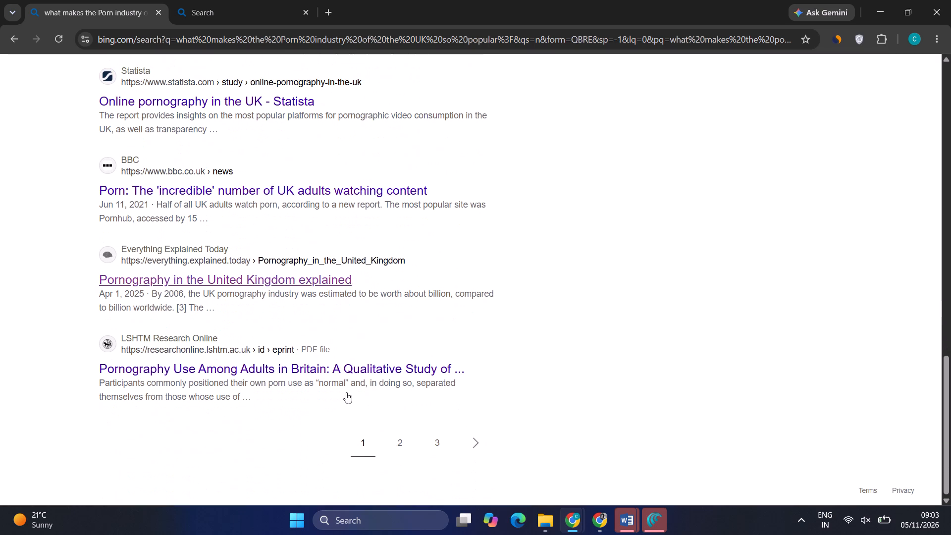
Open the second page of Bing results and look through its articles for a usable source.
click(410, 440)
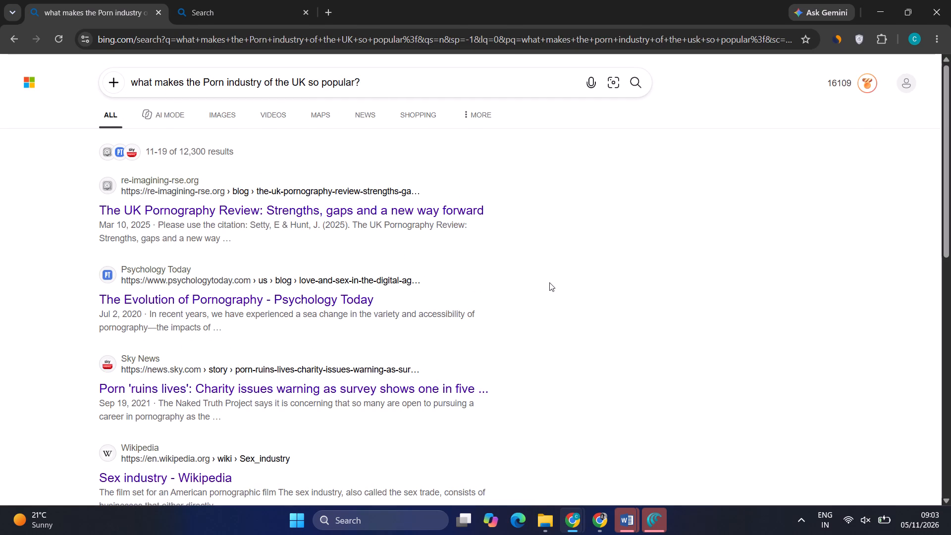
scroll(549, 282, down, 2)
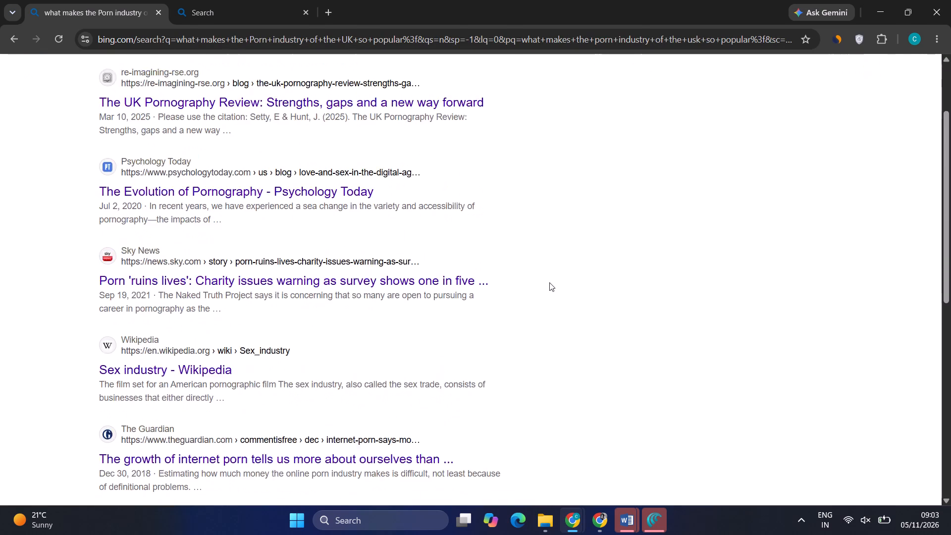
scroll(549, 282, down, 2)
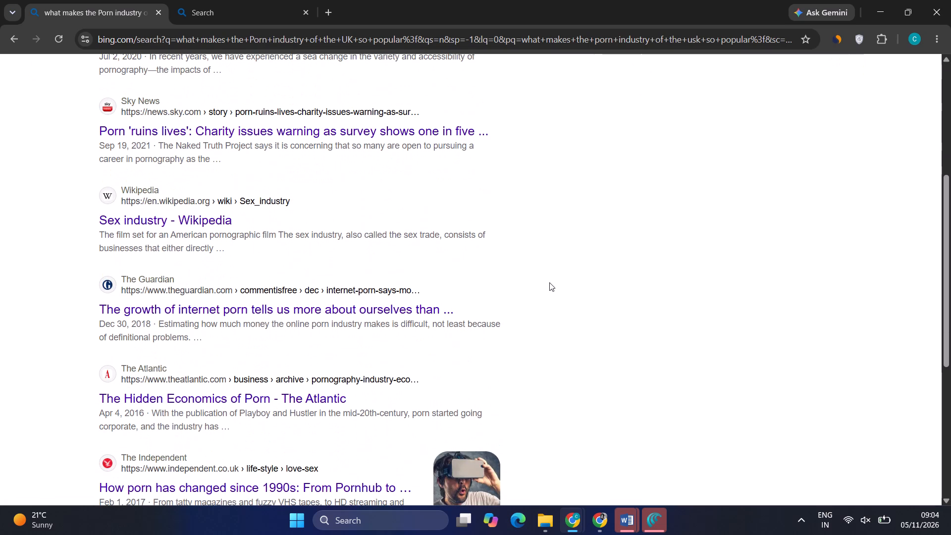
scroll(549, 282, down, 1)
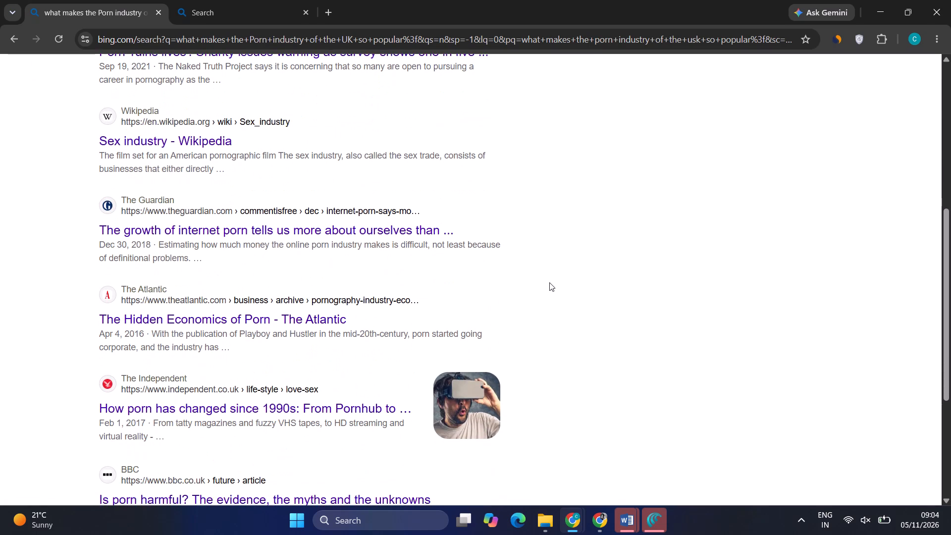
scroll(549, 282, down, 4)
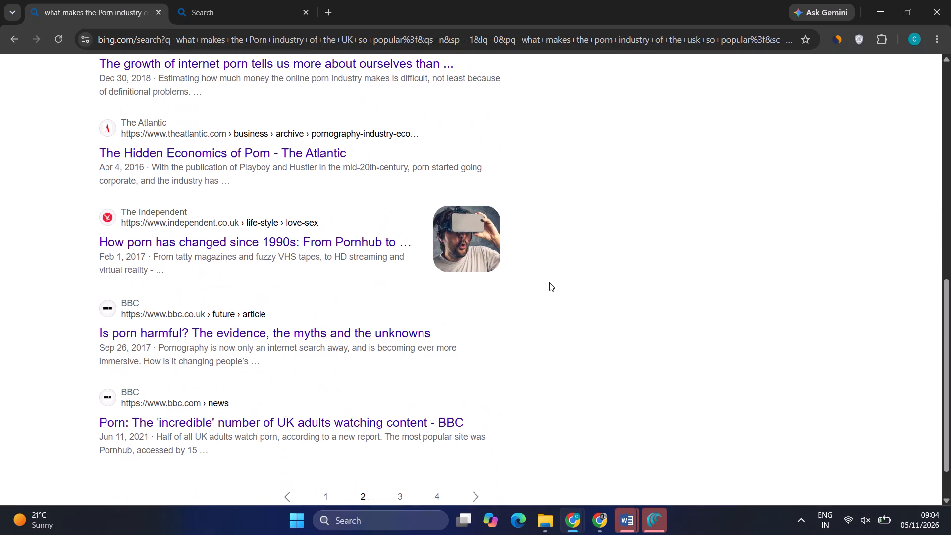
scroll(549, 282, up, 8)
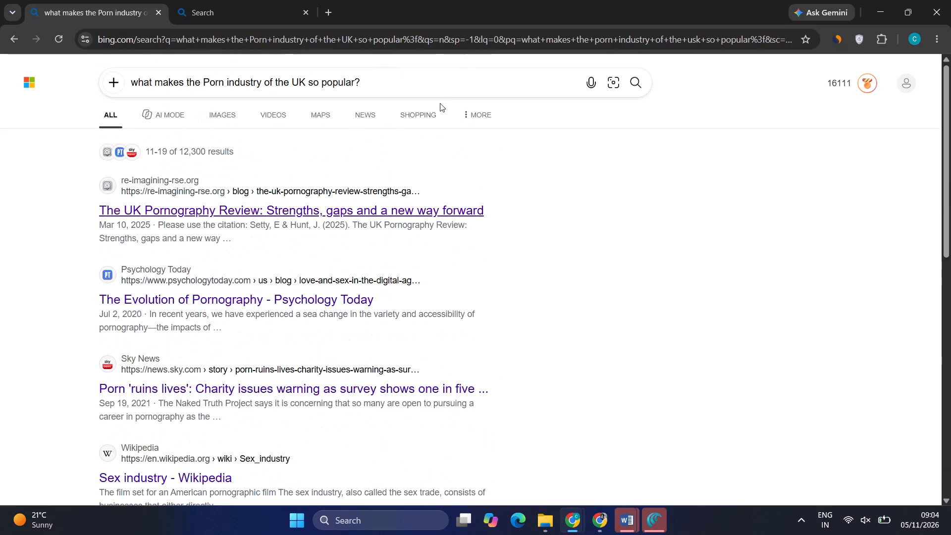
Copy the query "what makes the Porn industry of the UK so popular?" from Bing and search for it on Google in a Guest window.
click(439, 98)
click(440, 87)
key(ctrl+a)
key(ctrl+c)
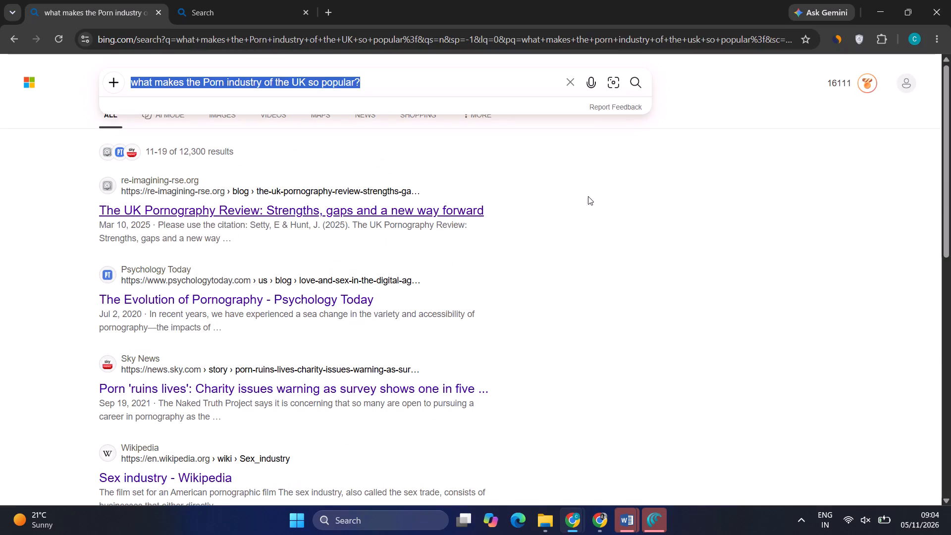
click(702, 322)
click(913, 31)
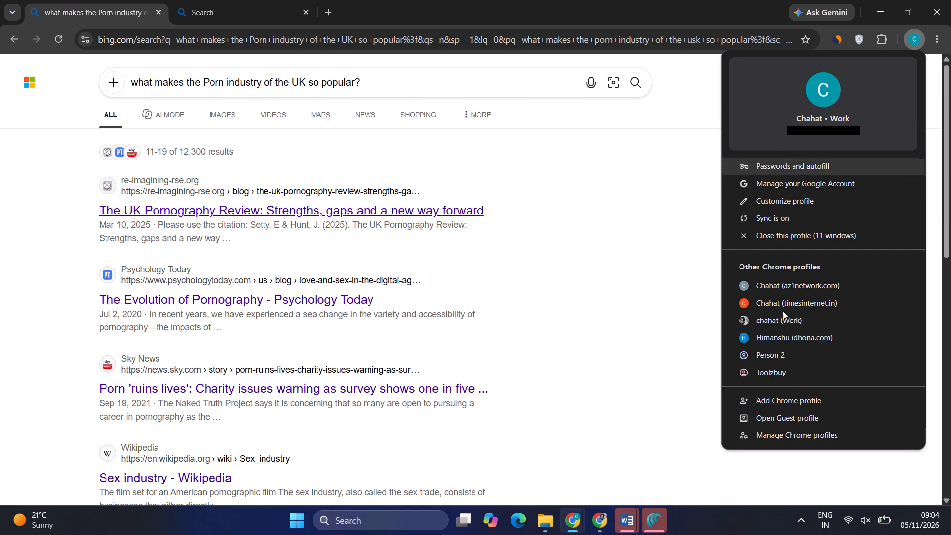
click(786, 415)
key(ctrl+v)
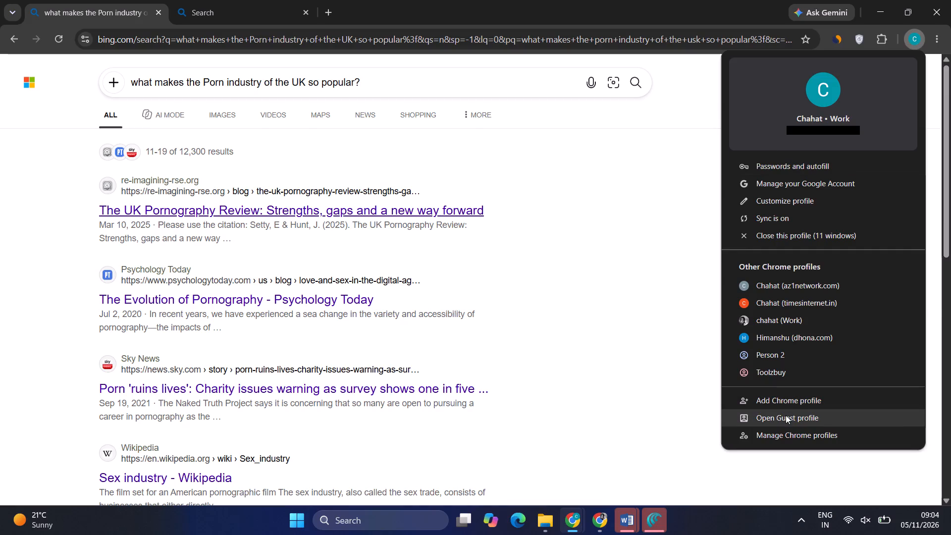
key(Return)
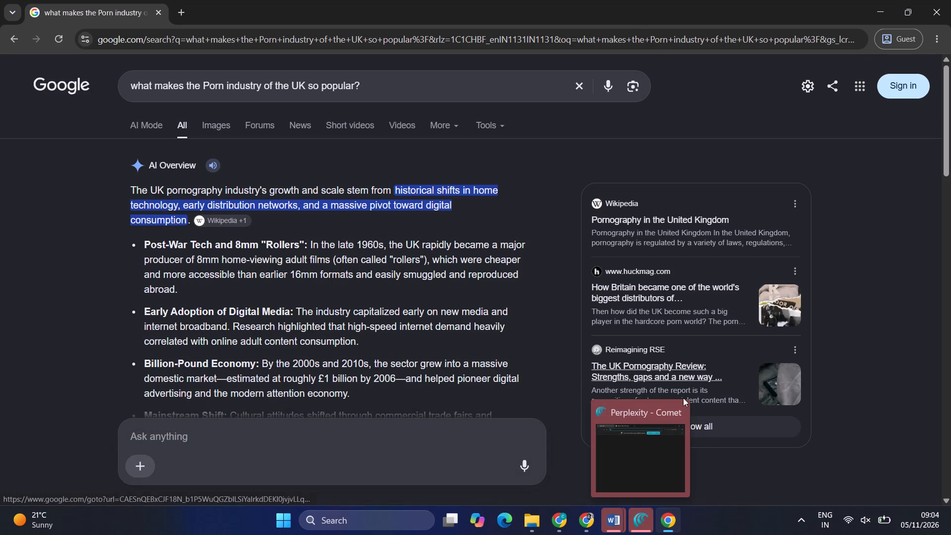
Look through the Google results about the UK porn industry's popularity for a relevant article.
click(675, 420)
scroll(531, 372, down, 1)
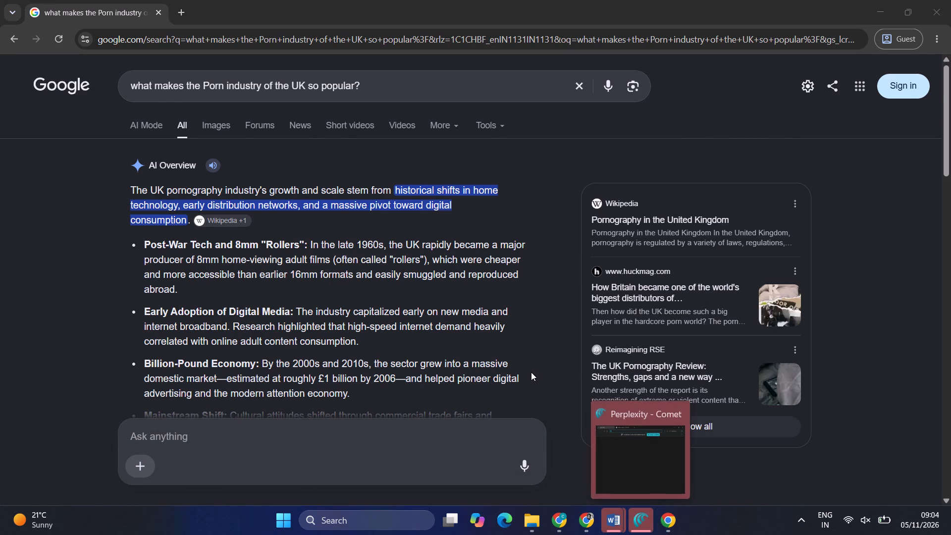
scroll(531, 372, down, 4)
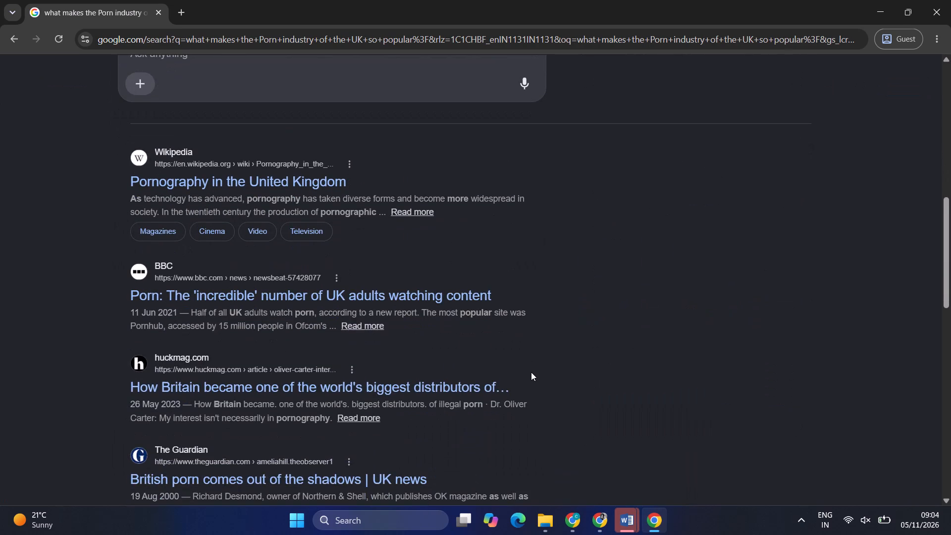
scroll(531, 372, down, 3)
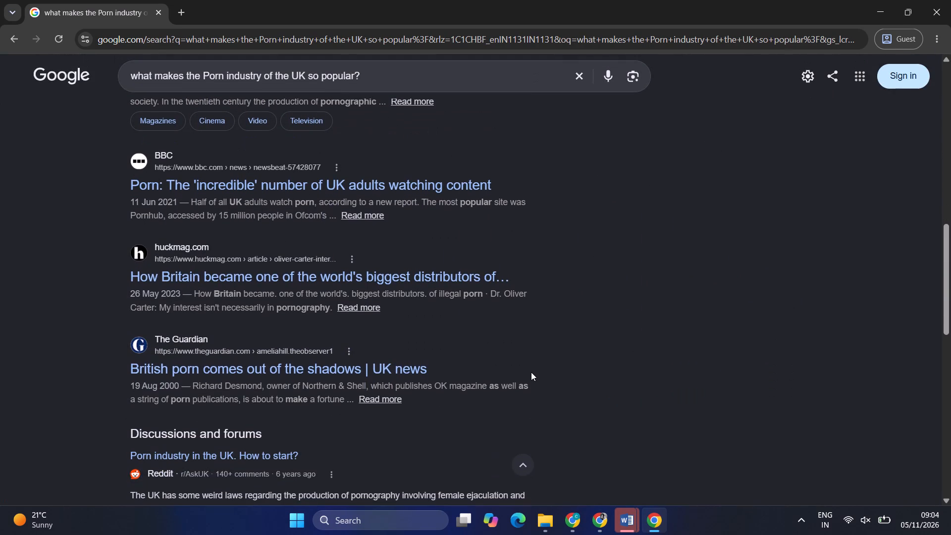
scroll(531, 372, down, 1)
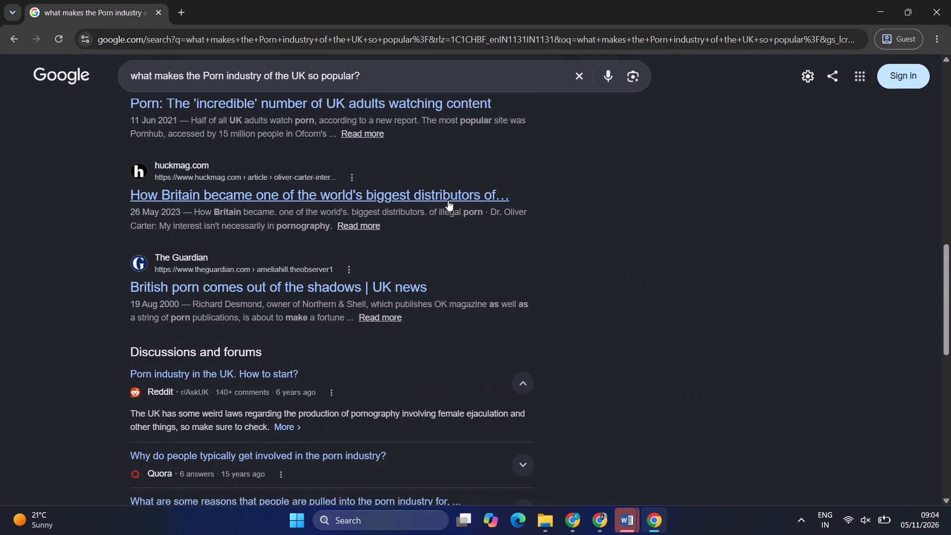
Open the huckmag.com article "How Britain became one of the world's biggest distributors of…" in a new tab and agree to its privacy notice.
right_click(448, 200)
click(460, 210)
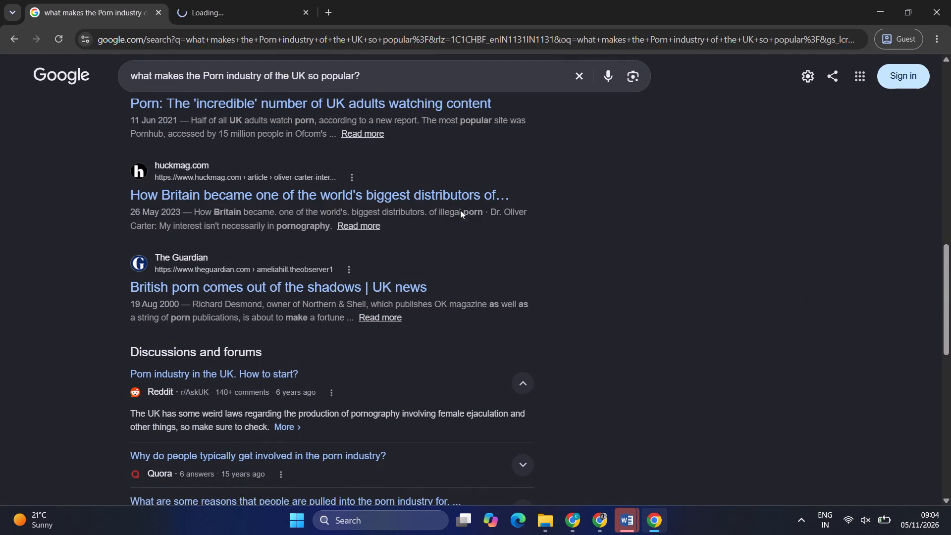
scroll(460, 210, down, 2)
click(213, 0)
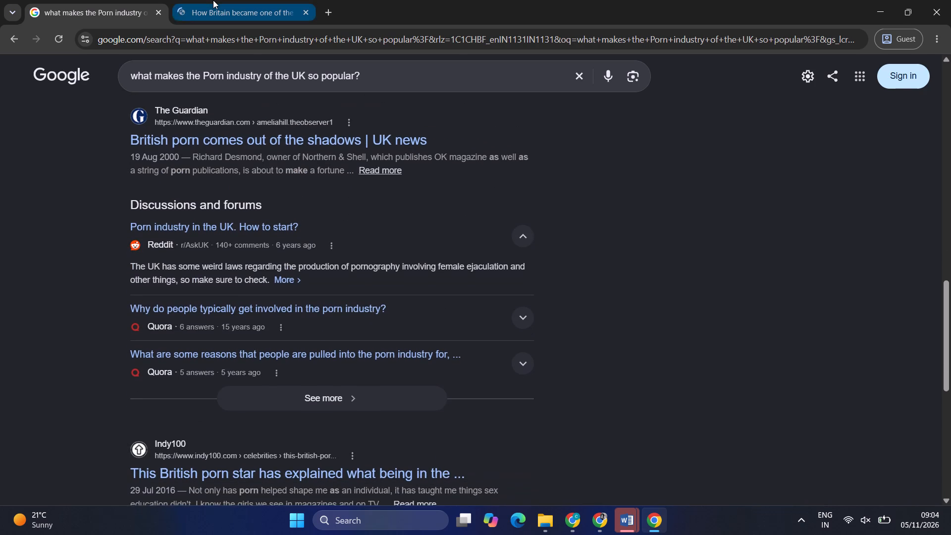
scroll(321, 261, down, 1)
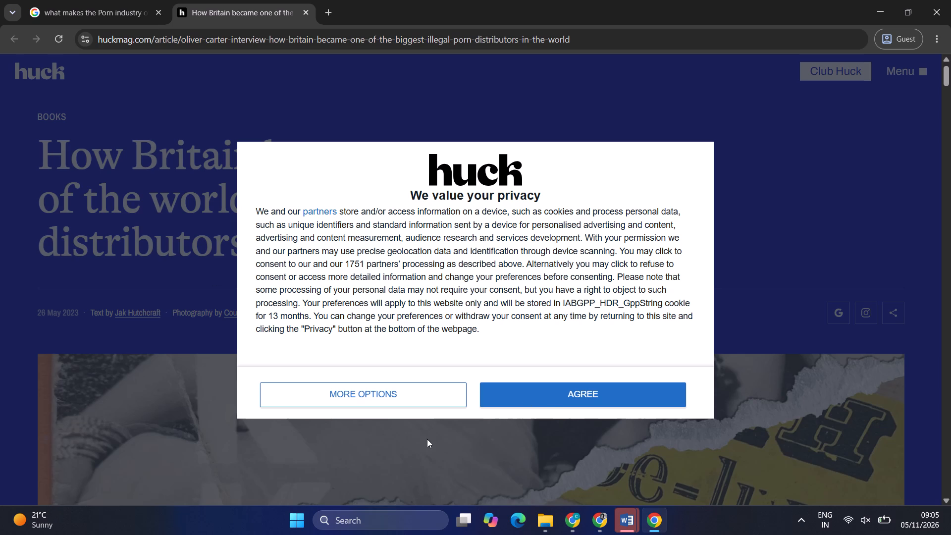
click(553, 393)
Read through the Huck article and its interview with the author of "Under The Counter" for title ideas.
scroll(553, 393, down, 5)
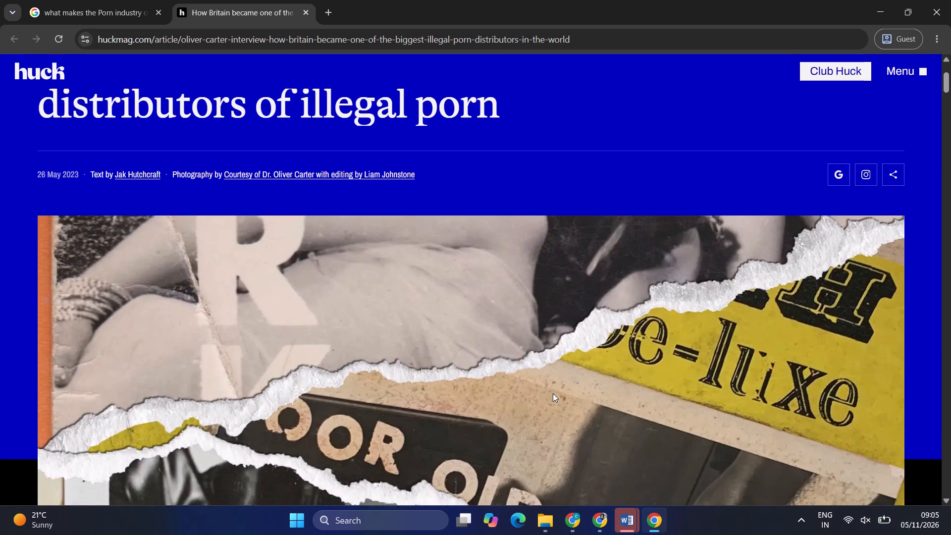
scroll(553, 393, down, 1)
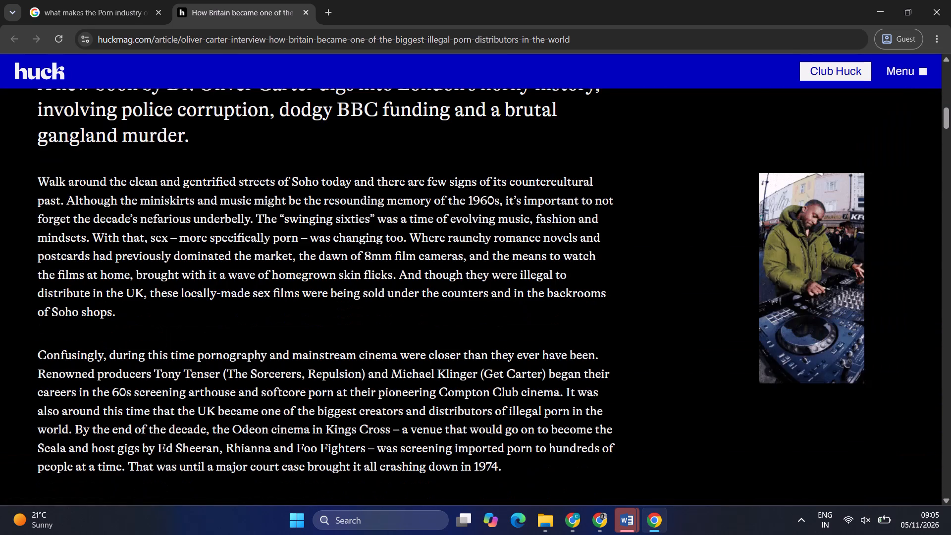
scroll(553, 393, down, 4)
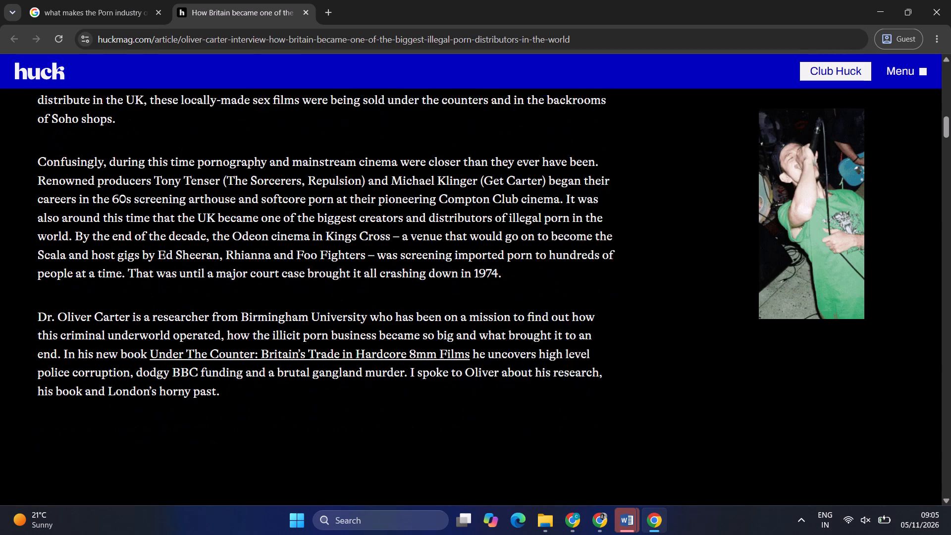
scroll(553, 393, down, 10)
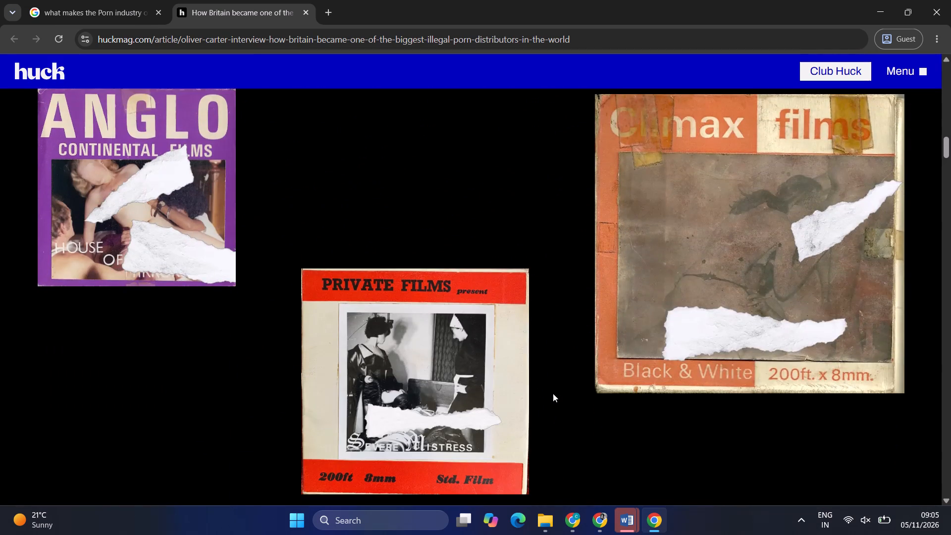
scroll(553, 393, down, 7)
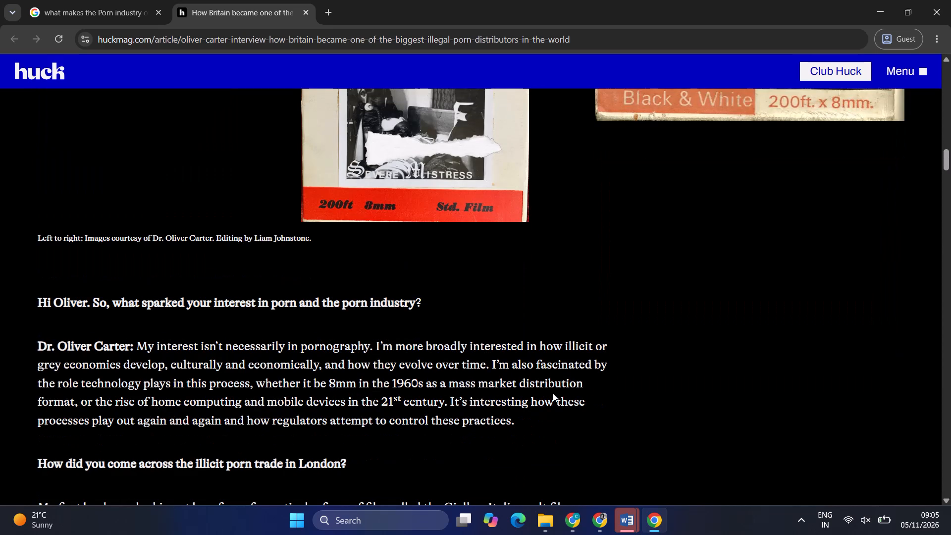
scroll(553, 393, down, 8)
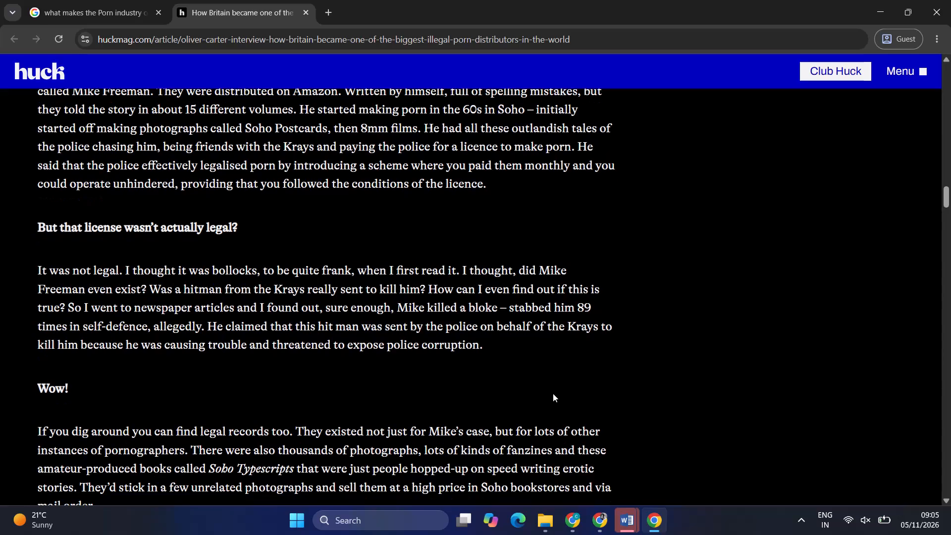
scroll(553, 393, down, 7)
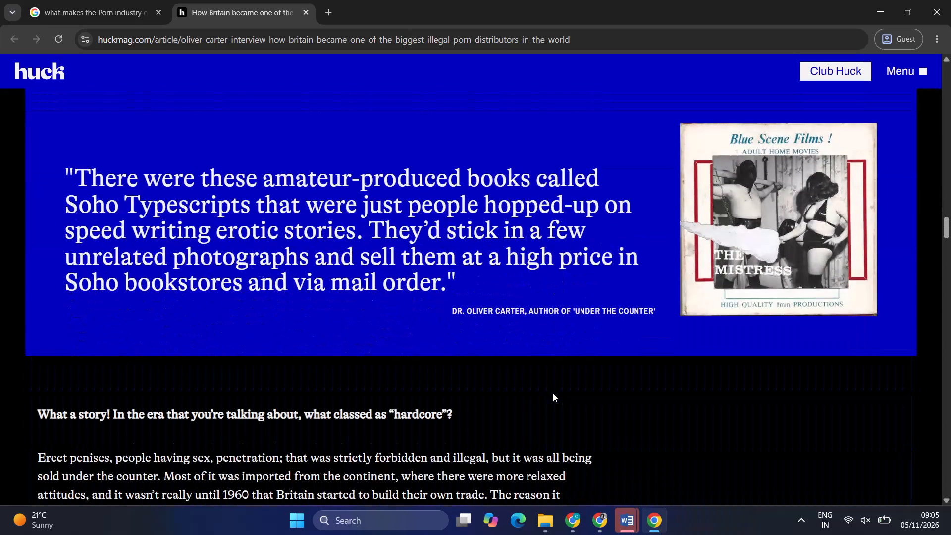
scroll(553, 393, down, 7)
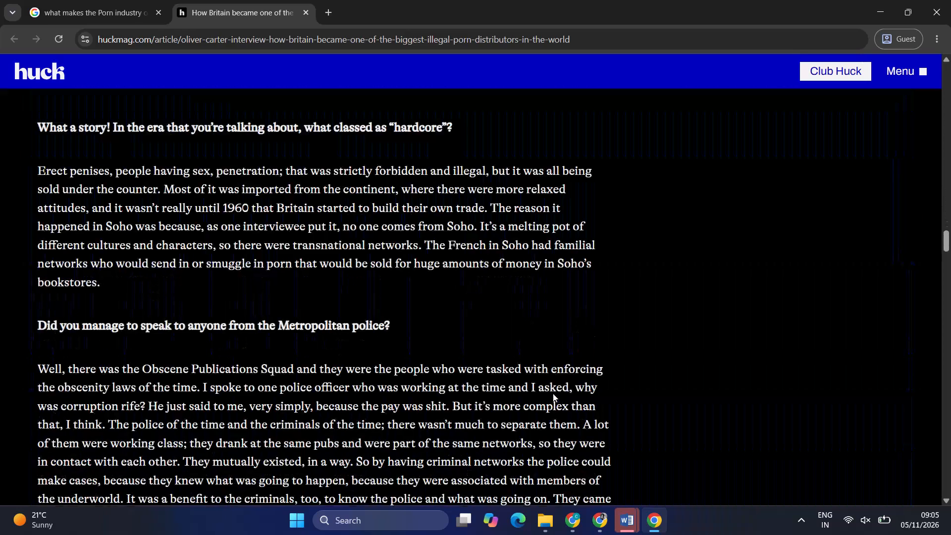
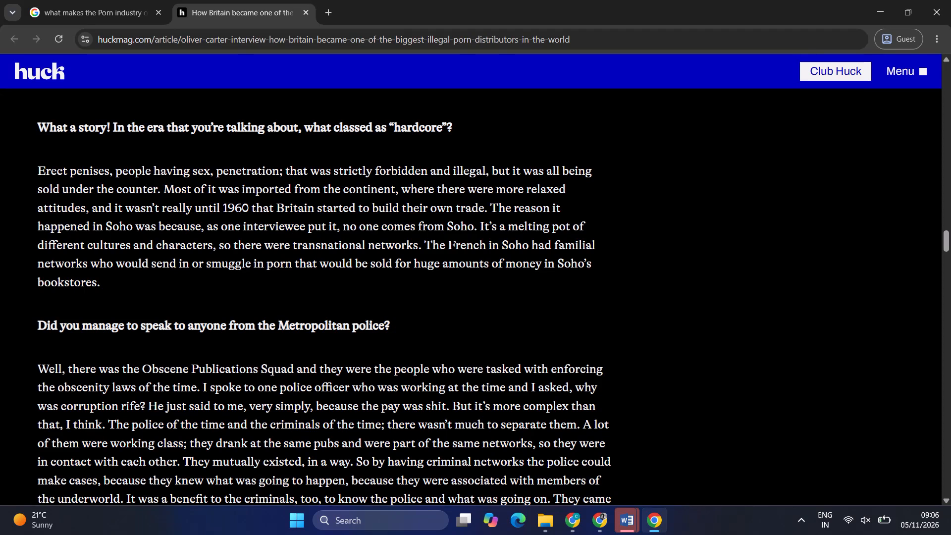
Copy the Huck article's web address and paste it as a source link into the Lemoncams 05.11.2026 Word document.
scroll(553, 393, down, 4)
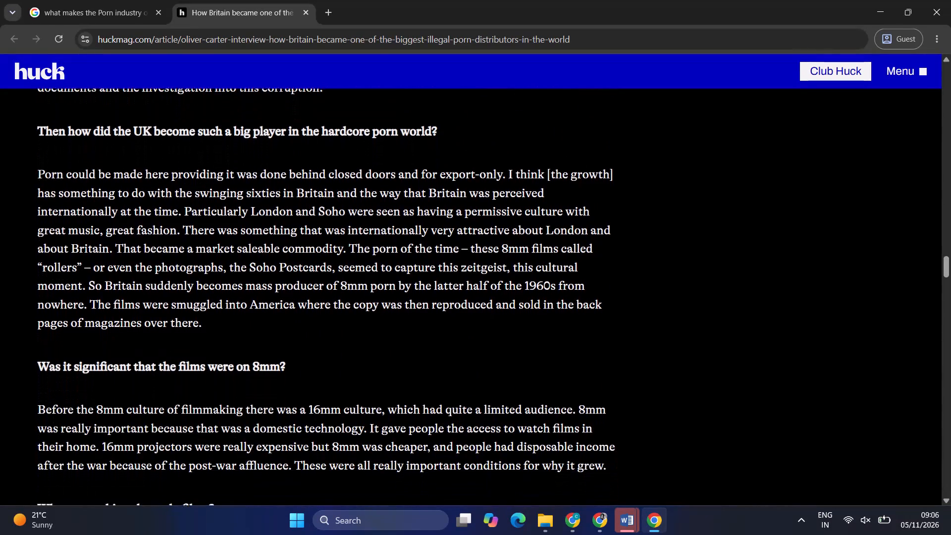
scroll(553, 393, down, 1)
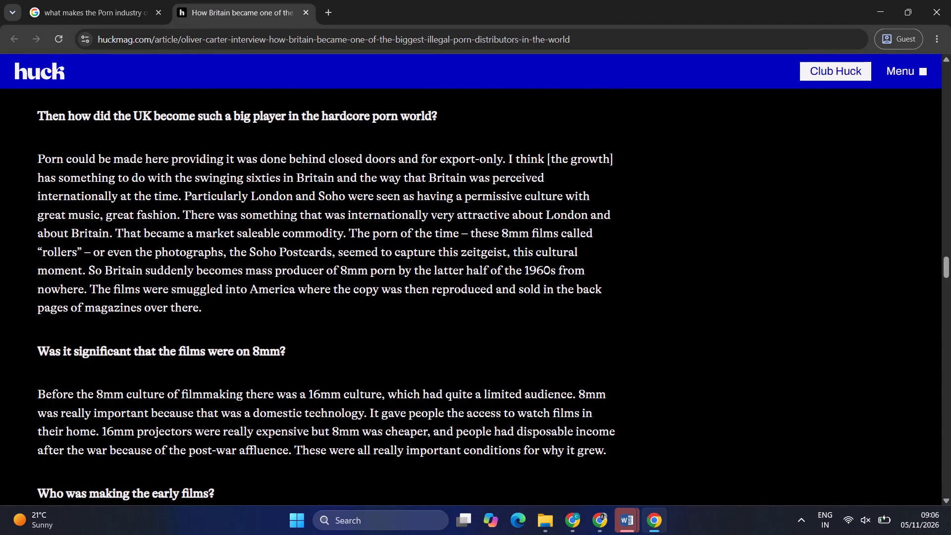
click(269, 44)
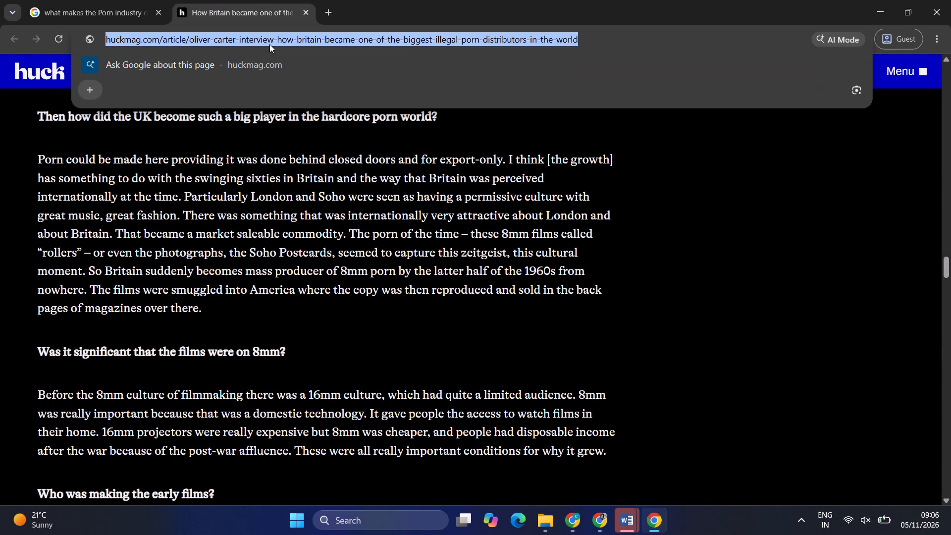
key(ctrl+c)
click(298, 235)
key(alt+Tab)
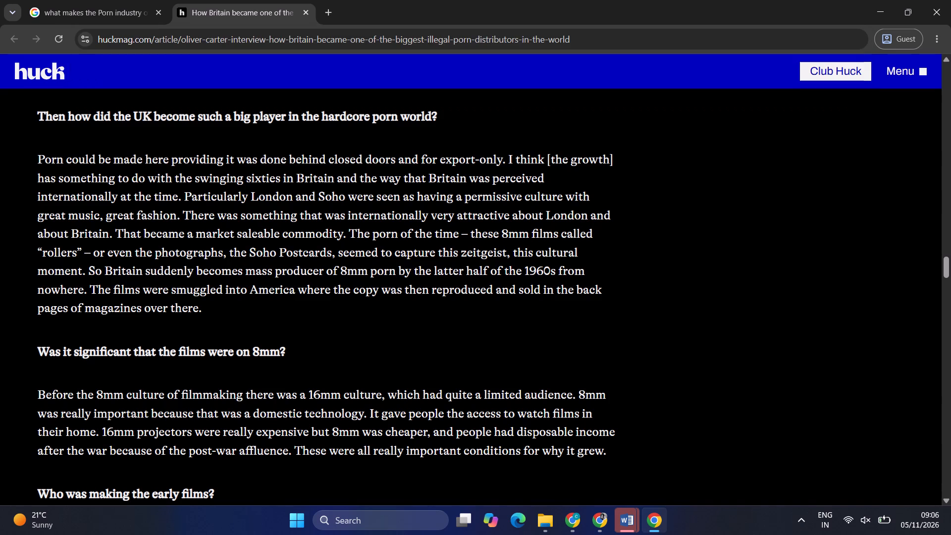
key(alt+Tab)
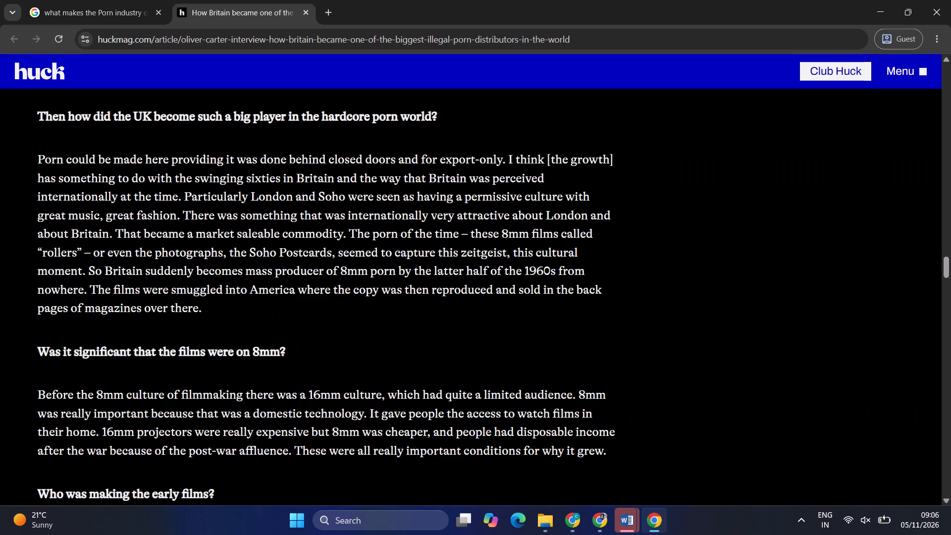
key(alt+Tab)
key(alt+Tab)
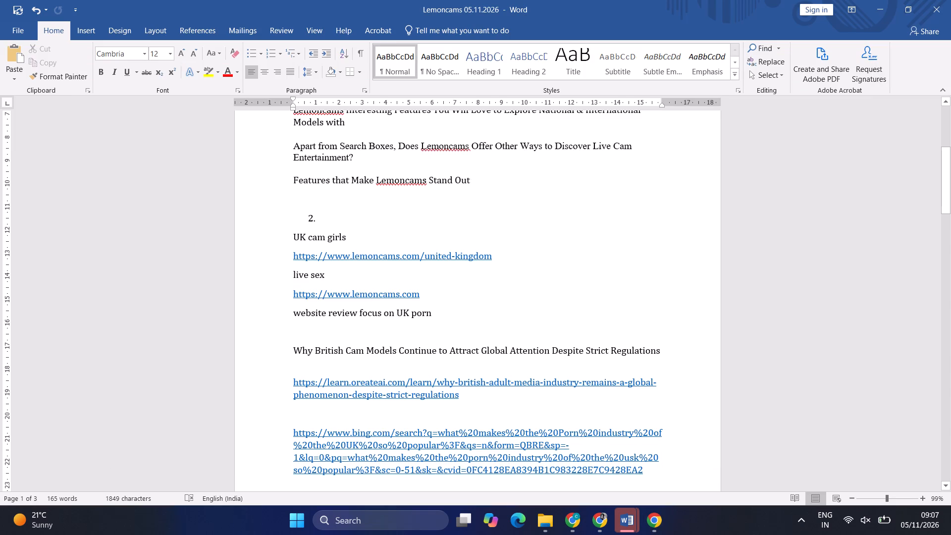
key(ctrl+v)
key(space)
Return to Chrome, close the Huck article and look through the first two pages of Google results for another relevant article.
key(alt+Tab)
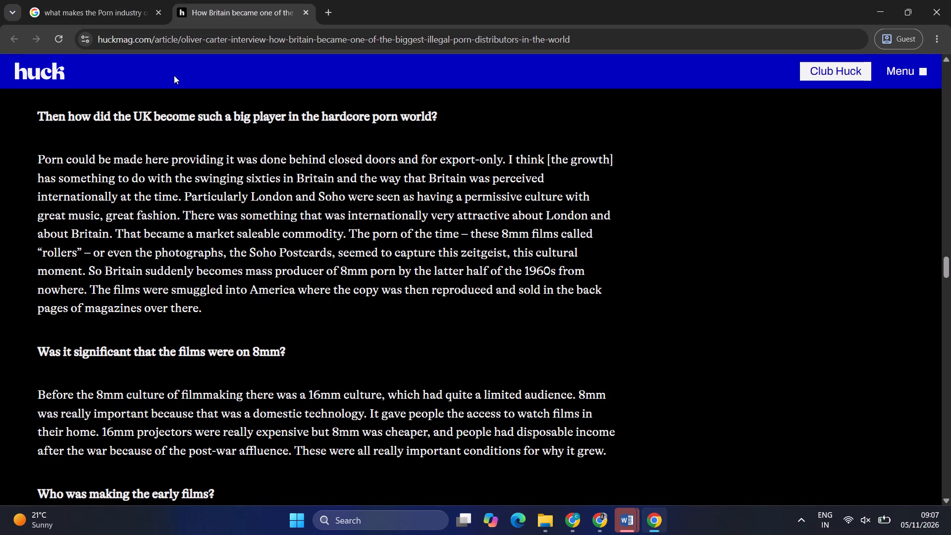
click(305, 14)
scroll(424, 231, down, 1)
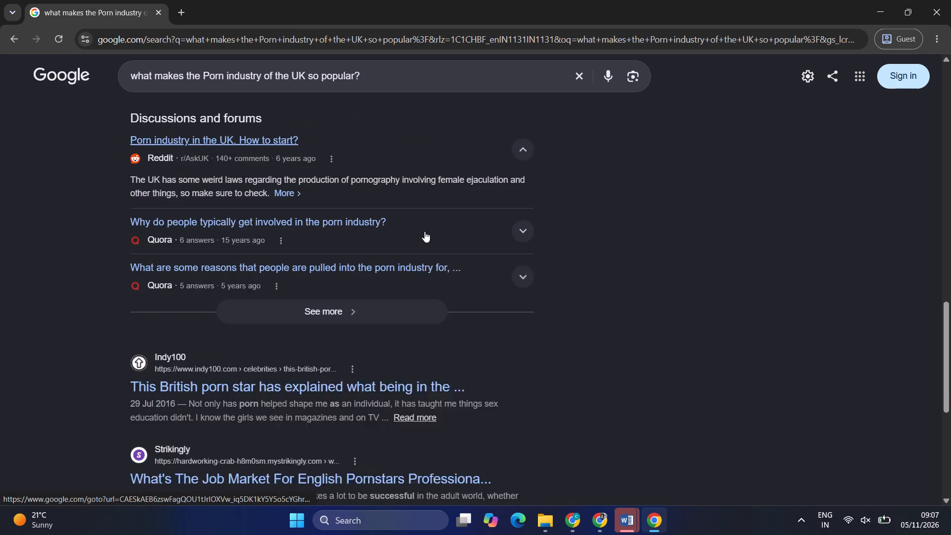
scroll(424, 231, down, 3)
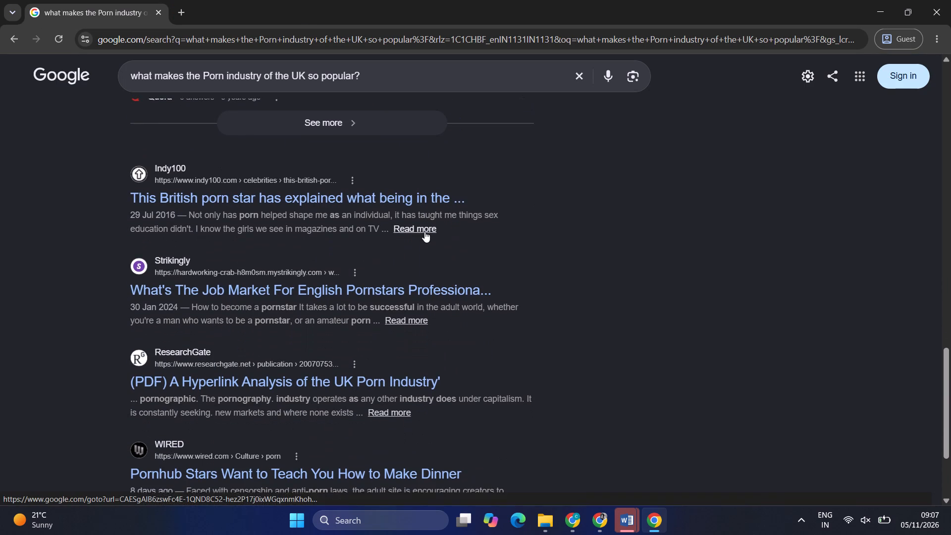
scroll(424, 231, down, 1)
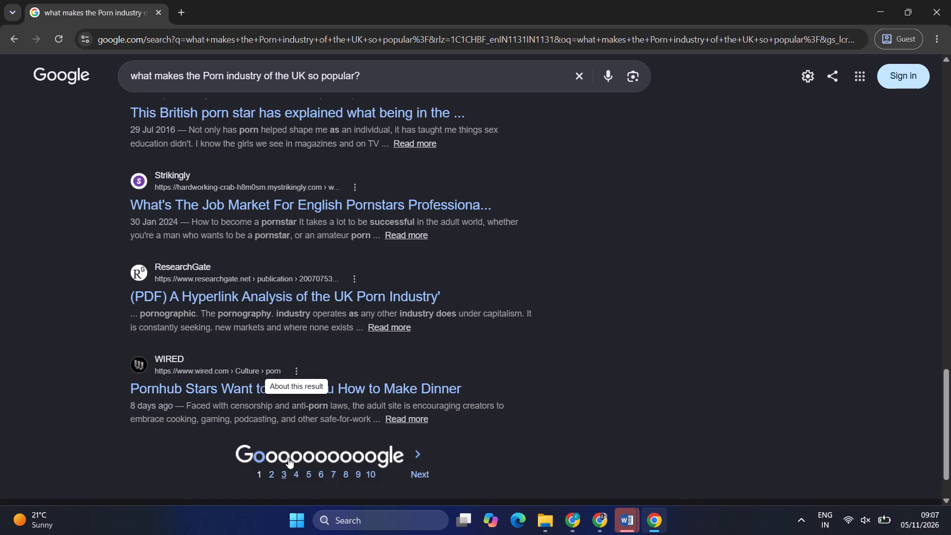
click(272, 479)
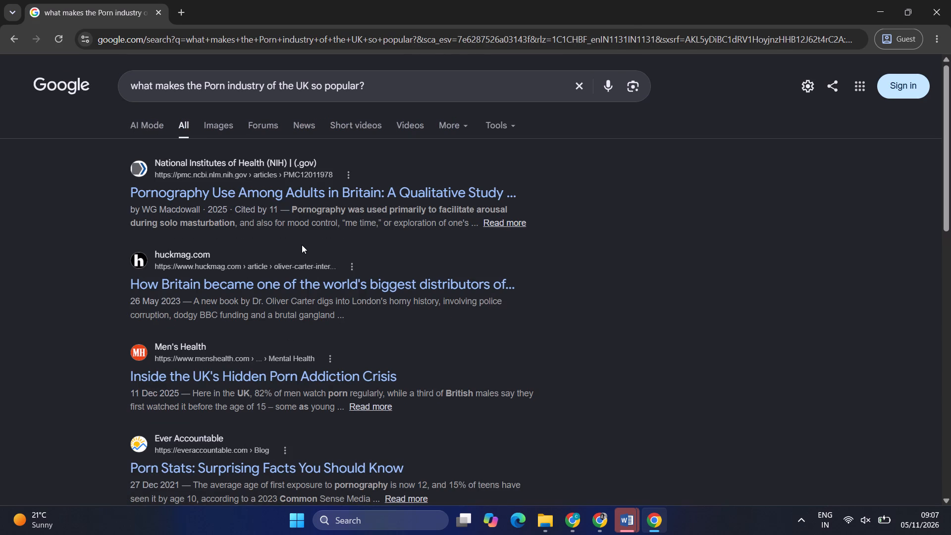
scroll(302, 245, down, 1)
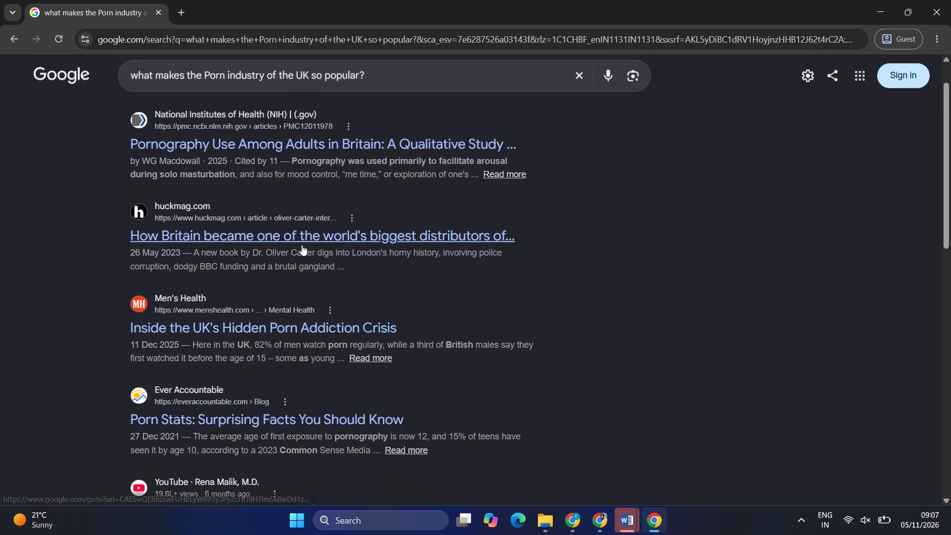
scroll(302, 245, down, 1)
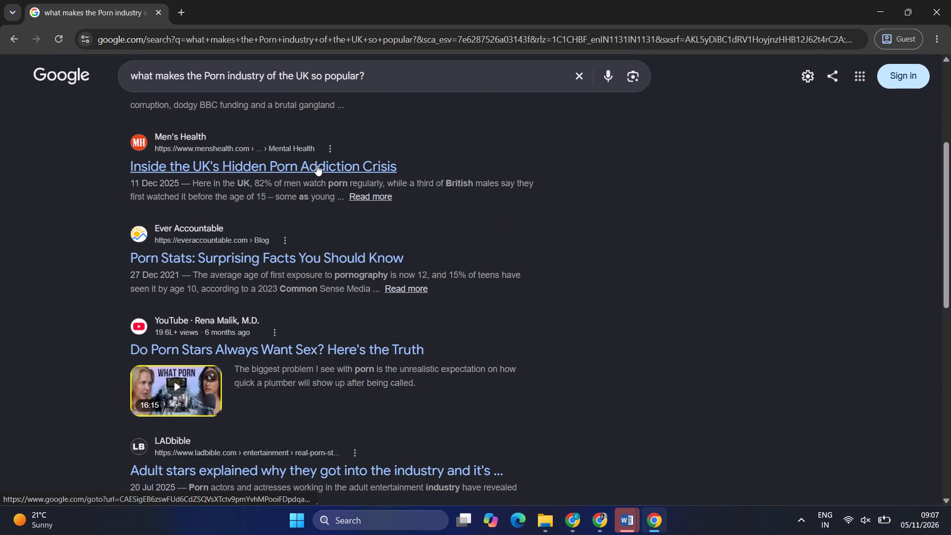
scroll(317, 165, down, 1)
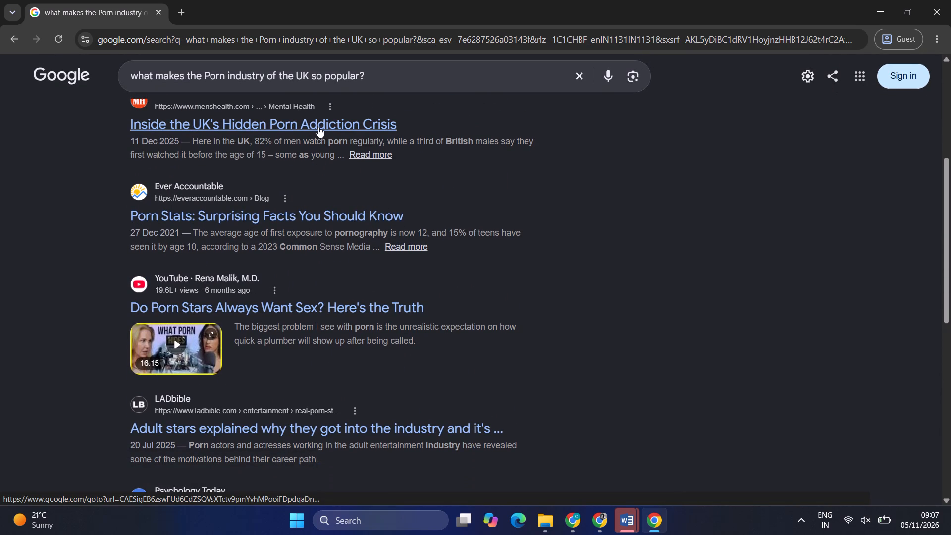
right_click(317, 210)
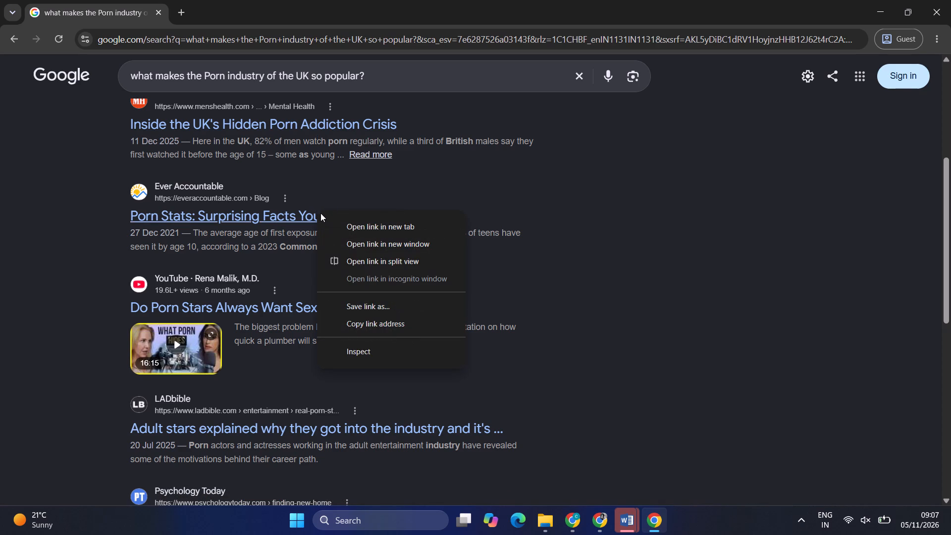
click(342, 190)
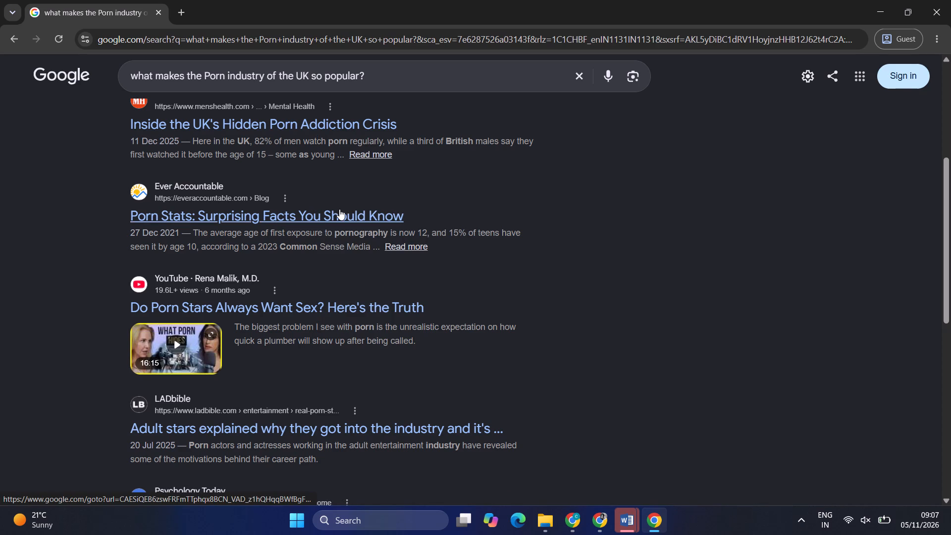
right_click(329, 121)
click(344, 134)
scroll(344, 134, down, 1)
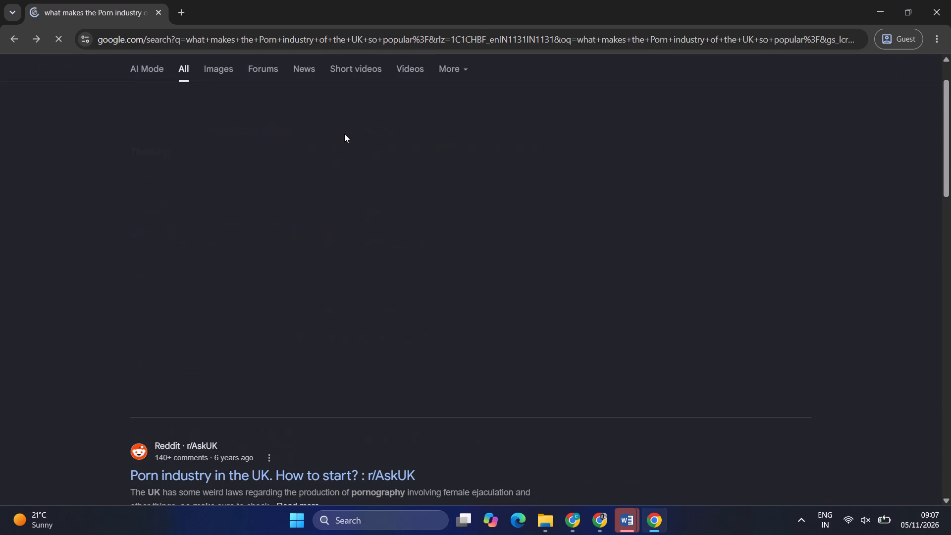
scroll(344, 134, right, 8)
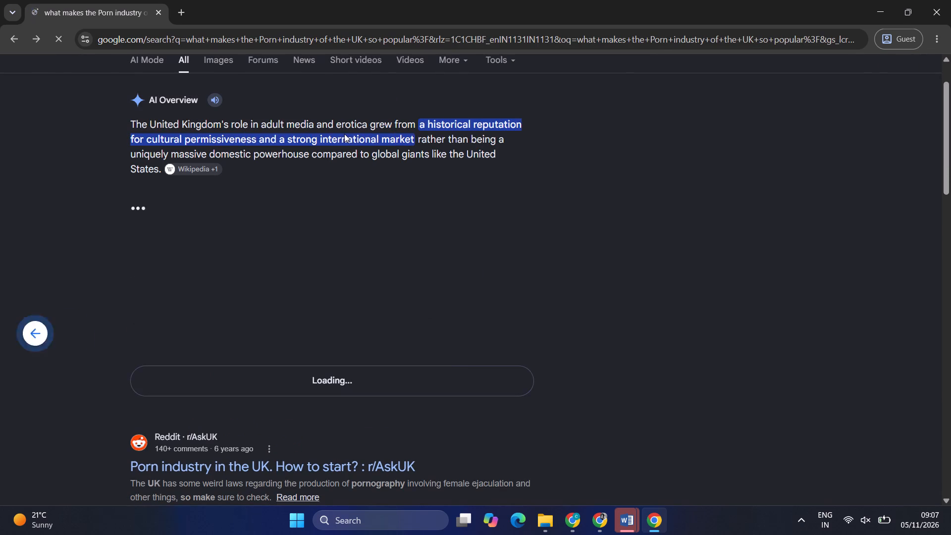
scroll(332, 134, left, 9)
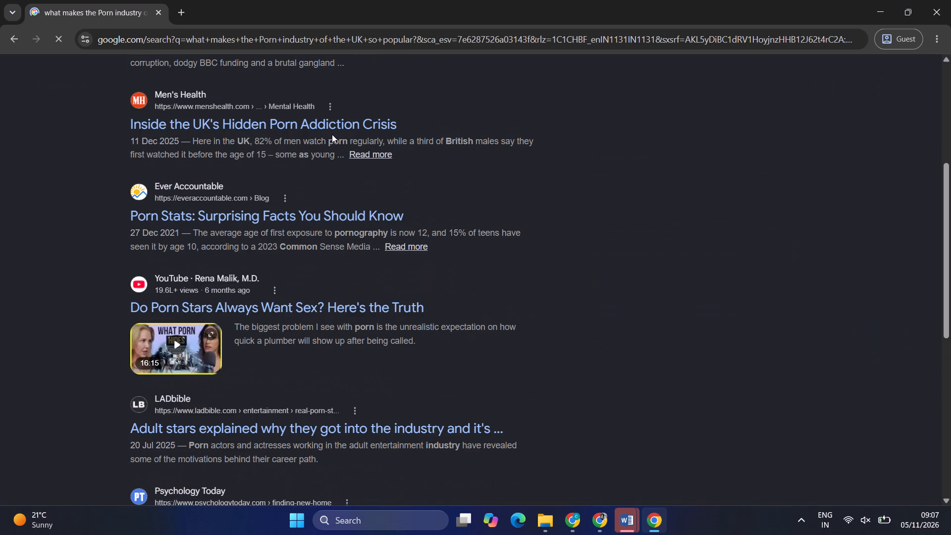
Open the Ever Accountable result "Porn Stats: Surprising Facts You Should Know" in a new tab and switch to it.
right_click(342, 214)
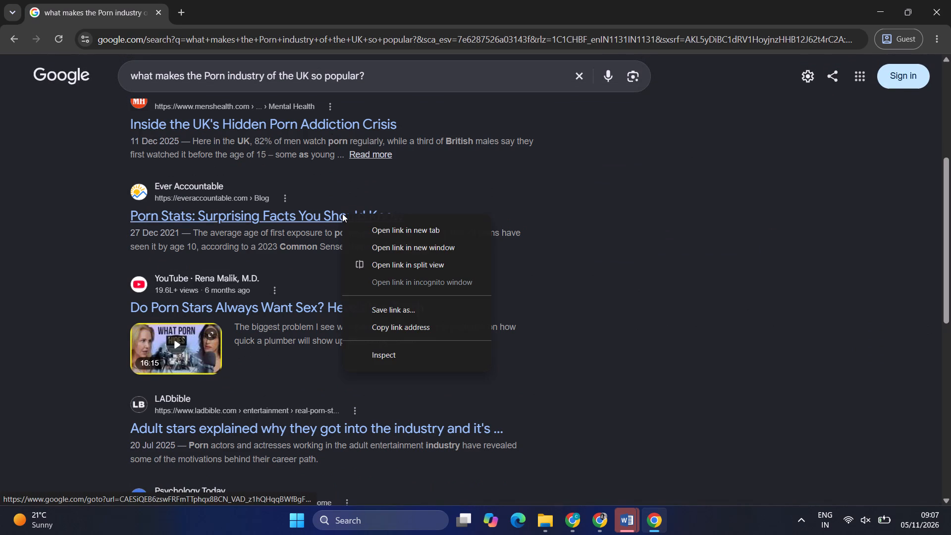
click(361, 229)
scroll(361, 229, down, 1)
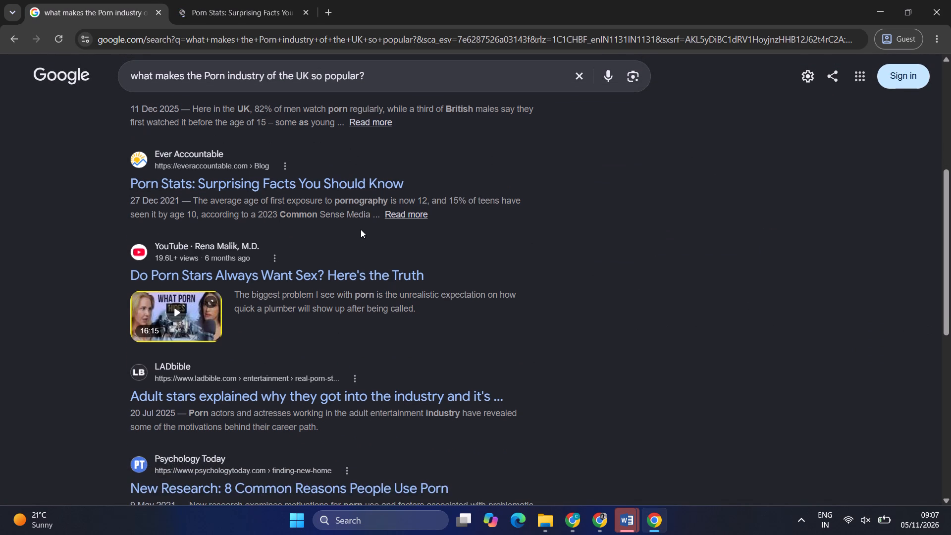
scroll(361, 229, down, 1)
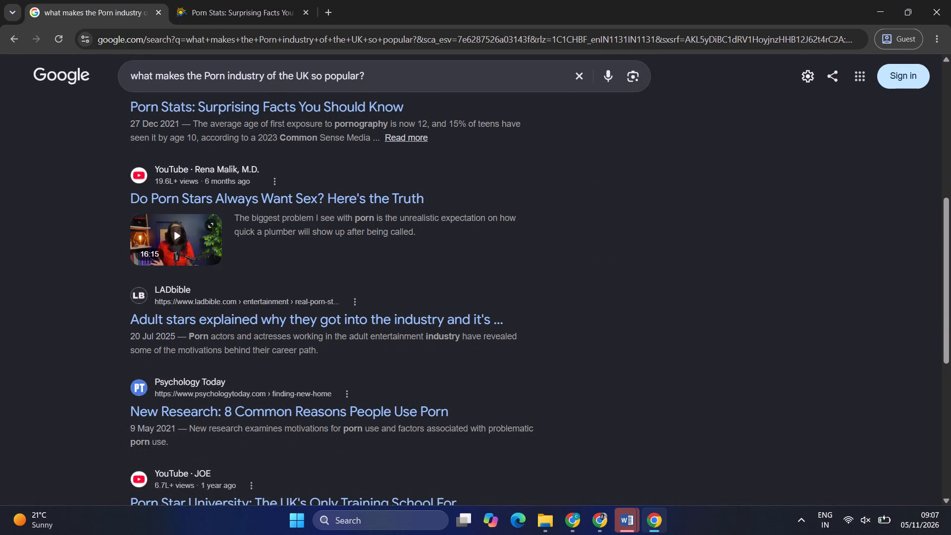
click(241, 0)
Read through the Ever Accountable statistics article for demographics, market and UK-related facts that could suggest title ideas.
scroll(351, 221, down, 2)
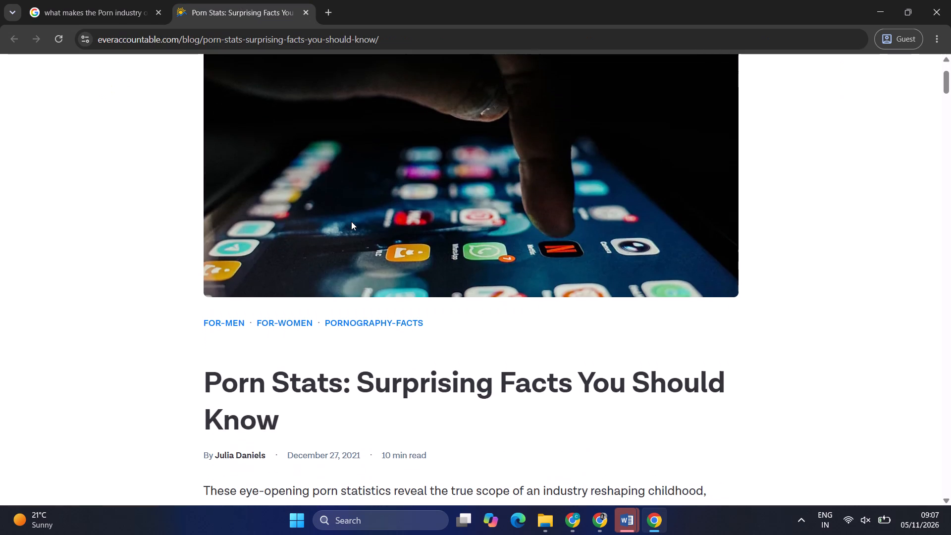
scroll(351, 221, down, 1)
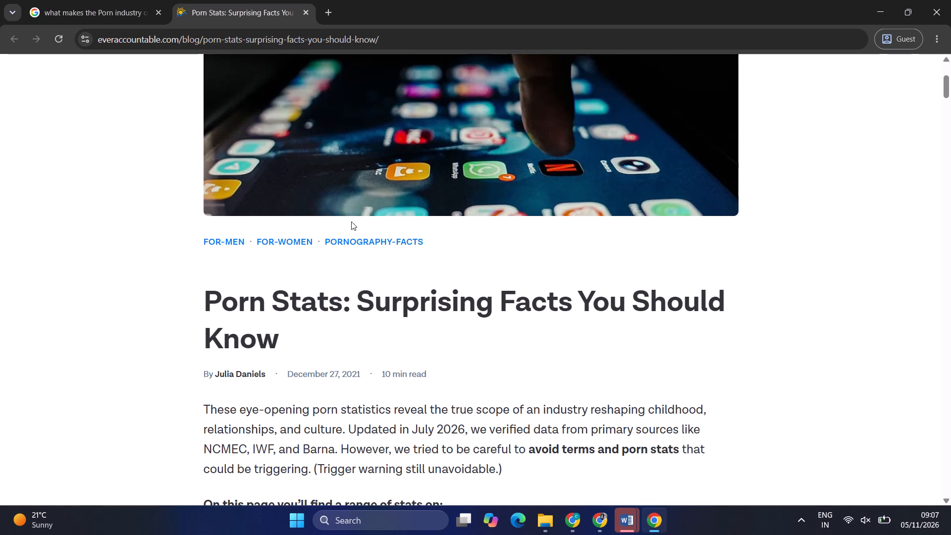
scroll(351, 221, down, 3)
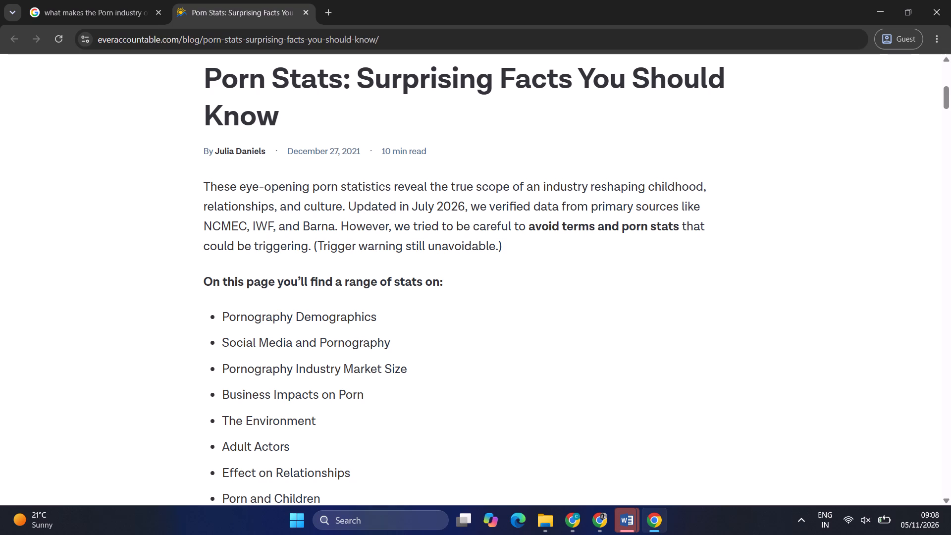
scroll(351, 221, down, 5)
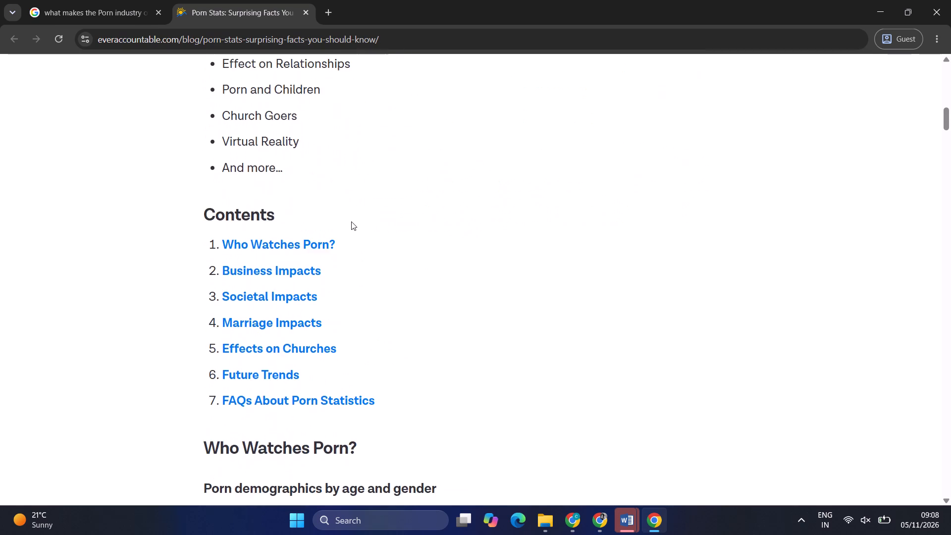
scroll(351, 221, down, 3)
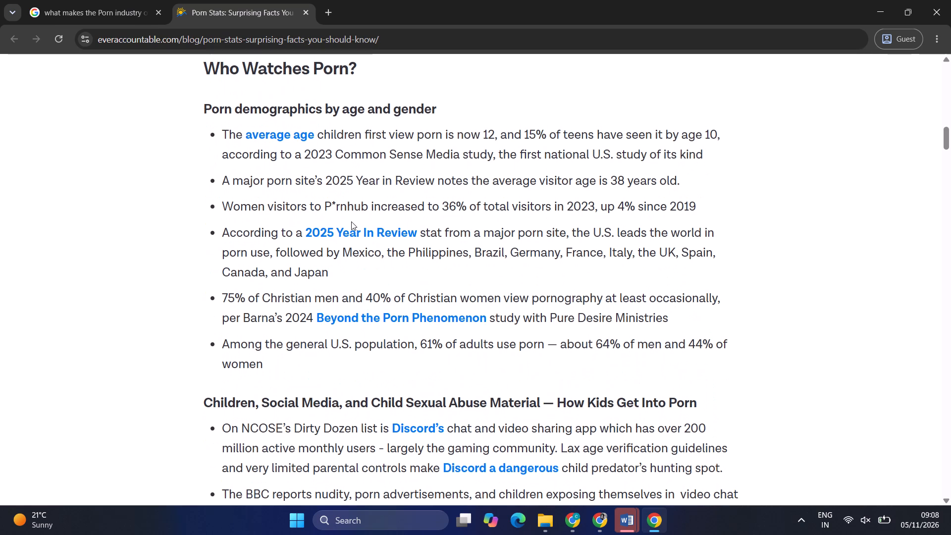
scroll(351, 221, down, 2)
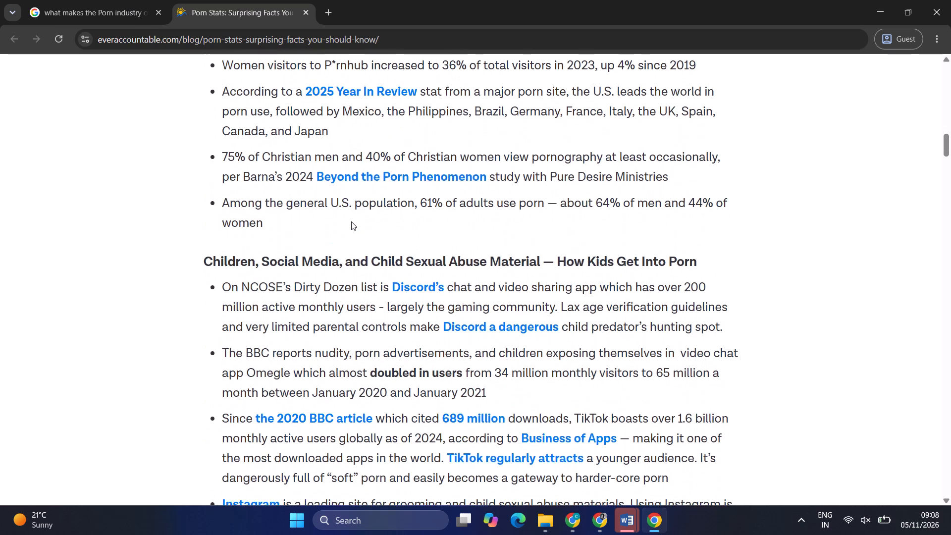
scroll(351, 221, down, 10)
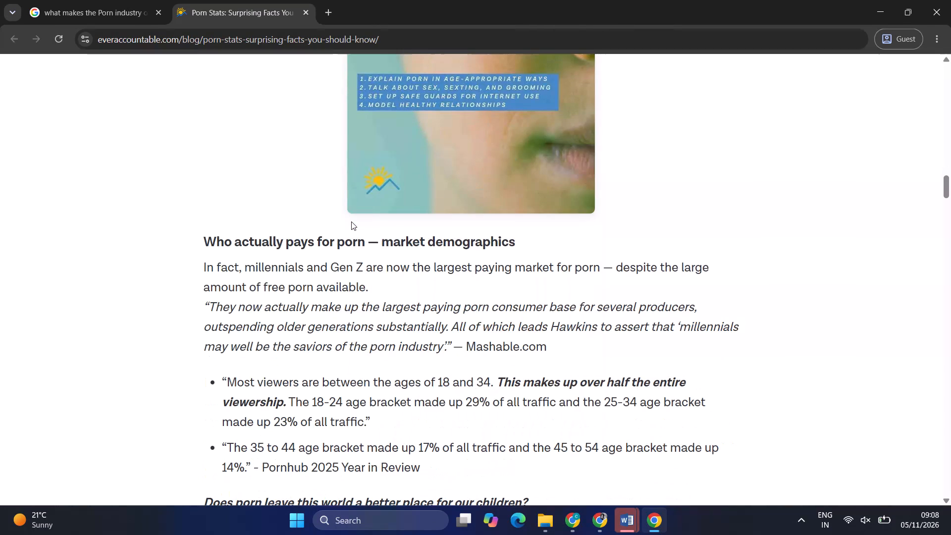
scroll(351, 221, down, 6)
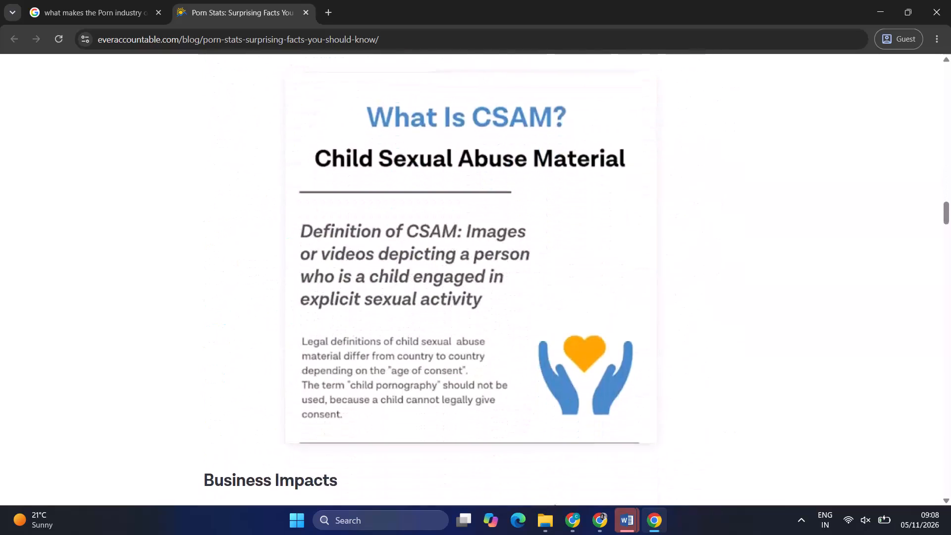
scroll(351, 221, down, 13)
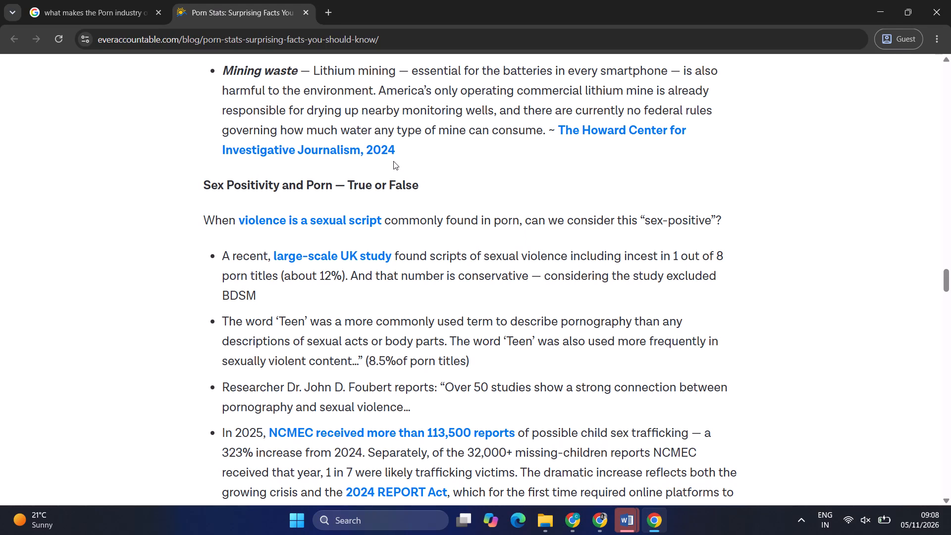
Search Google in a new tab for "porn categories UK people enjoy".
click(331, 11)
text(porn categories)
key(space)
text(US)
key(shift+BackSpace)
text(K bas)
key(BackSpace)
key(BackSpace)
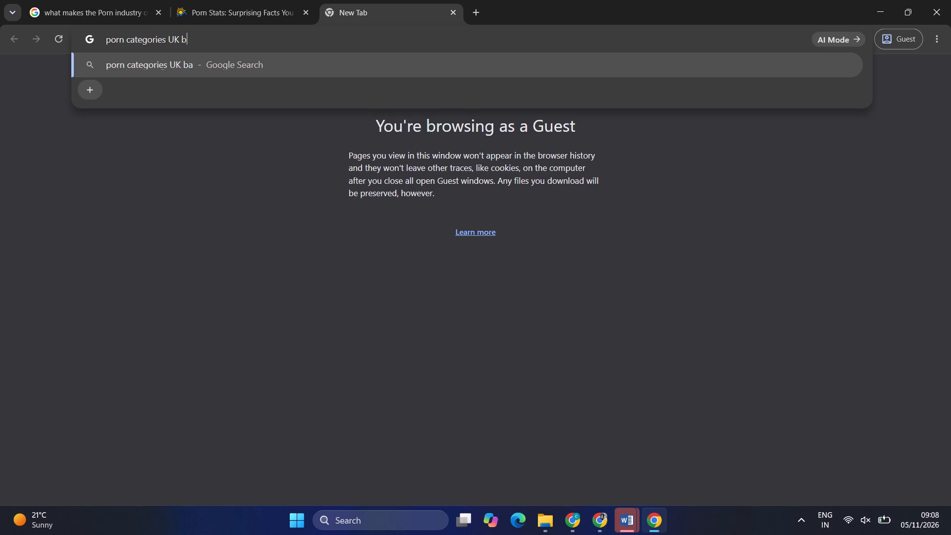
key(BackSpace)
text(people eno)
key(BackSpace)
text(joy)
key(Return)
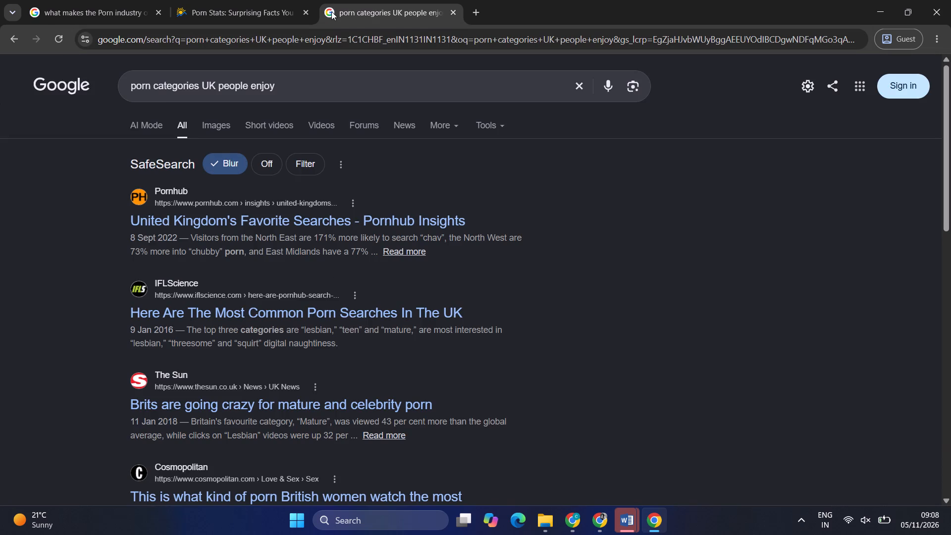
Try to open the Pornhub Insights result "United Kingdom's Favorite Searches" and copy its web address.
click(370, 219)
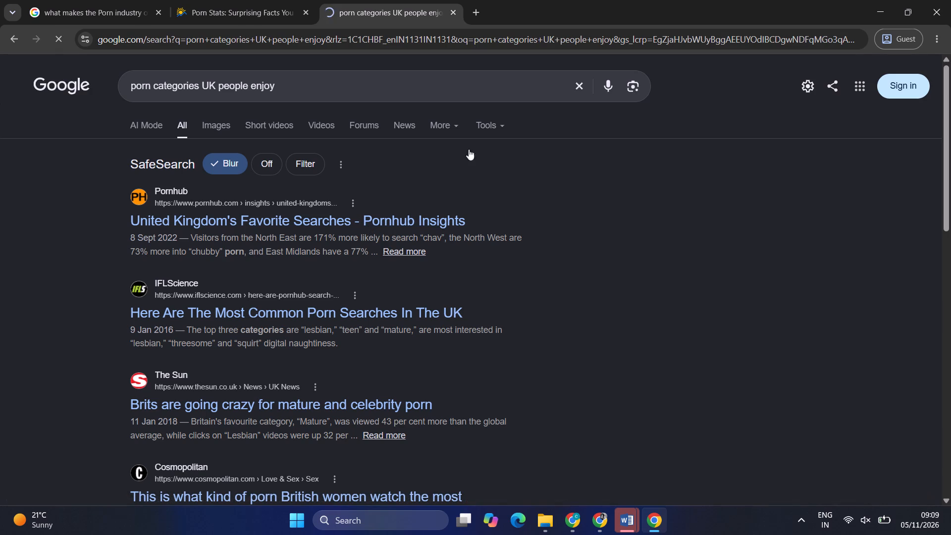
scroll(466, 174, down, 2)
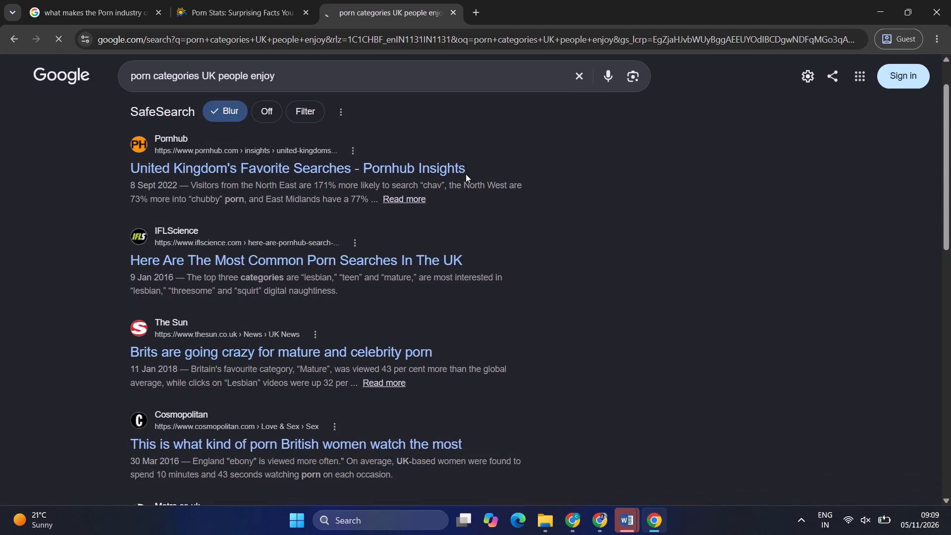
scroll(466, 174, down, 1)
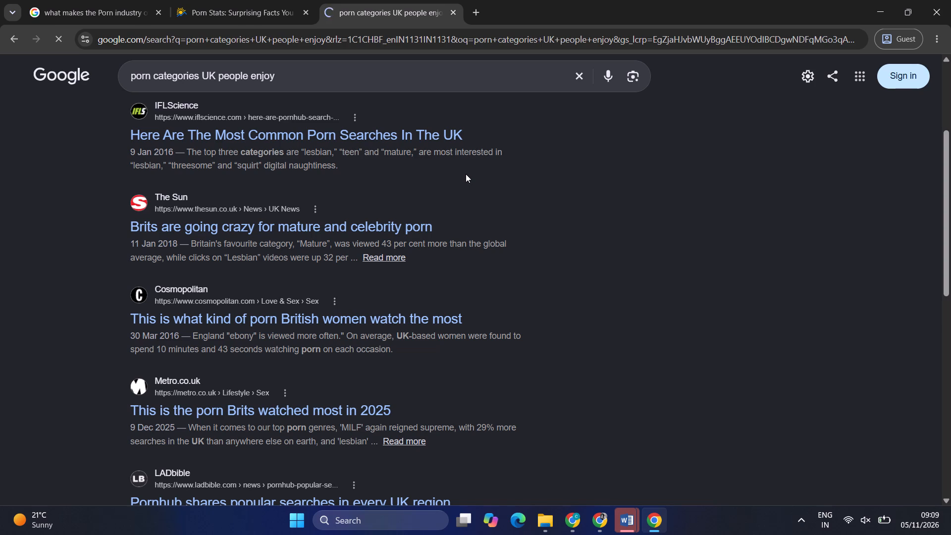
scroll(466, 174, up, 2)
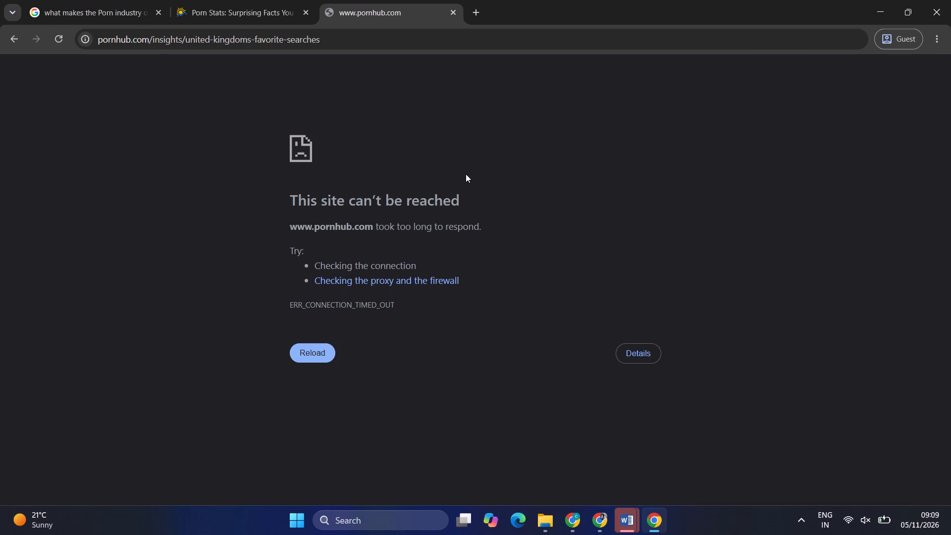
click(412, 47)
key(ctrl+c)
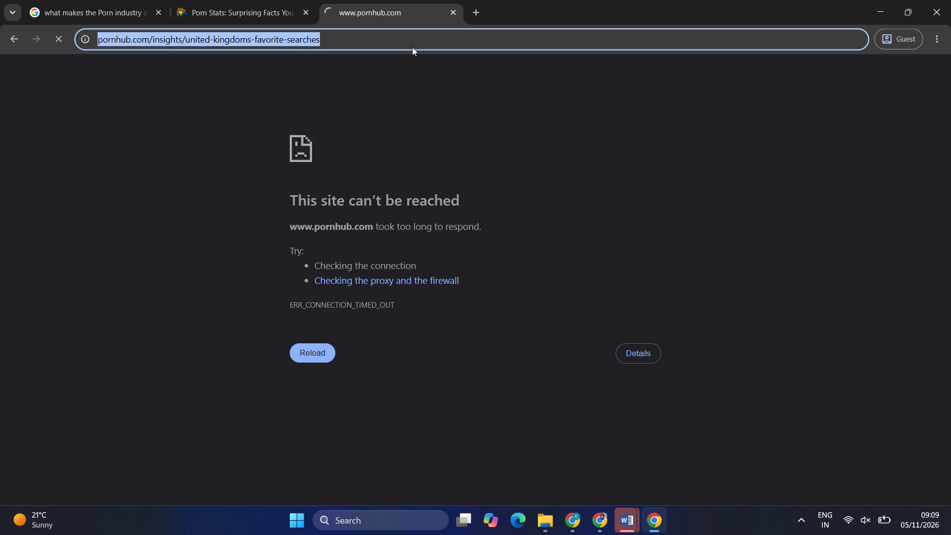
Switch to the other Chrome profile, open a new browser window there and connect the VeePN extension.
key(alt+Tab)
key(alt+Right)
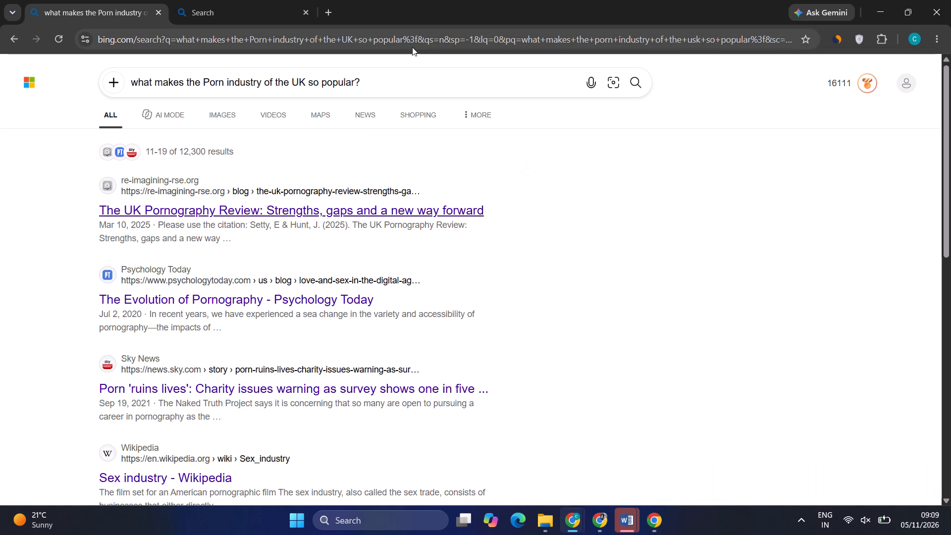
key(ctrl+n)
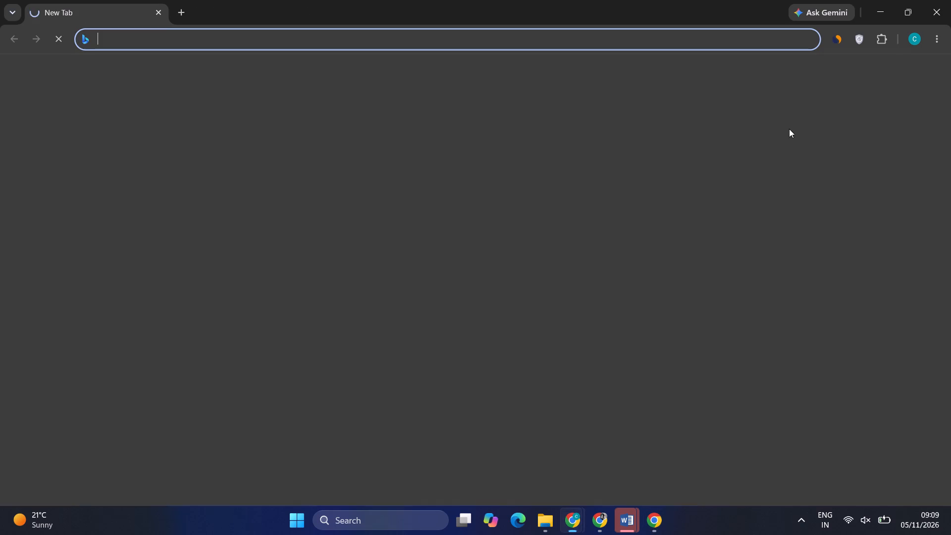
click(858, 42)
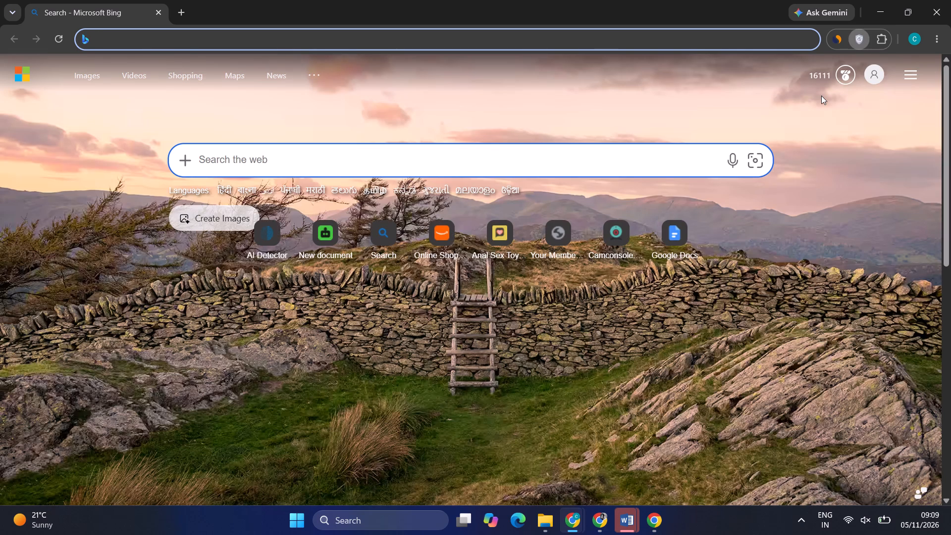
click(781, 160)
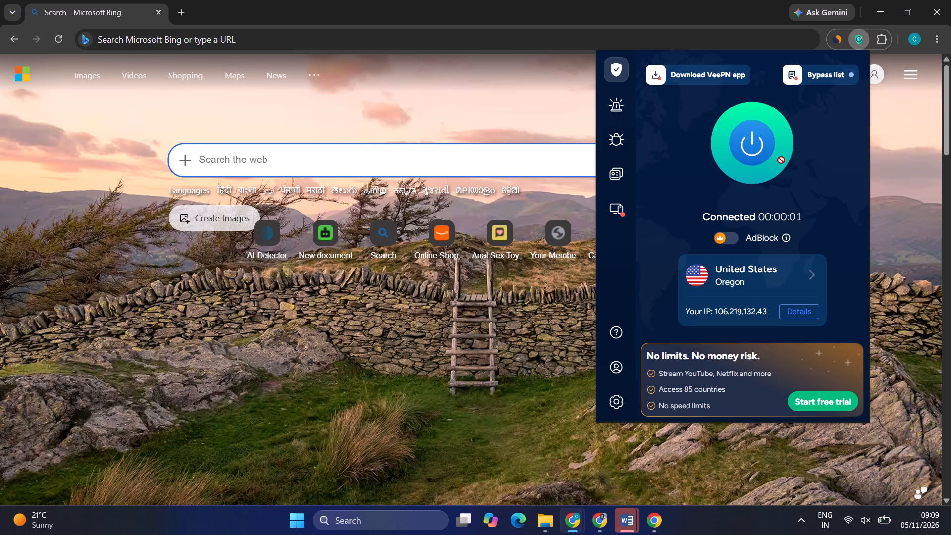
click(522, 139)
Load the copied Pornhub Insights address and skim the article's sections on relative searches and categories across the UK.
click(507, 37)
key(ctrl+v)
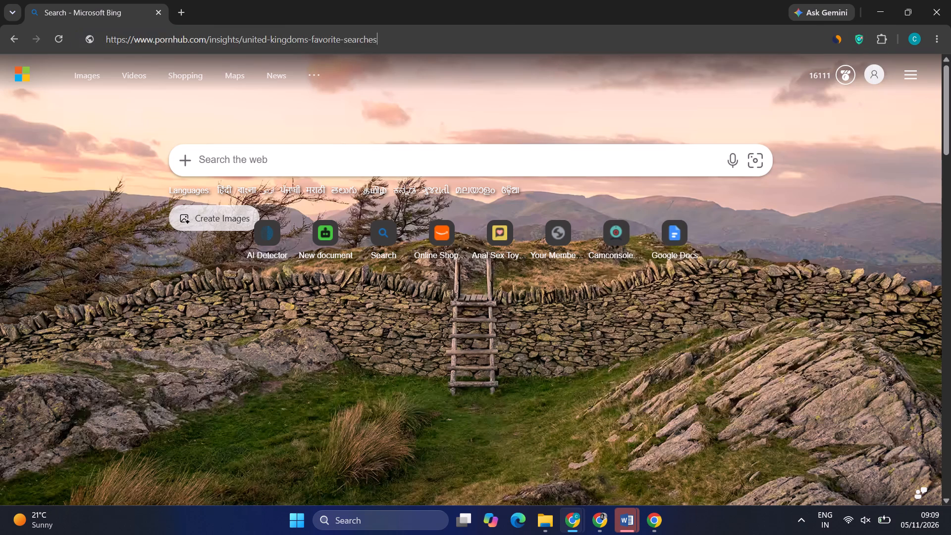
key(Return)
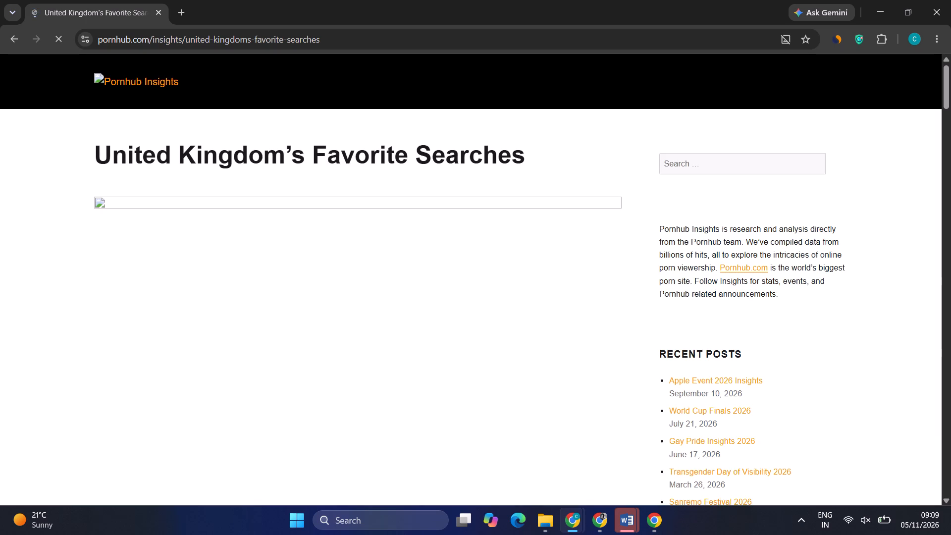
scroll(593, 333, down, 5)
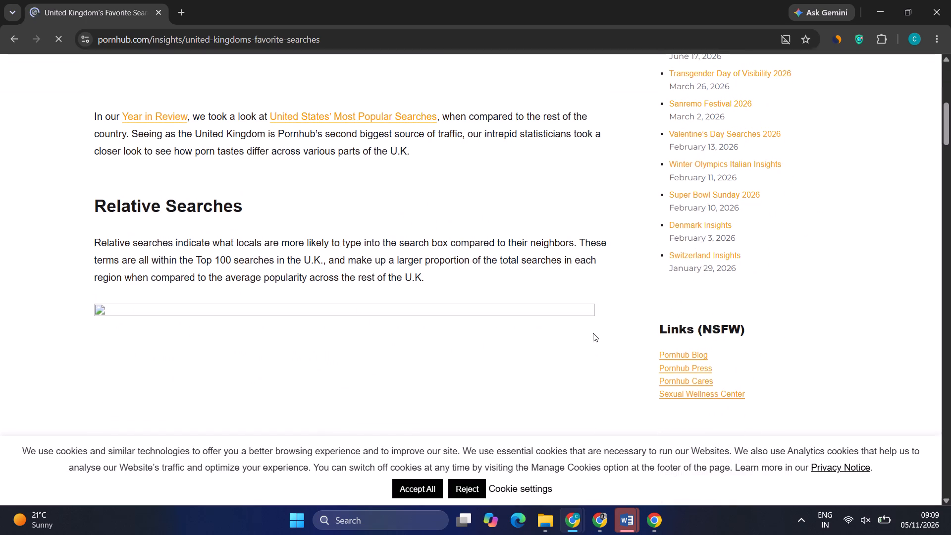
scroll(593, 333, down, 3)
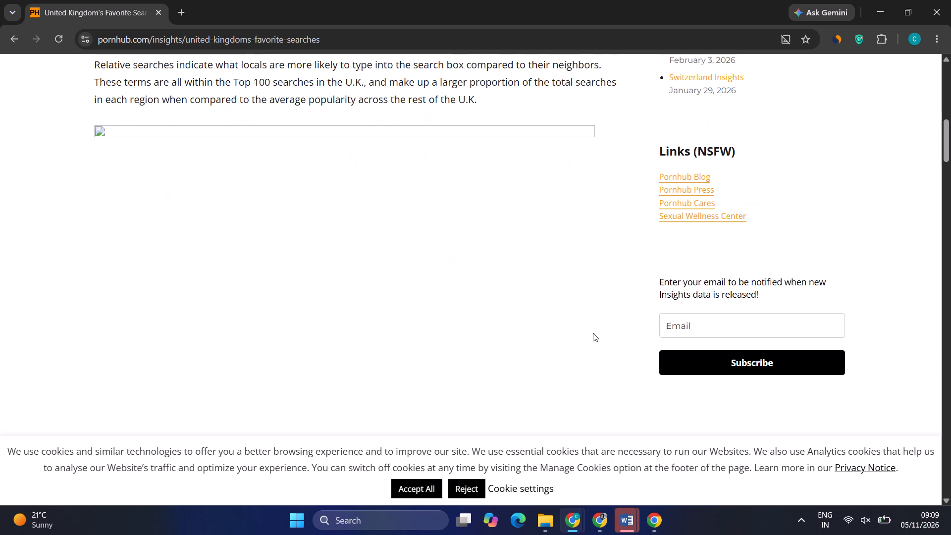
scroll(593, 333, down, 5)
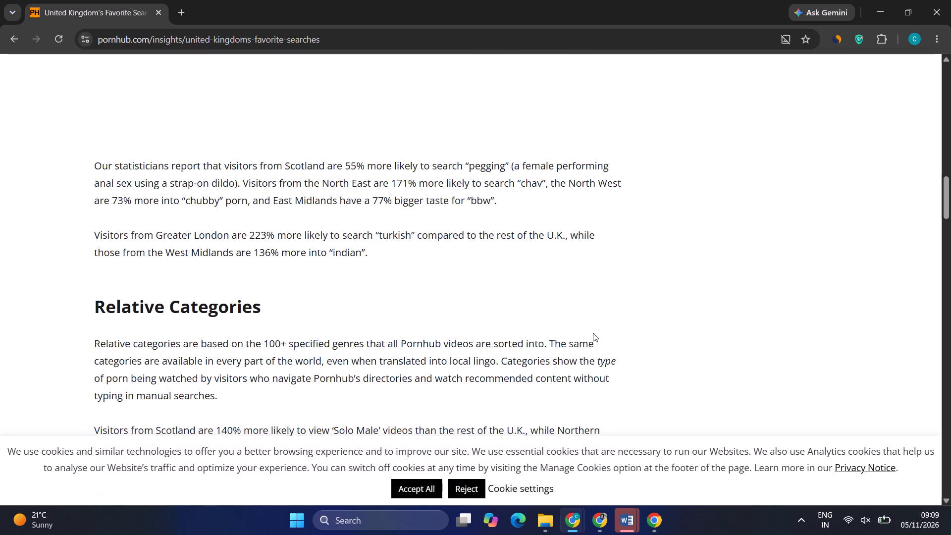
Always allow pornhub.com to show images and reload the Insights article.
click(784, 41)
click(685, 111)
click(787, 158)
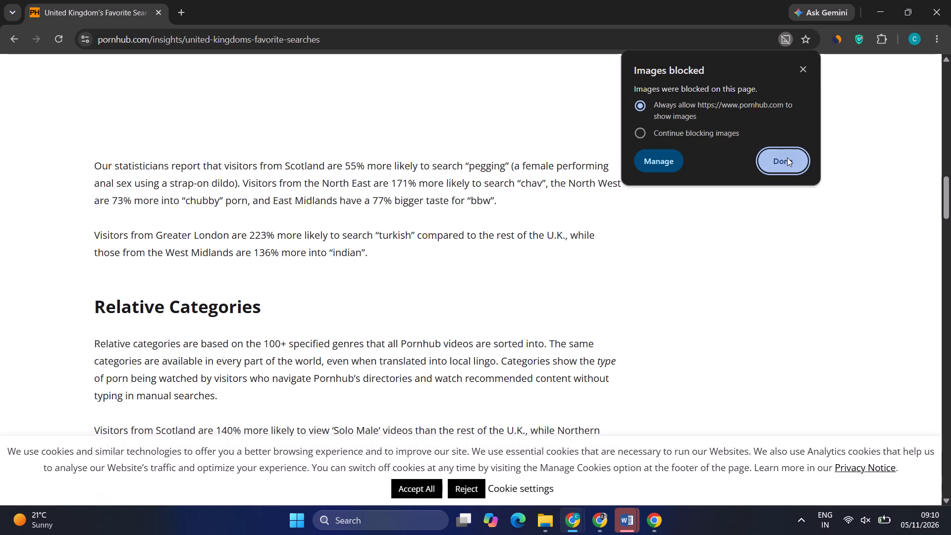
click(722, 40)
key(Return)
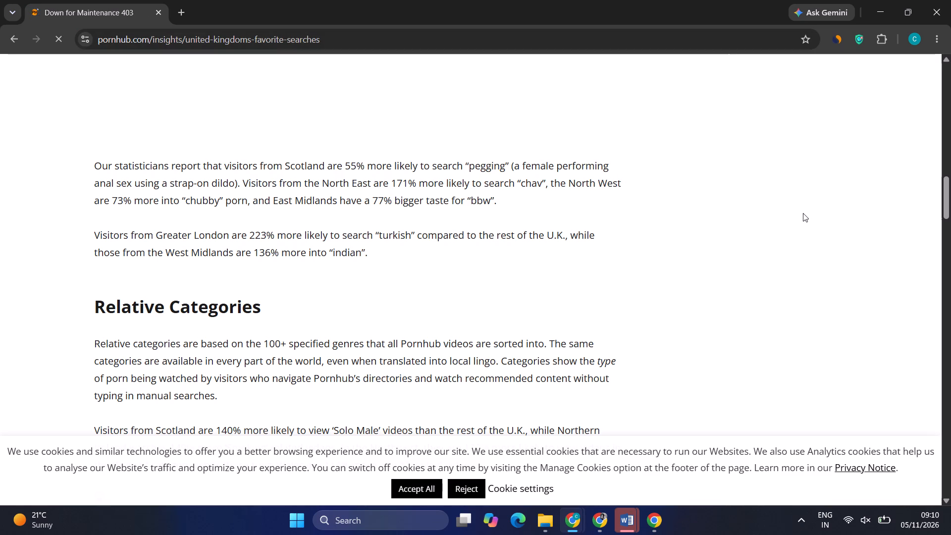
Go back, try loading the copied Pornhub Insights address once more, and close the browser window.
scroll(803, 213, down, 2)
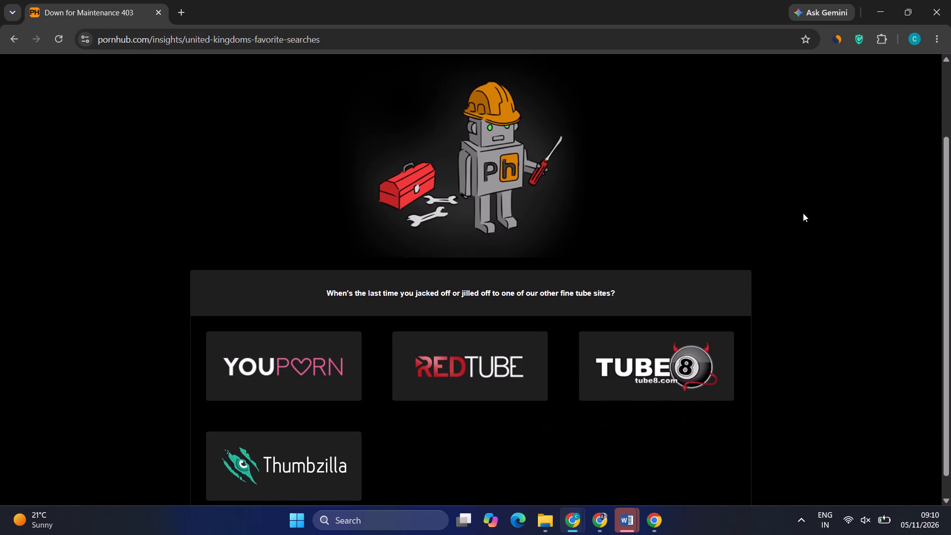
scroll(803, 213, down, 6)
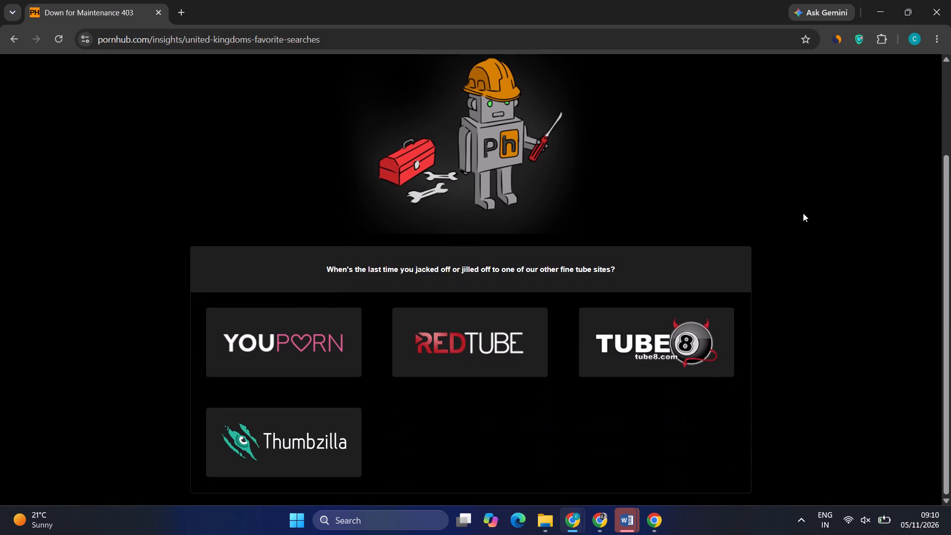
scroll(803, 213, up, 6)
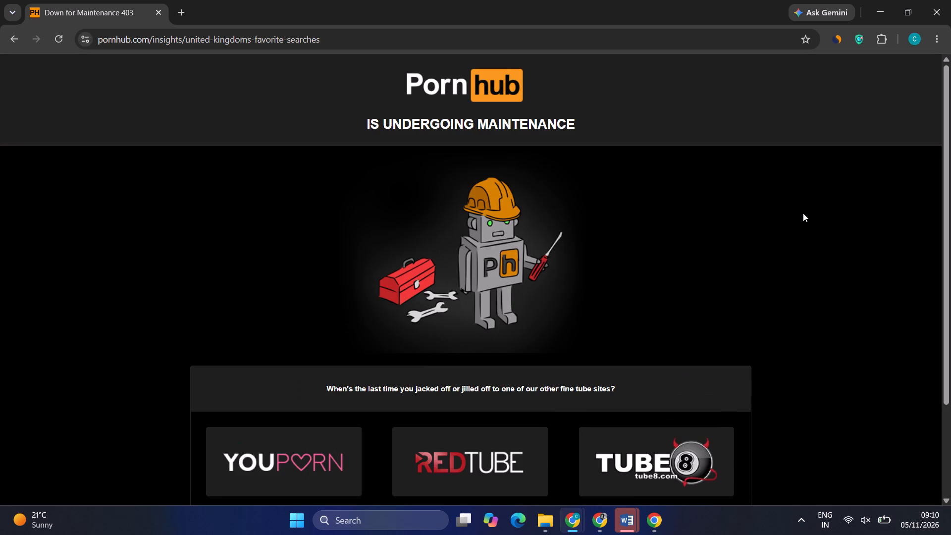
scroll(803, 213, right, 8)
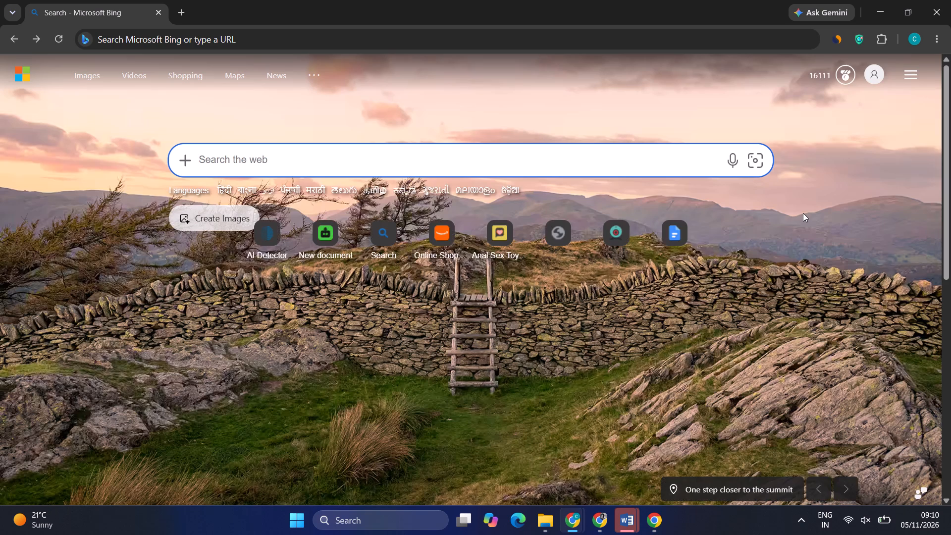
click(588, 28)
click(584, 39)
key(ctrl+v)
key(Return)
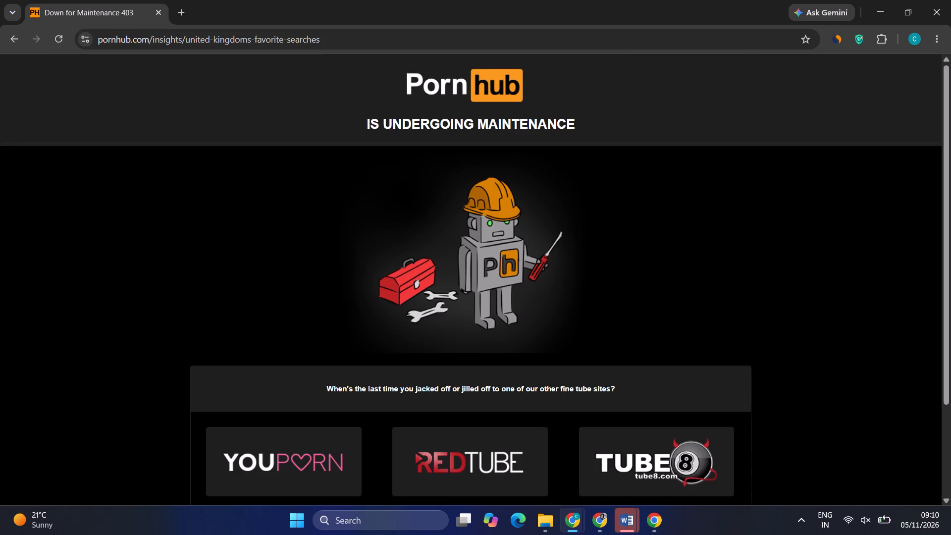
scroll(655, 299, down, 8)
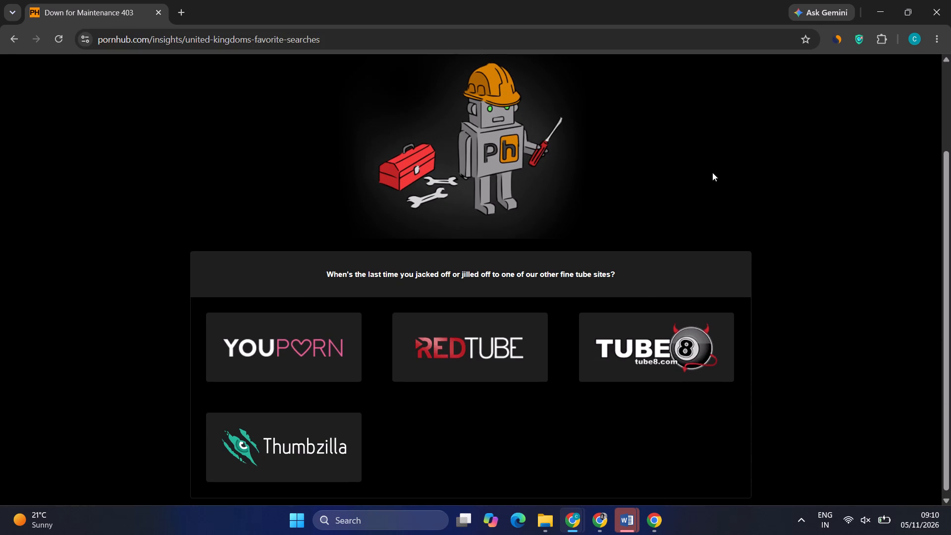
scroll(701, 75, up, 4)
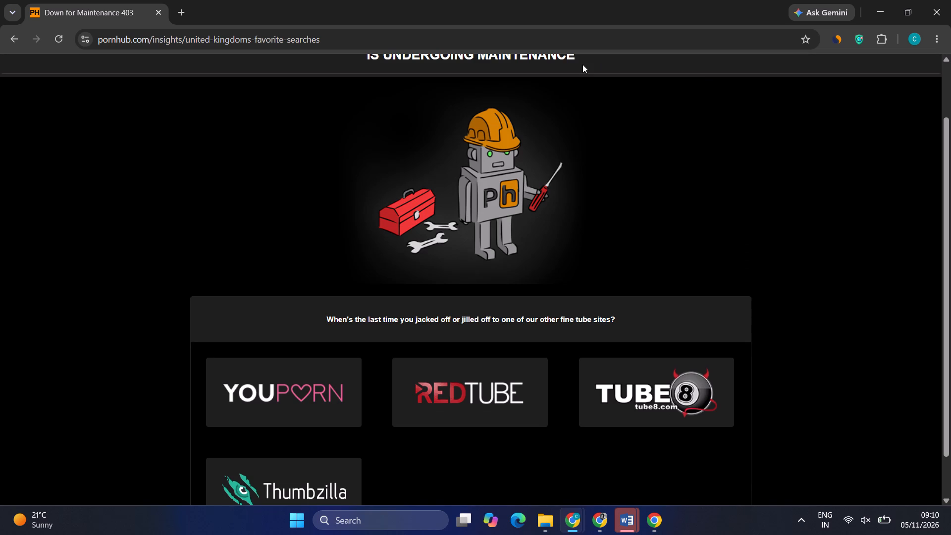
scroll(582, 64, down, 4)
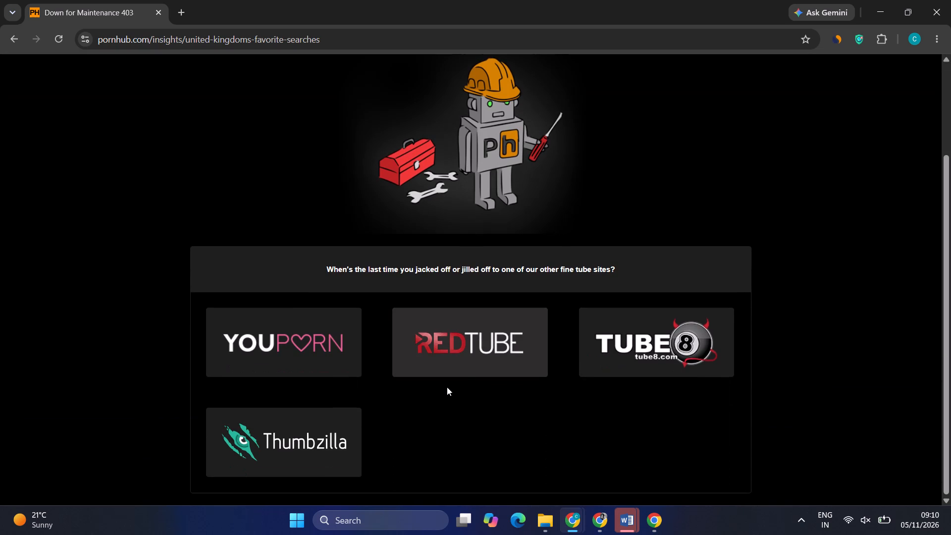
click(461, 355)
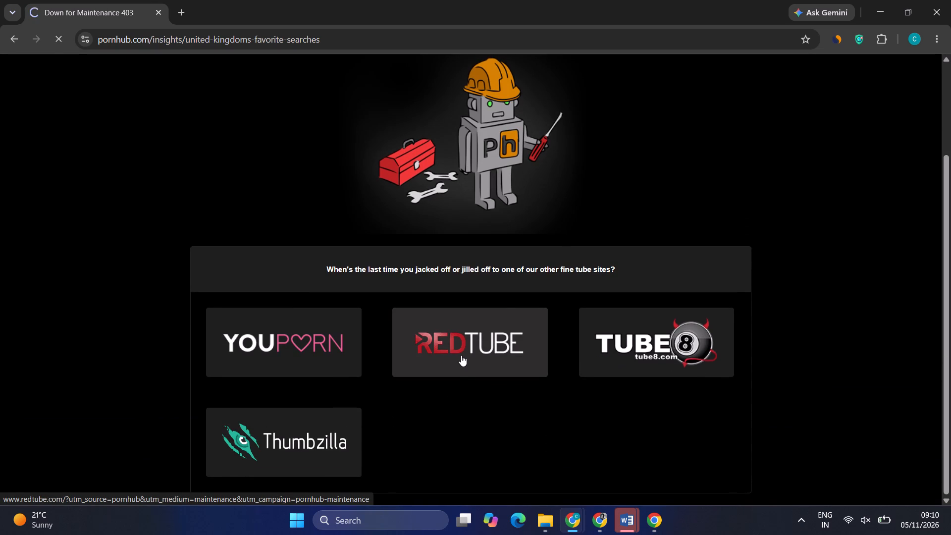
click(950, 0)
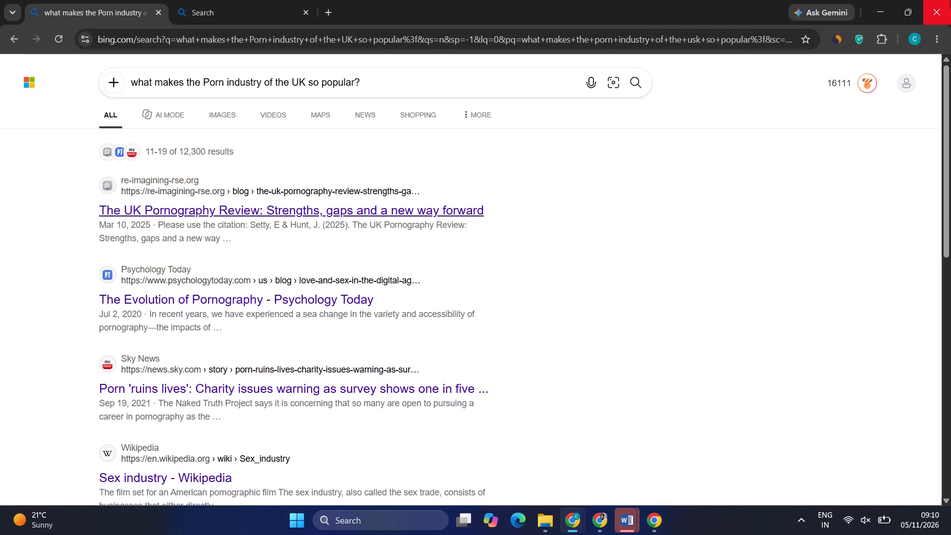
Open the Bing result "The UK Pornography Review: Strengths, gaps and a new way forward" in its own tab and read through it for title ideas.
click(312, 229)
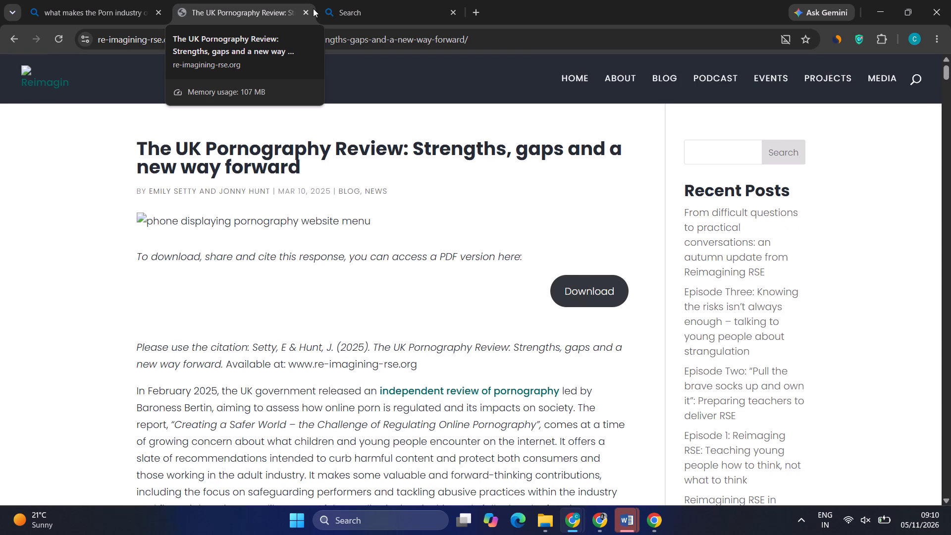
scroll(313, 8, down, 3)
scroll(470, 114, down, 3)
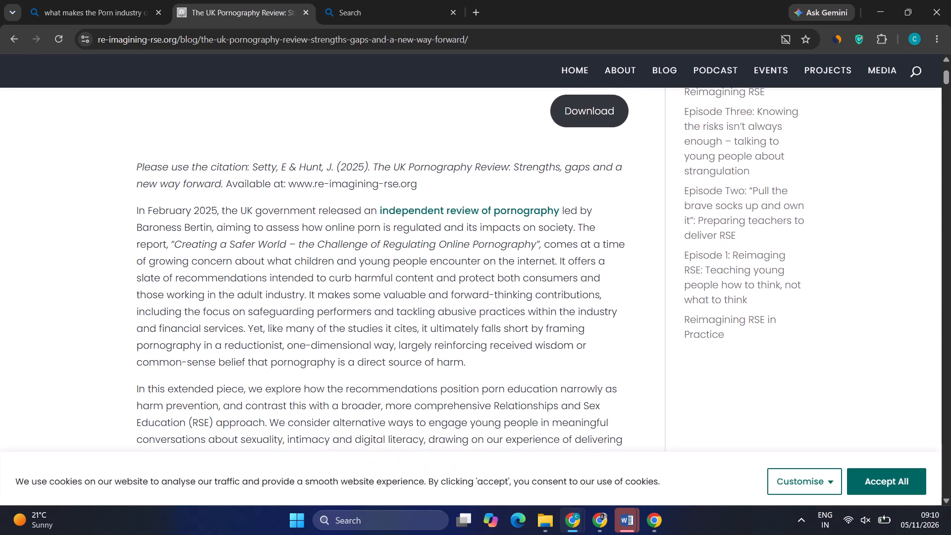
scroll(475, 267, down, 7)
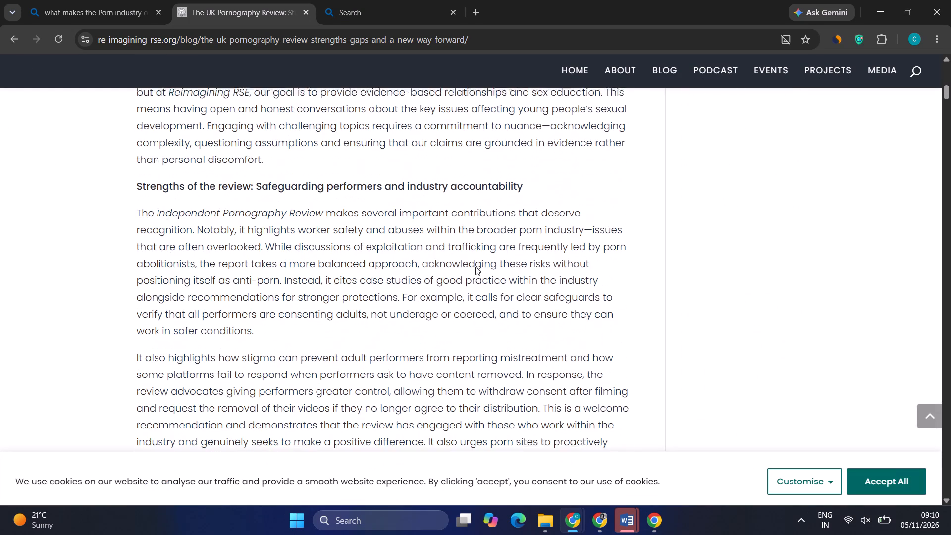
scroll(475, 267, down, 5)
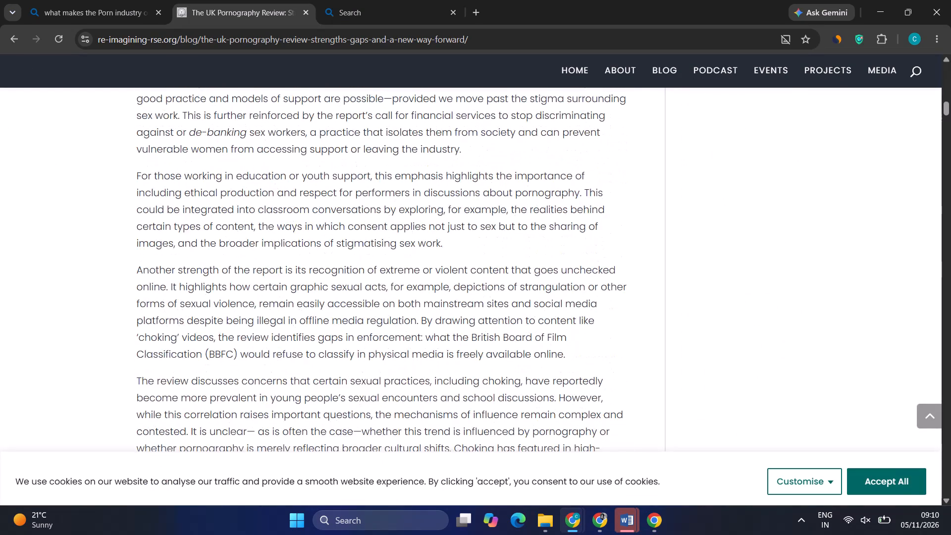
scroll(475, 267, down, 5)
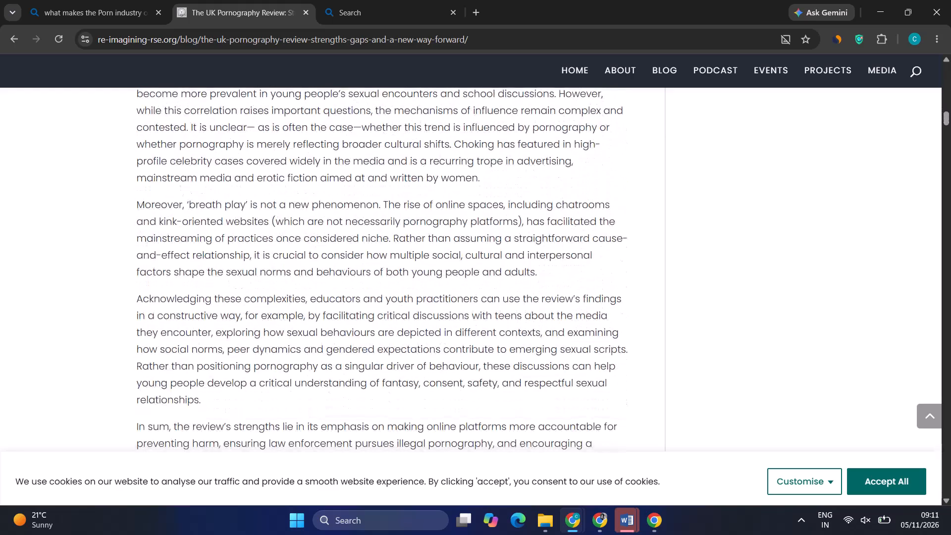
scroll(475, 267, down, 4)
scroll(475, 267, up, 7)
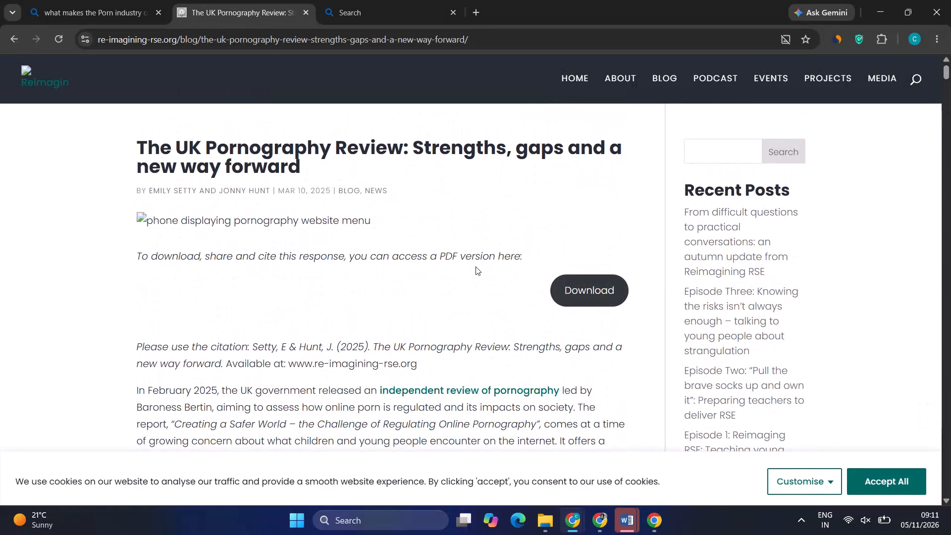
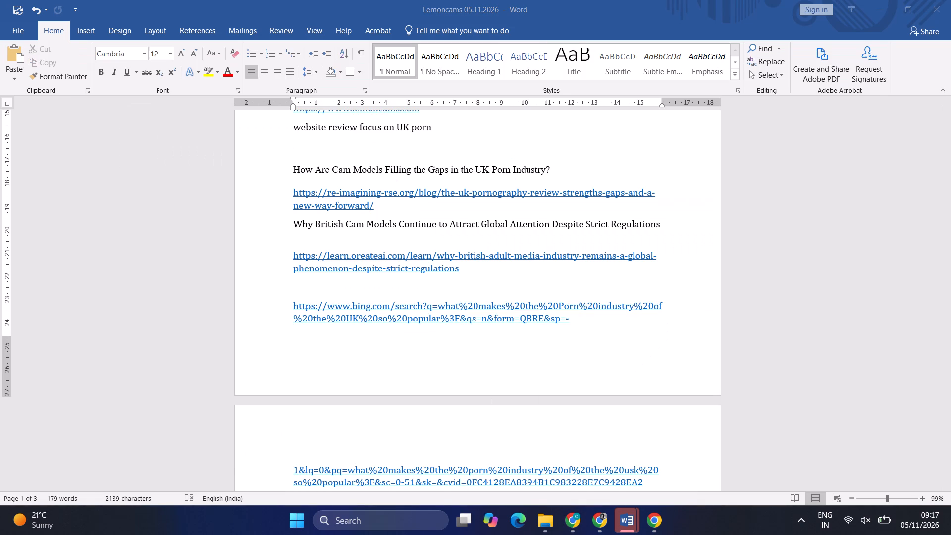
key(ctrl+s)
Move to the next section of the Word document, then search Bing in the browser for "what is so good about german porn".
scroll(587, 182, down, 1)
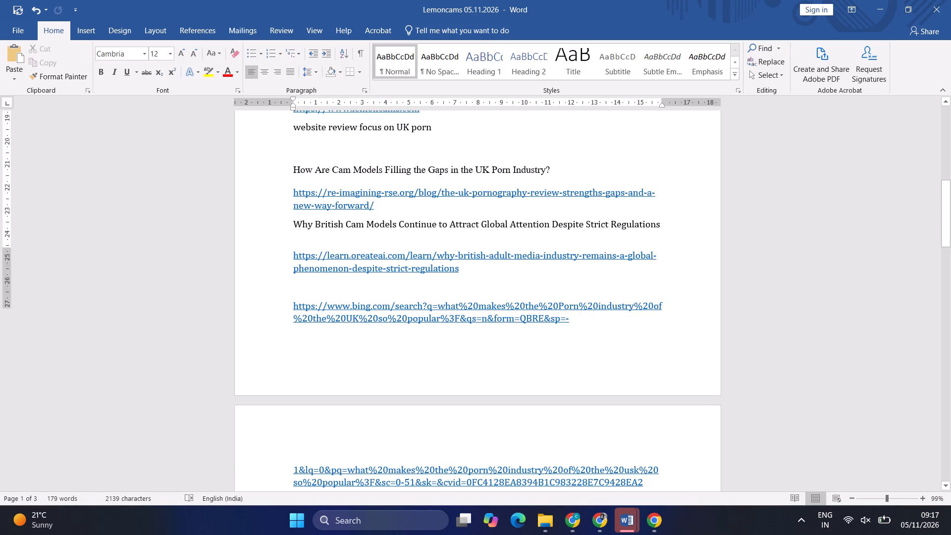
scroll(587, 182, down, 3)
click(419, 201)
key(alt+Tab)
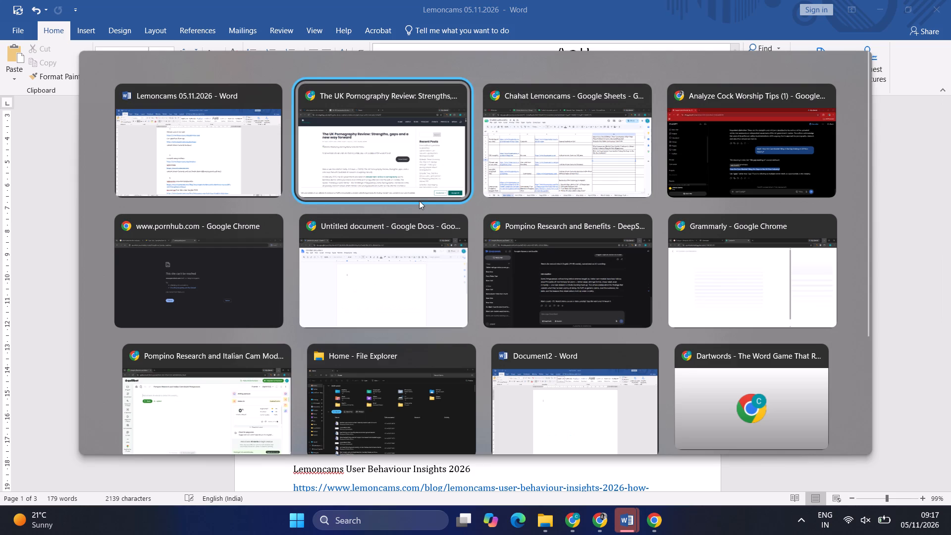
text(what is sp)
key(space)
key(BackSpace)
key(BackSpace)
text(o good about german)
key(space)
text(porn)
key(Return)
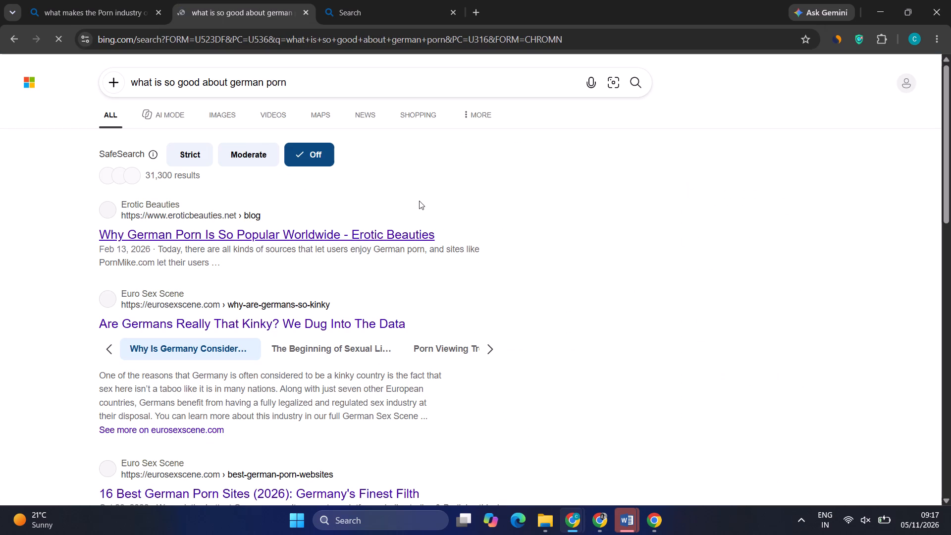
Open the Erotic Beauties result "Why German Porn Is So Popular Worldwide" in a separate tab and close the spare Search tab.
click(416, 237)
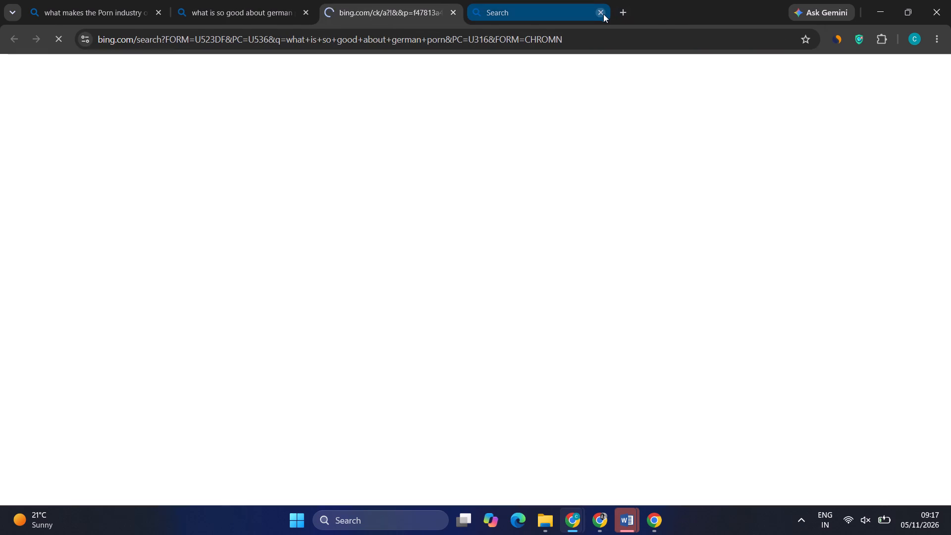
click(604, 15)
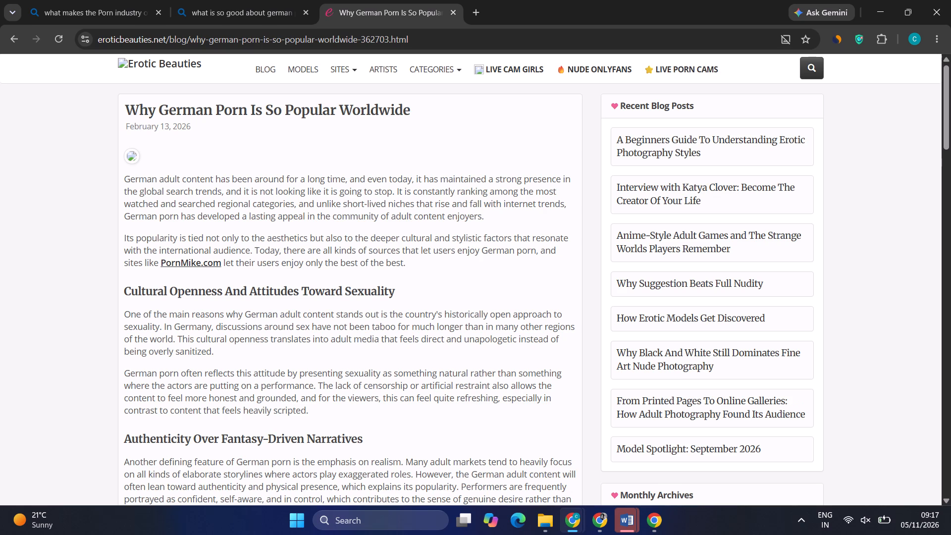
Read through the Erotic Beauties article's sections on why German adult content is popular, then return to its beginning.
scroll(466, 202, down, 1)
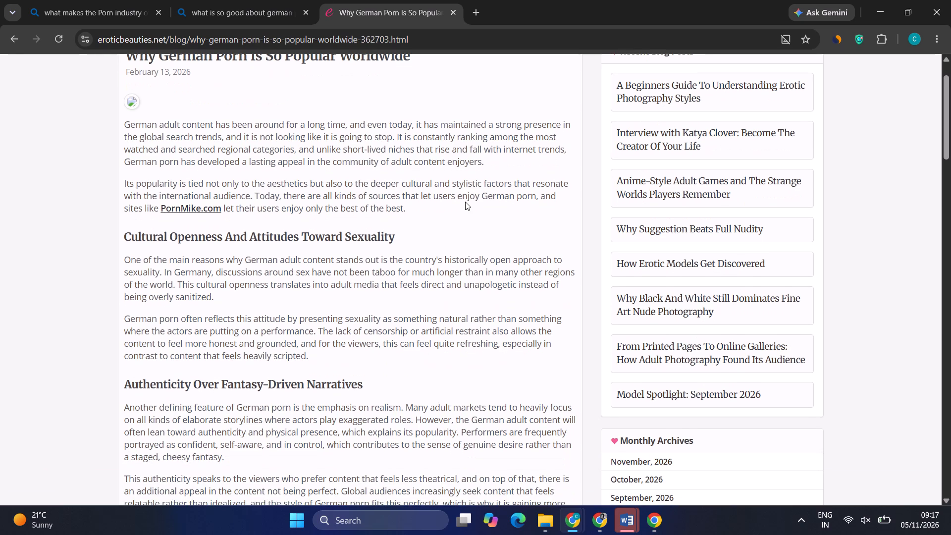
scroll(465, 202, down, 1)
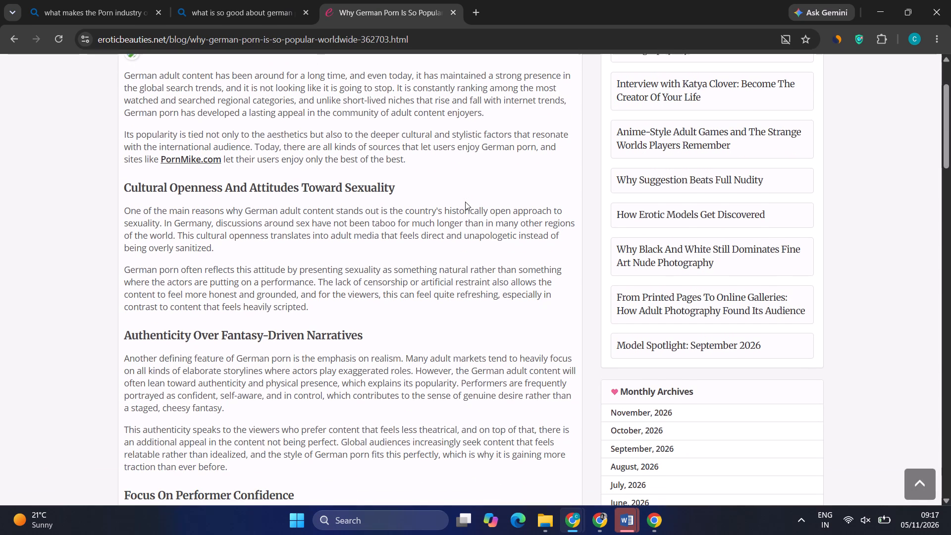
scroll(465, 202, down, 3)
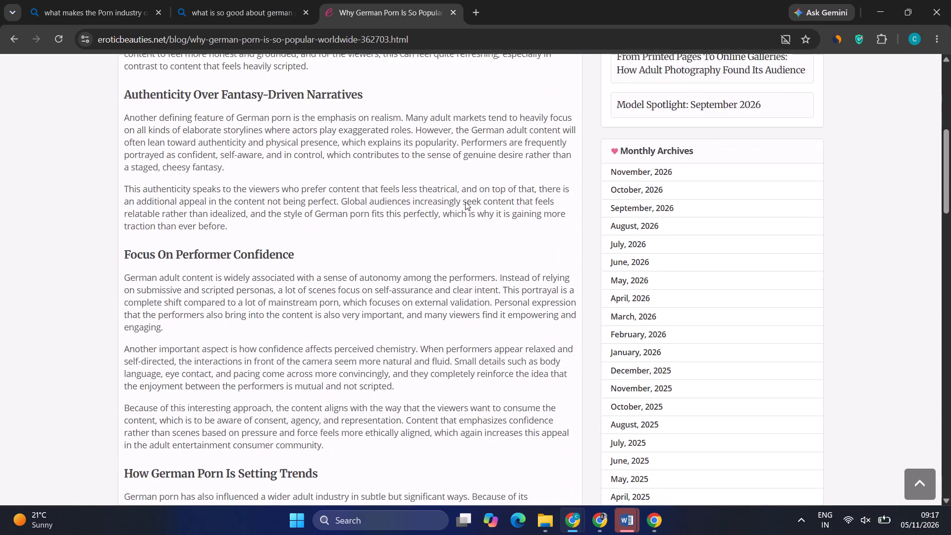
scroll(465, 202, down, 4)
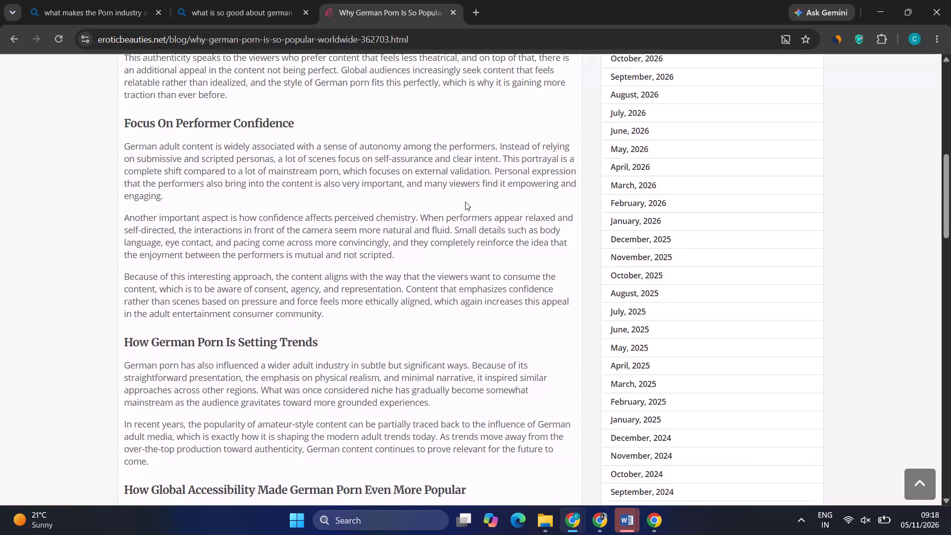
scroll(465, 202, down, 8)
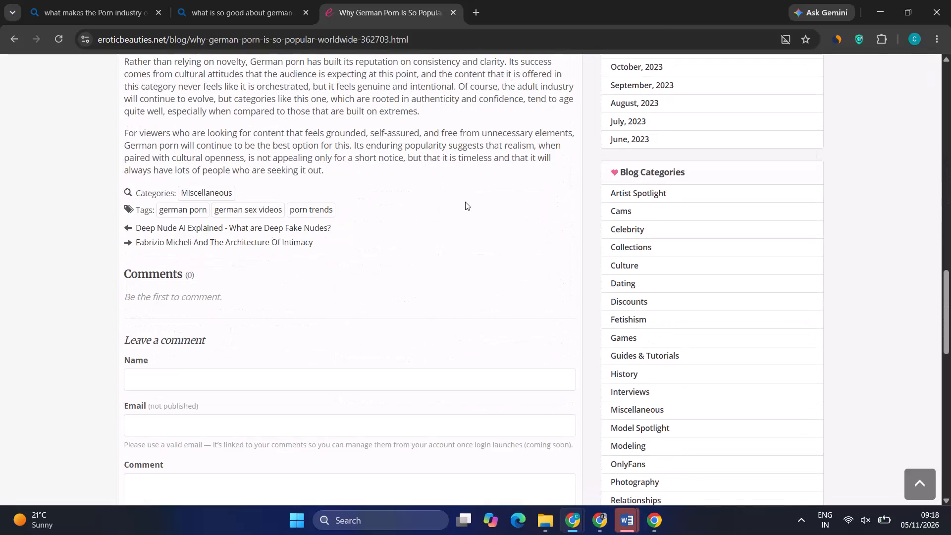
scroll(465, 202, up, 6)
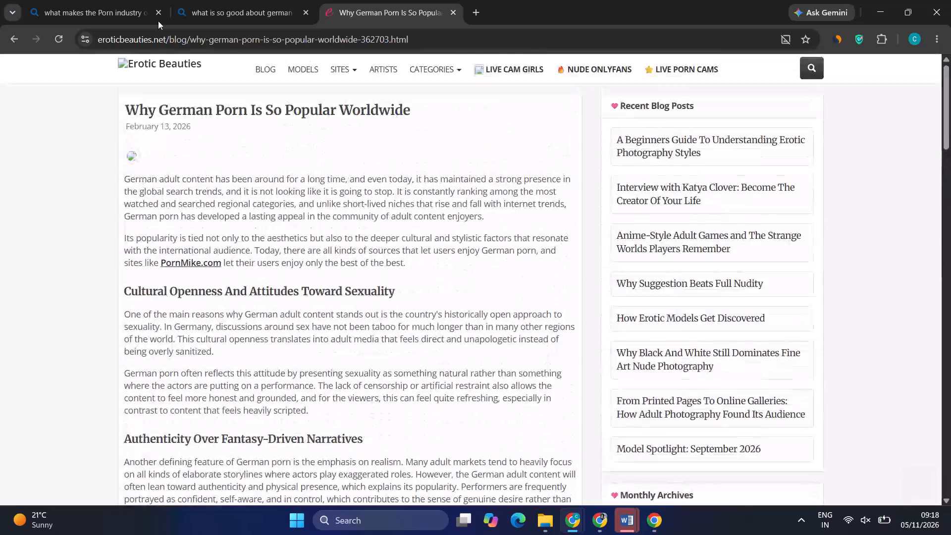
Go back to the Bing results for "what is so good about german porn" and look through the further Germany-related sources.
click(236, 0)
scroll(482, 327, down, 1)
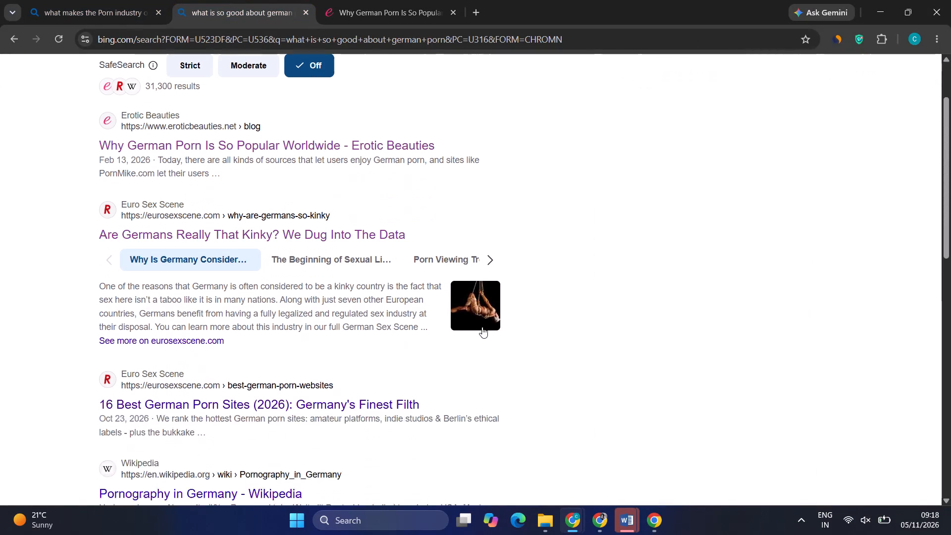
scroll(482, 327, down, 1)
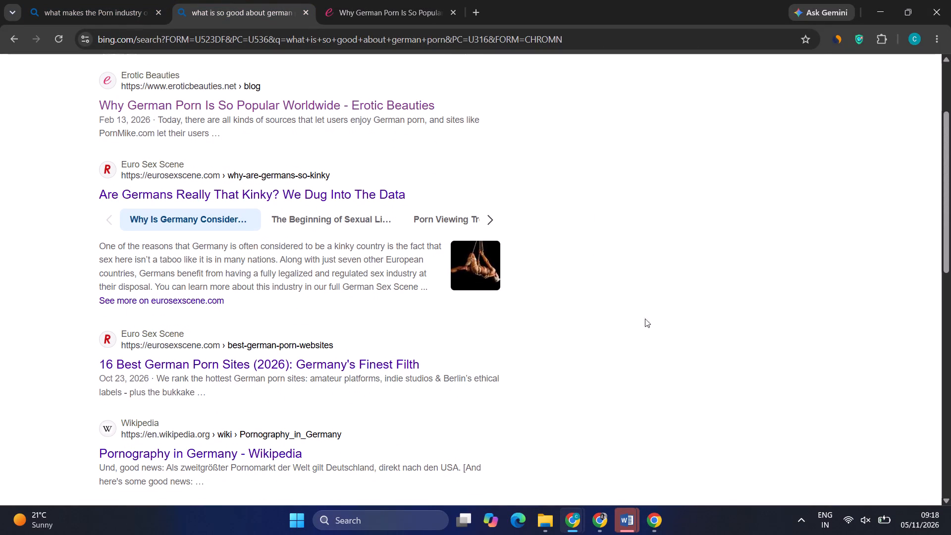
scroll(692, 276, down, 1)
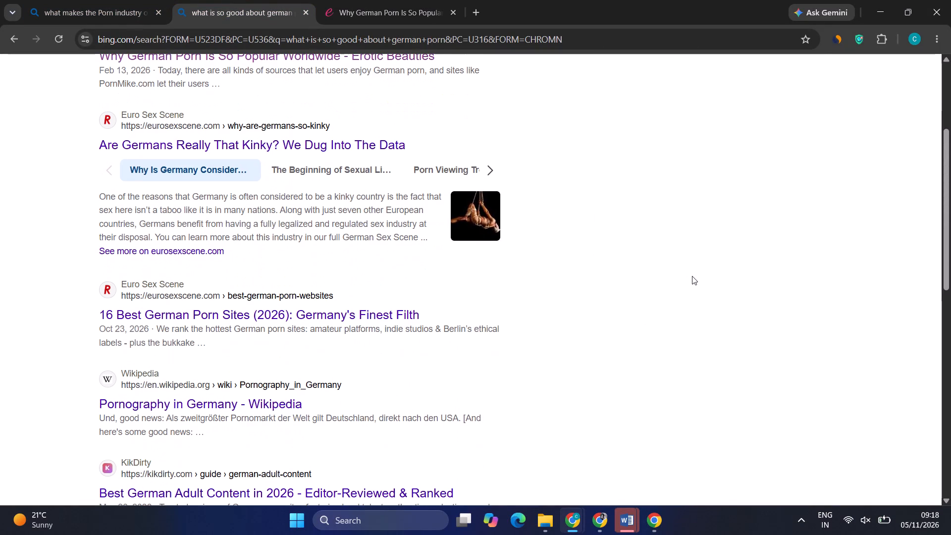
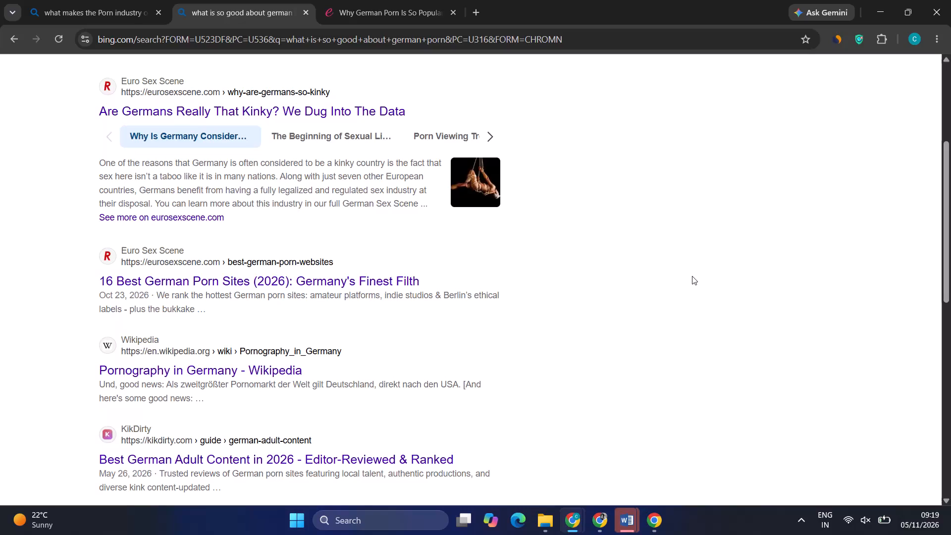
Look through the remaining Bing results and open the Euro Sex Scene article "Are Germans Really That Kinky? We Dug Into The Data" in a separate tab.
scroll(692, 276, down, 1)
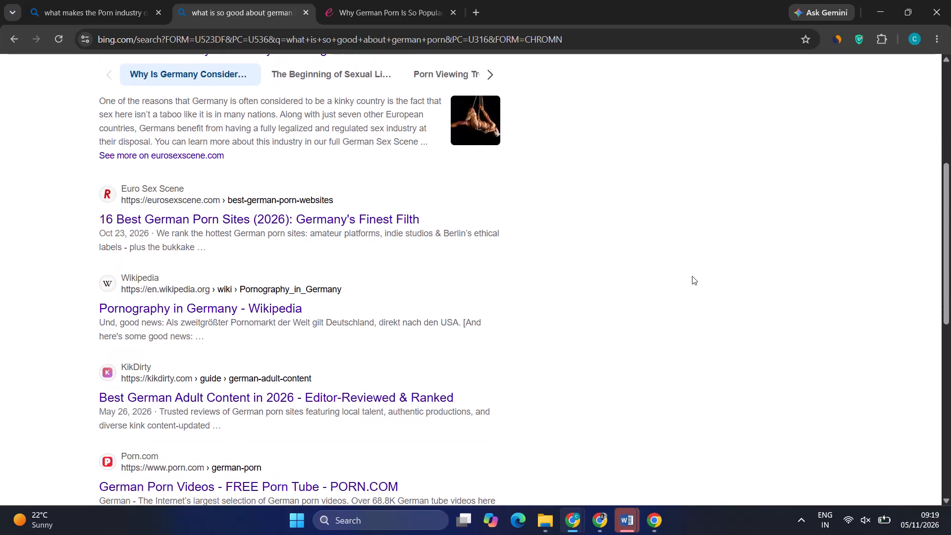
scroll(692, 276, down, 1)
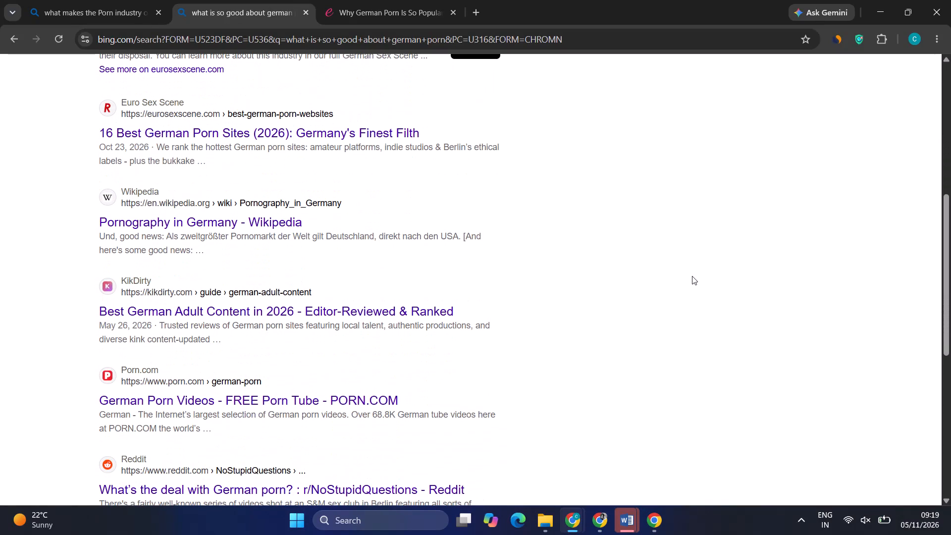
scroll(692, 276, down, 5)
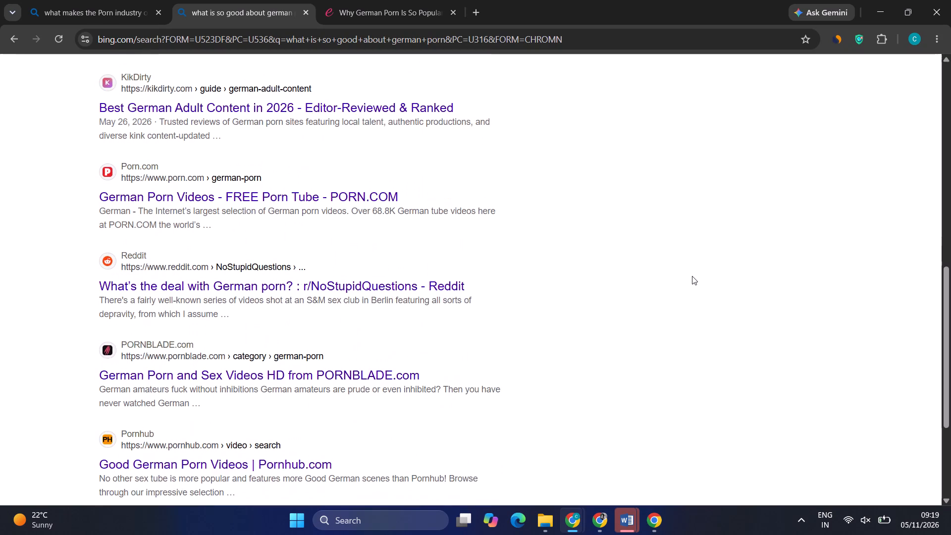
scroll(692, 276, down, 3)
scroll(692, 276, up, 2)
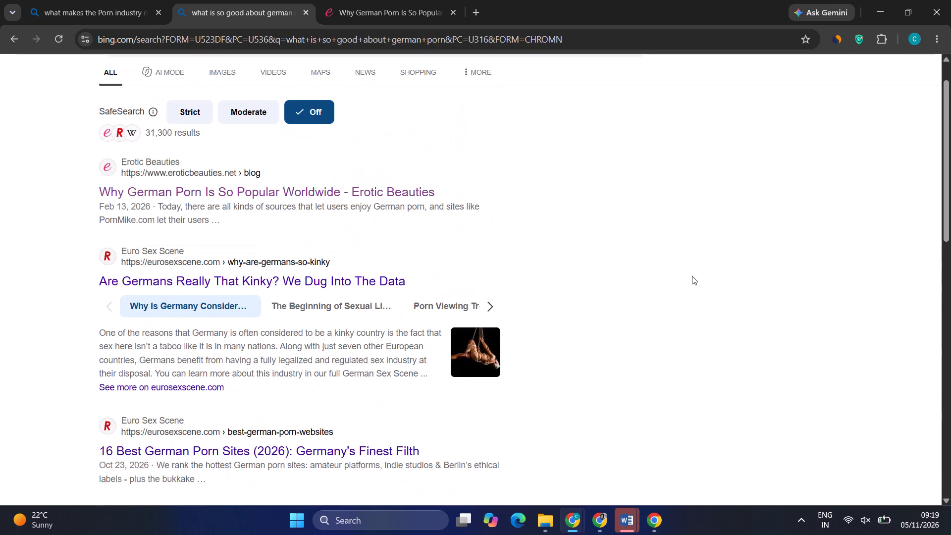
click(359, 321)
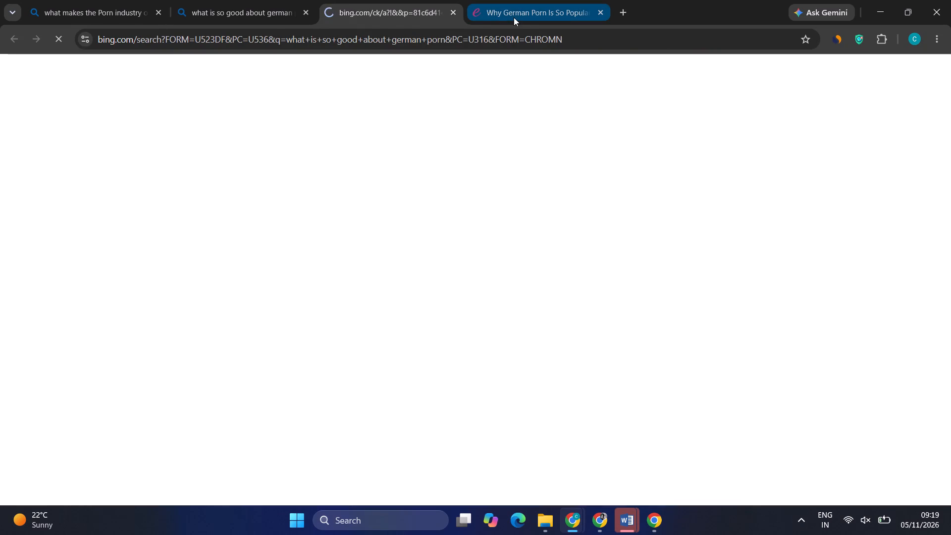
Read the article's sections on Germany's kinky reputation, sexual liberalism, FKK culture, prostitution and porn for title ideas.
scroll(514, 146, down, 1)
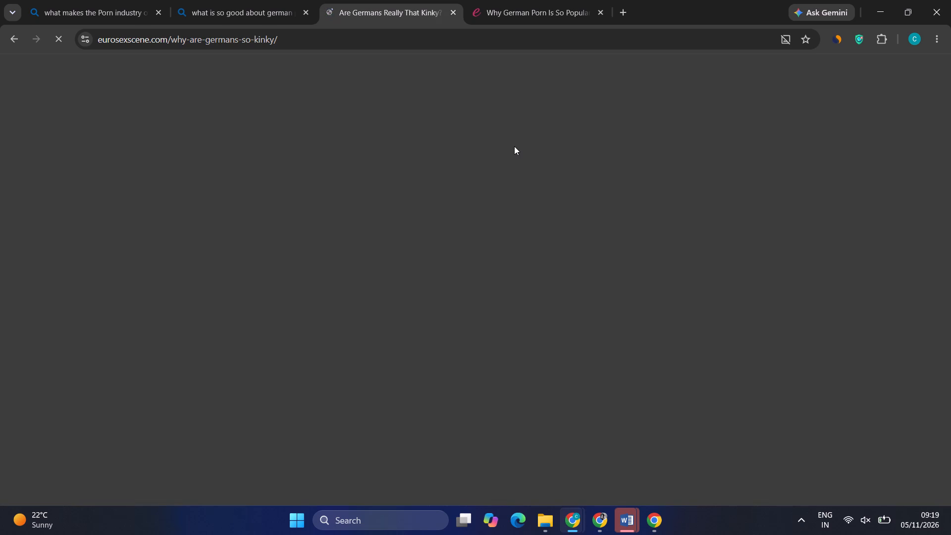
scroll(425, 294, down, 1)
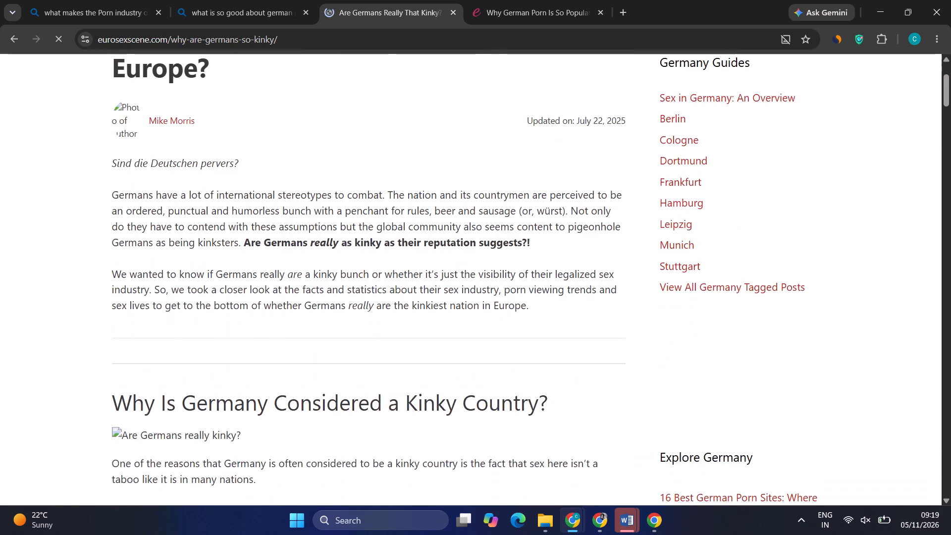
scroll(425, 294, down, 4)
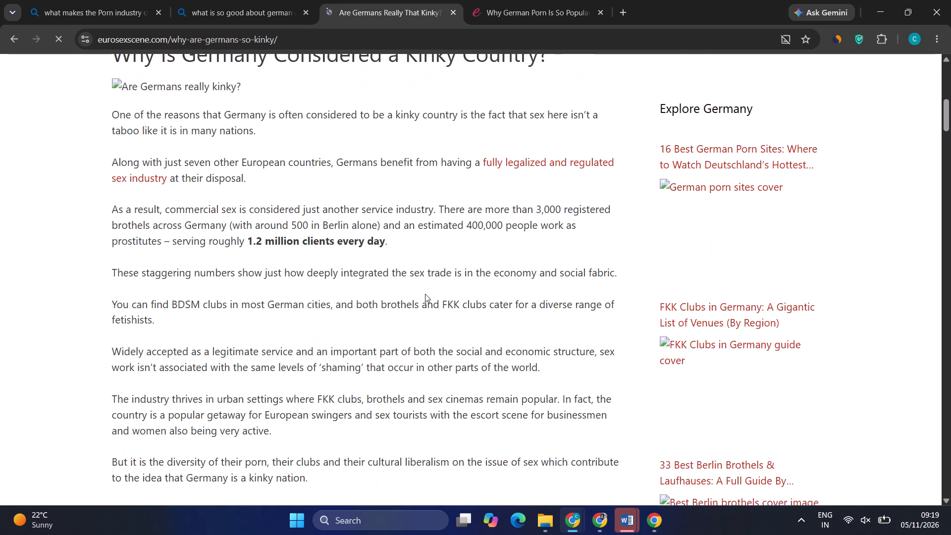
scroll(425, 294, down, 5)
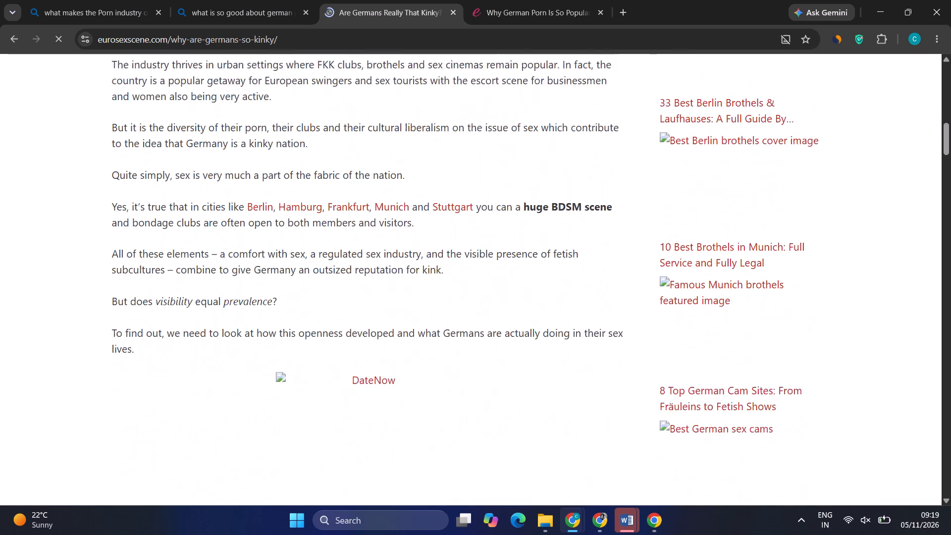
scroll(425, 294, down, 4)
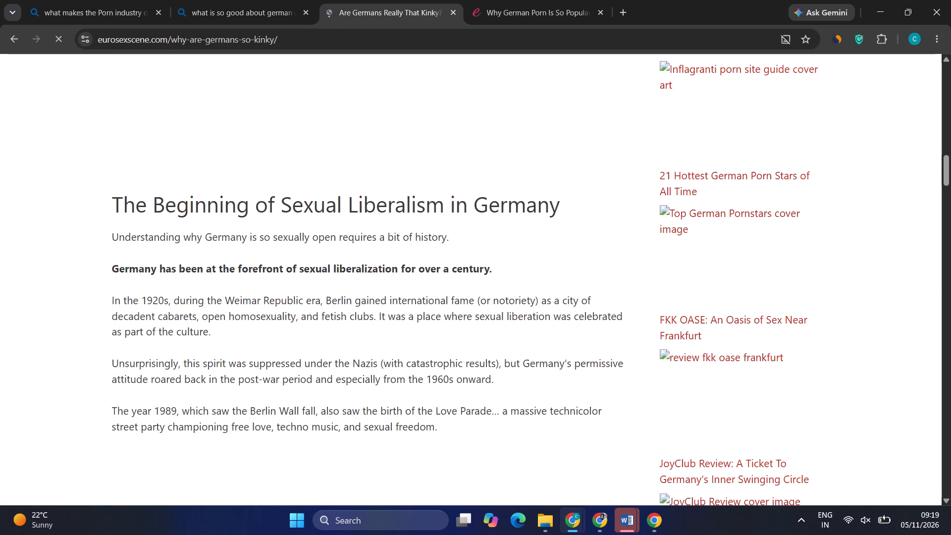
scroll(425, 294, down, 2)
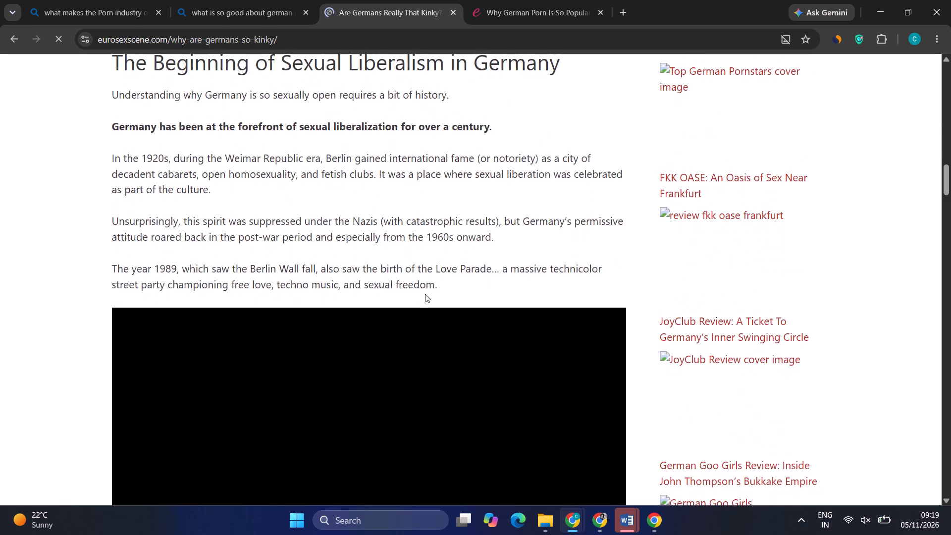
scroll(425, 294, down, 4)
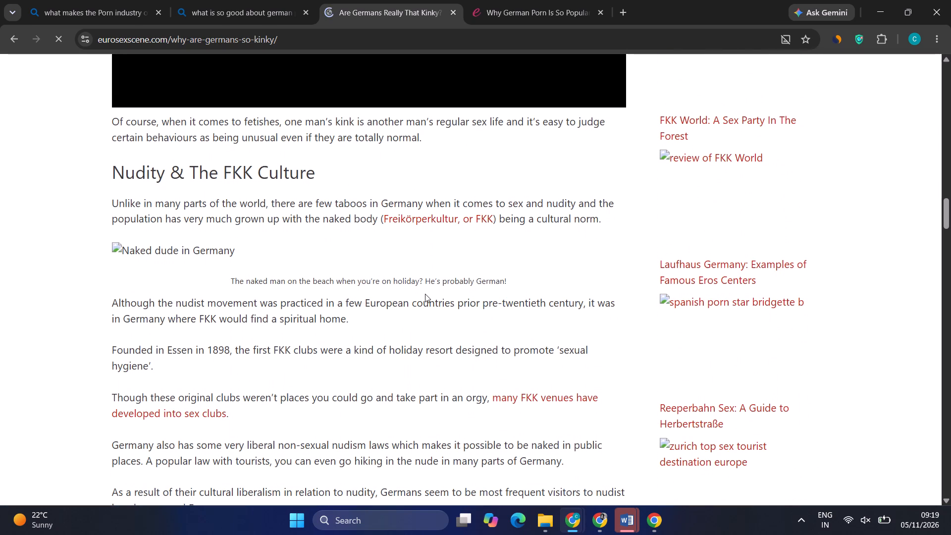
scroll(304, 207, down, 1)
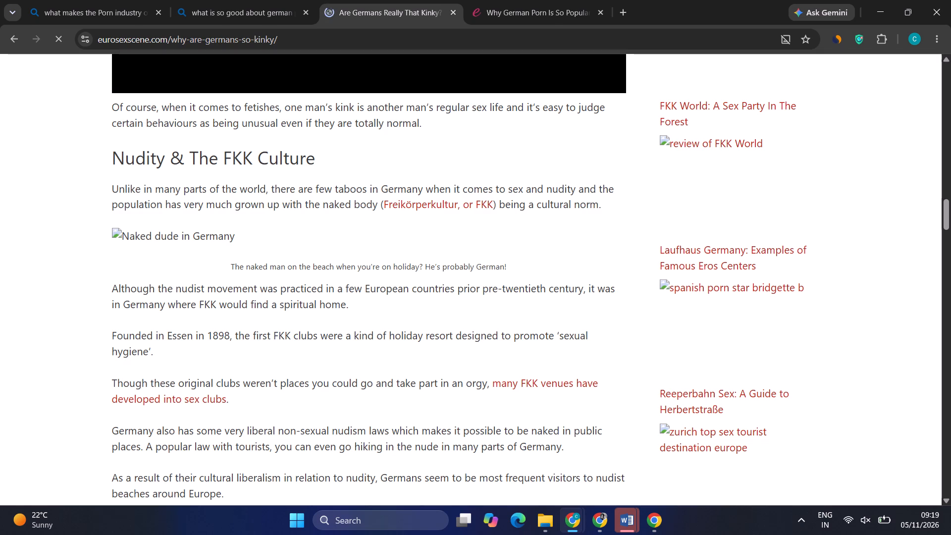
scroll(304, 207, down, 2)
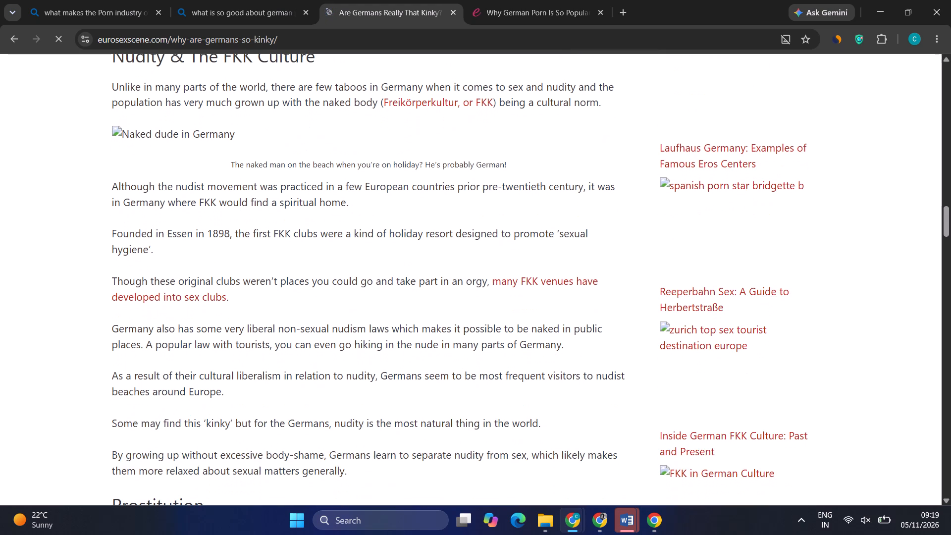
scroll(304, 207, down, 1)
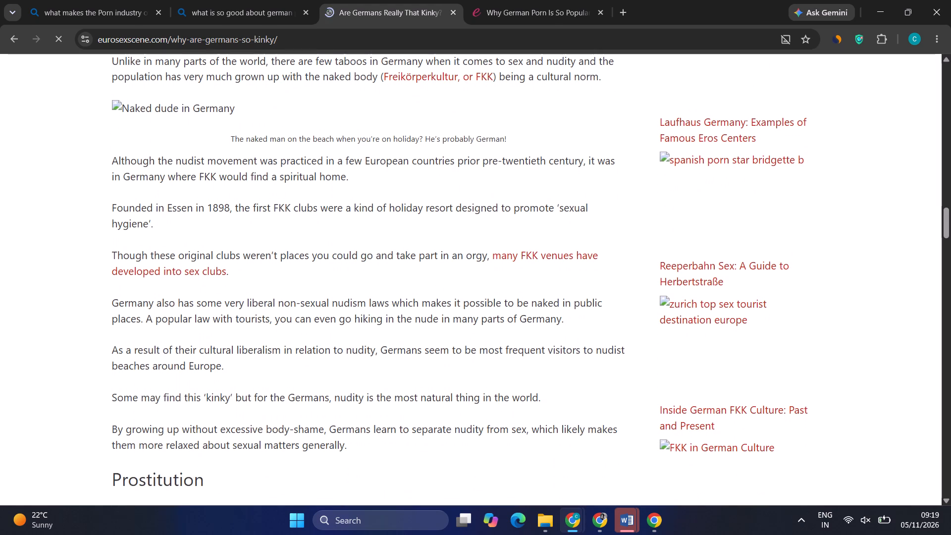
scroll(304, 207, down, 3)
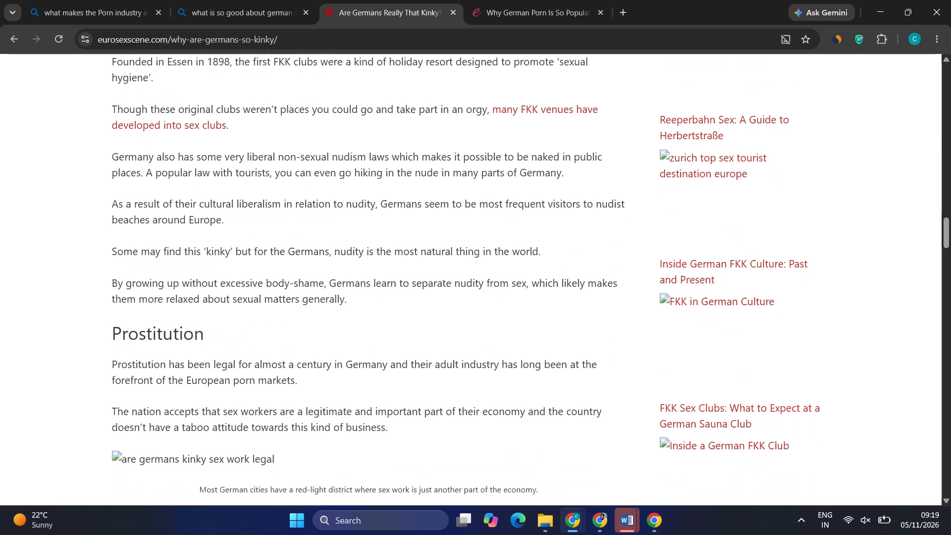
scroll(304, 207, down, 4)
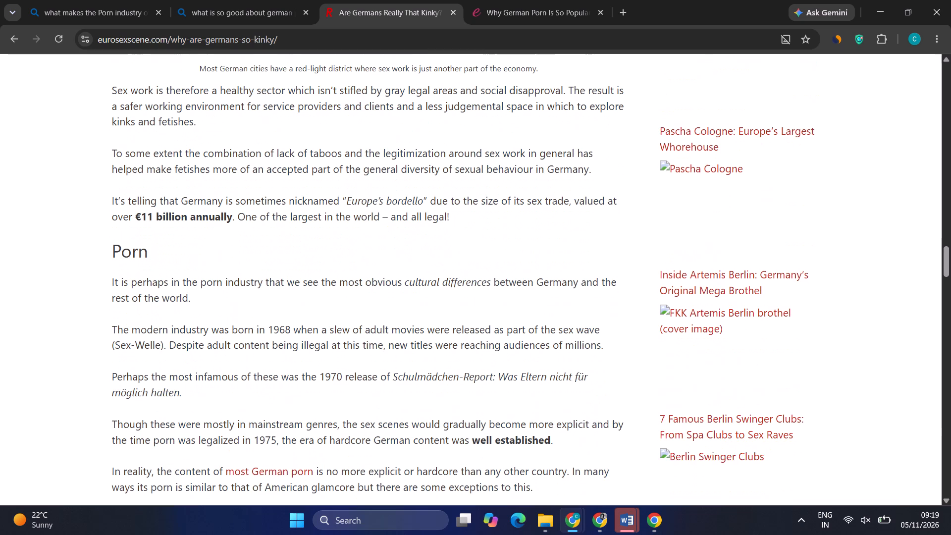
scroll(304, 207, down, 5)
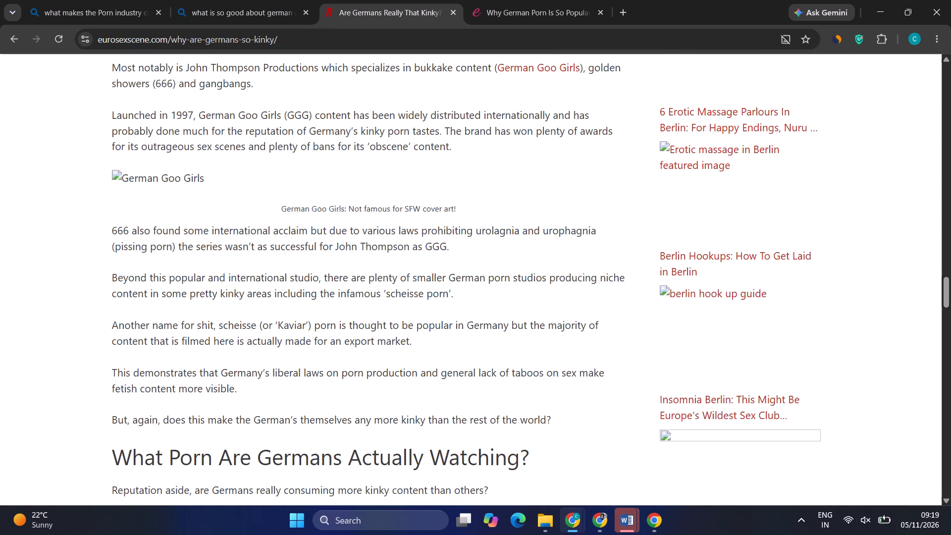
Read the article's section on German viewing habits and its fetish categories, then return to that section's heading.
click(304, 207)
scroll(304, 207, down, 3)
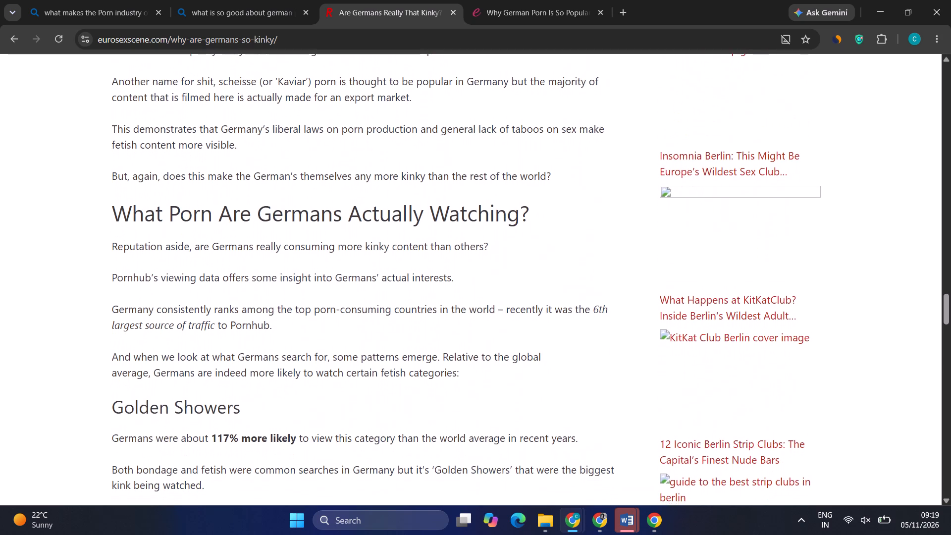
scroll(304, 207, down, 1)
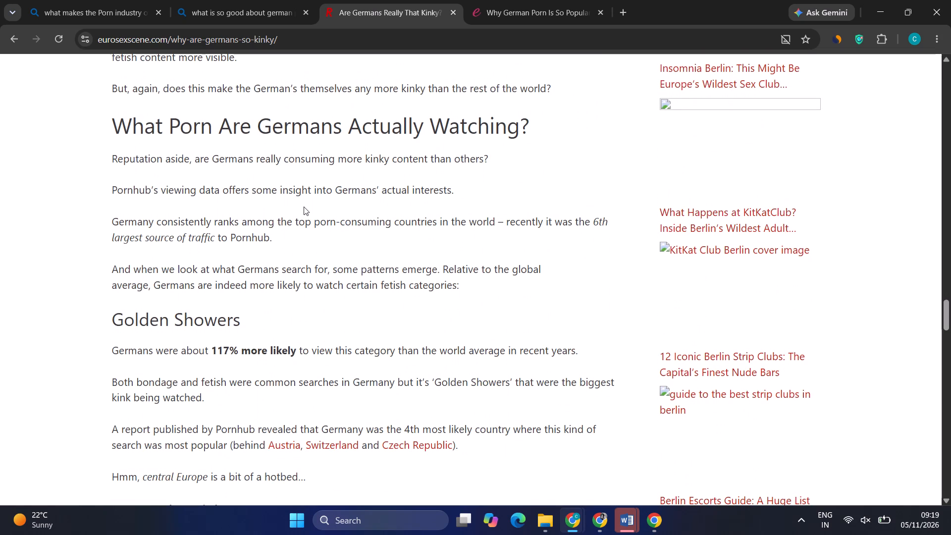
scroll(304, 207, down, 1)
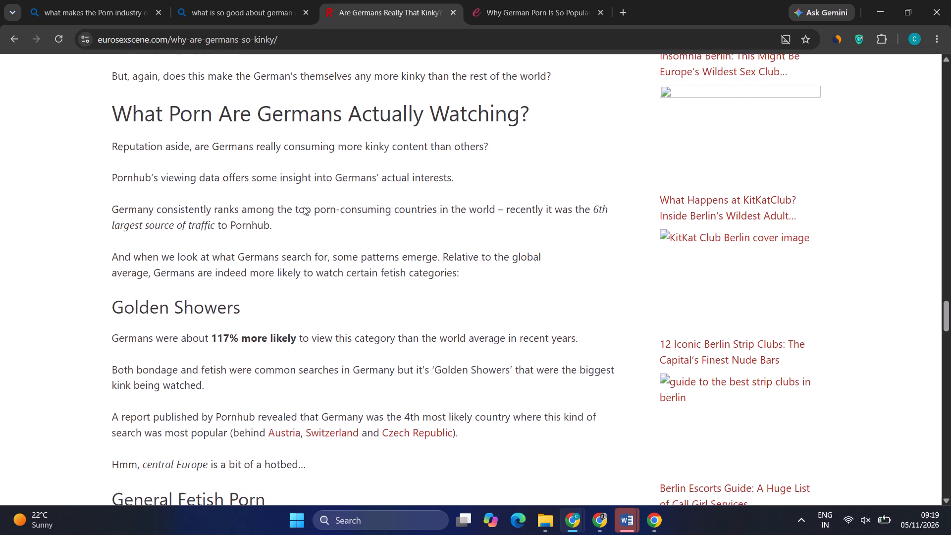
scroll(304, 207, down, 3)
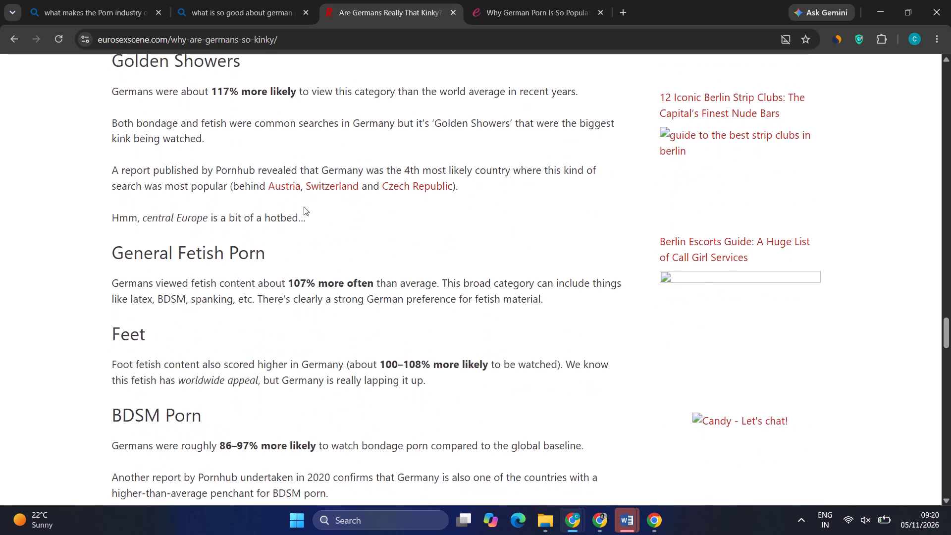
scroll(304, 207, down, 3)
scroll(304, 207, up, 2)
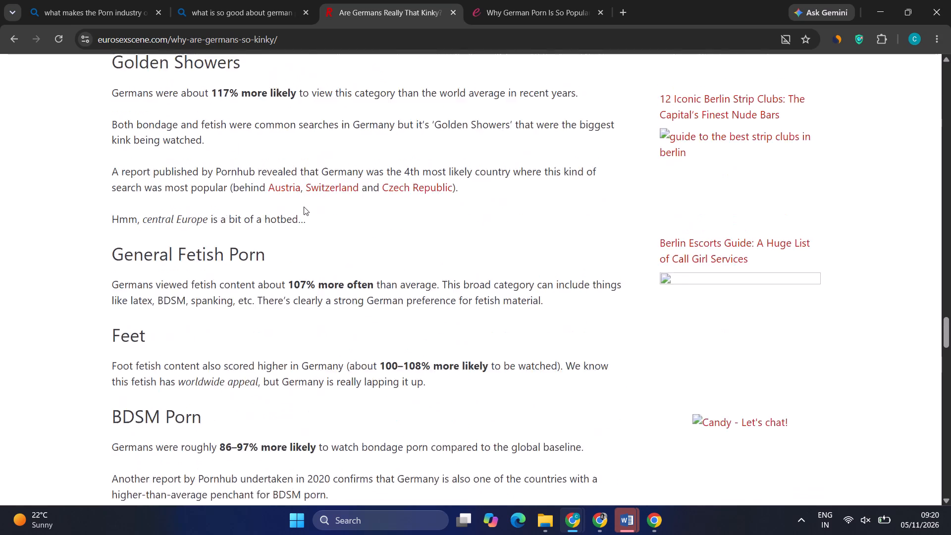
scroll(304, 207, up, 3)
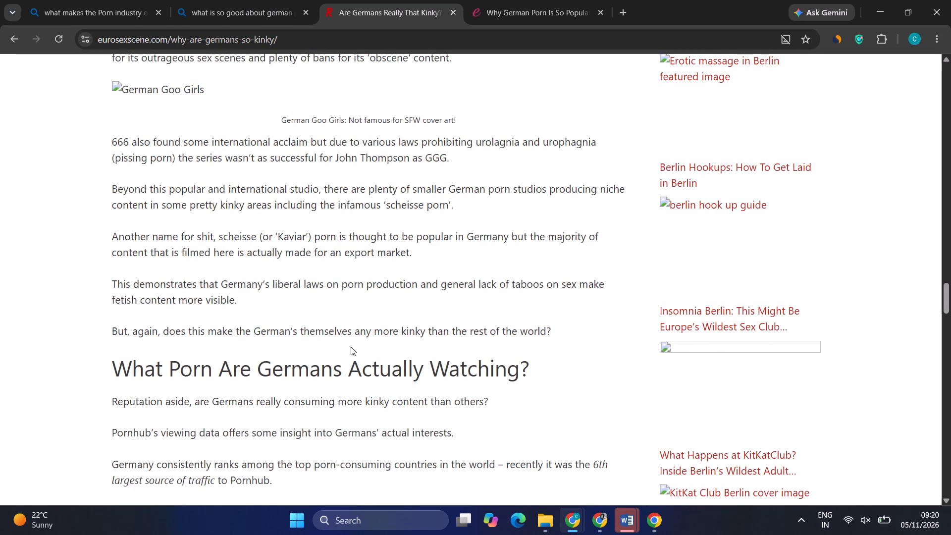
Copy the heading "What Porn Are Germans Actually Watching?" into the Word document as plain text below section 3's Germany focus note.
triple_click(357, 359)
key(ctrl+c)
key(alt+Tab)
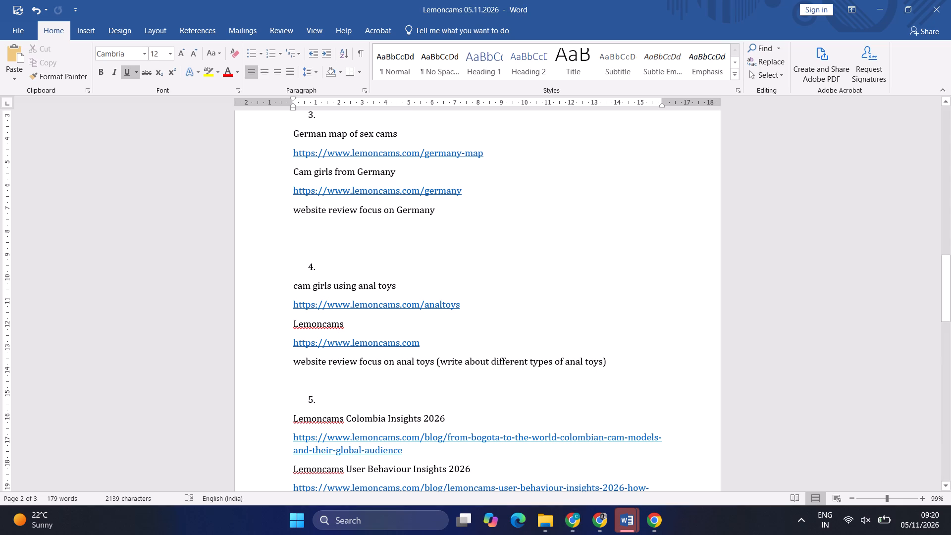
key(Down)
key(Down)
key(Return)
key(ctrl+v)
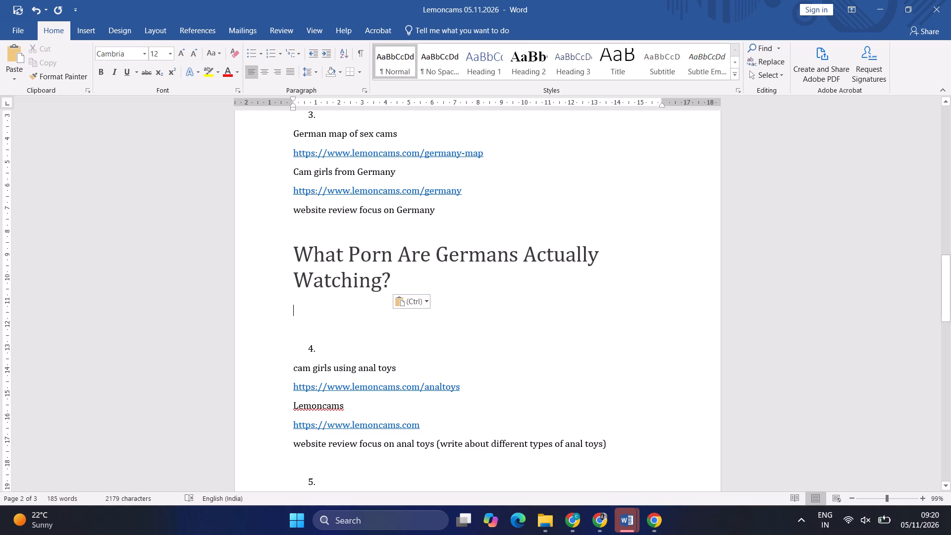
click(413, 300)
click(443, 331)
key(space)
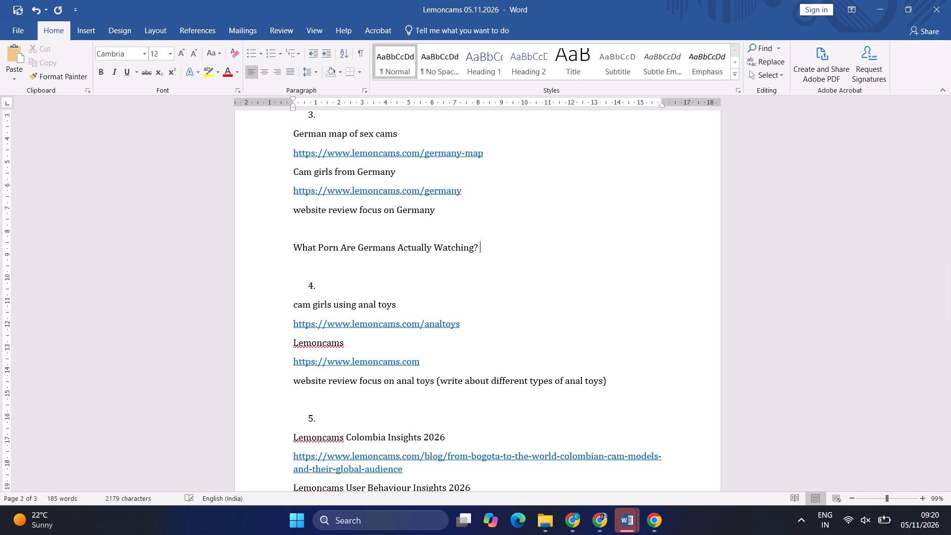
Replace "What" at the start of the pasted section 3 title with "Categories German".
key(ctrl+shift+Up)
key(Left)
key(ctrl+shift+Right)
text(Categories Geran)
key(space)
key(BackSpace)
key(BackSpace)
key(BackSpace)
text(man C)
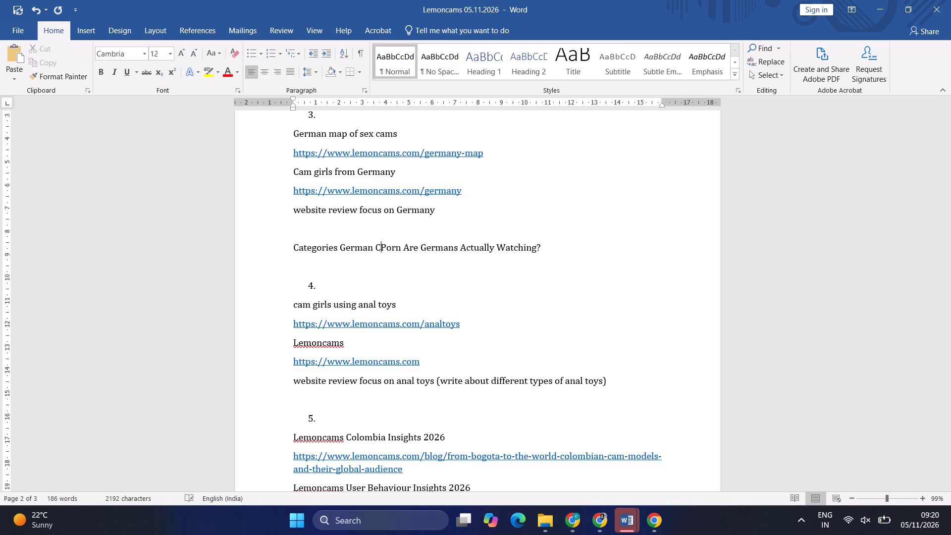
key(BackSpace)
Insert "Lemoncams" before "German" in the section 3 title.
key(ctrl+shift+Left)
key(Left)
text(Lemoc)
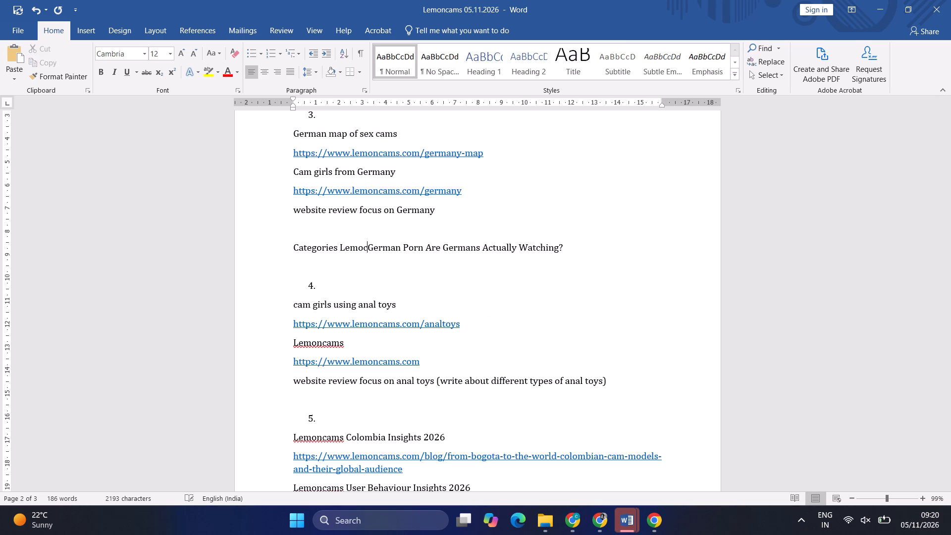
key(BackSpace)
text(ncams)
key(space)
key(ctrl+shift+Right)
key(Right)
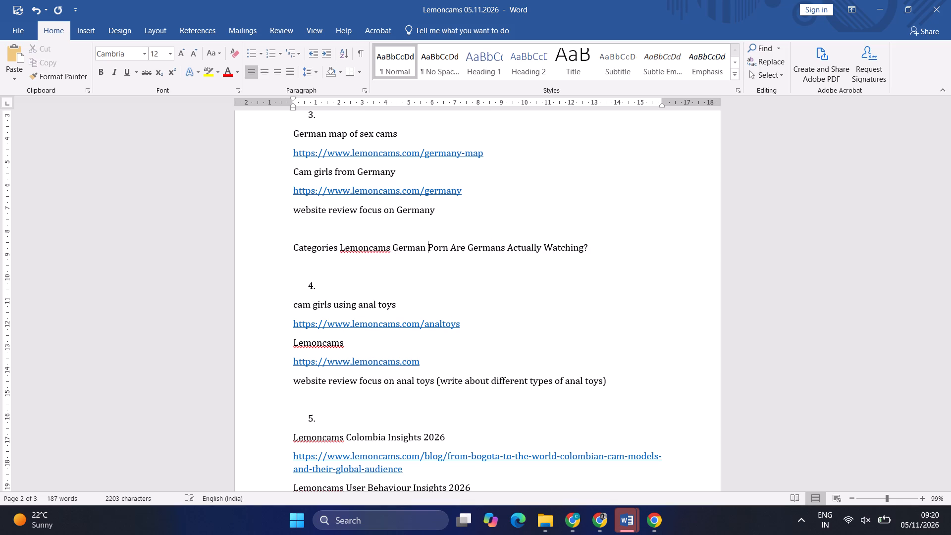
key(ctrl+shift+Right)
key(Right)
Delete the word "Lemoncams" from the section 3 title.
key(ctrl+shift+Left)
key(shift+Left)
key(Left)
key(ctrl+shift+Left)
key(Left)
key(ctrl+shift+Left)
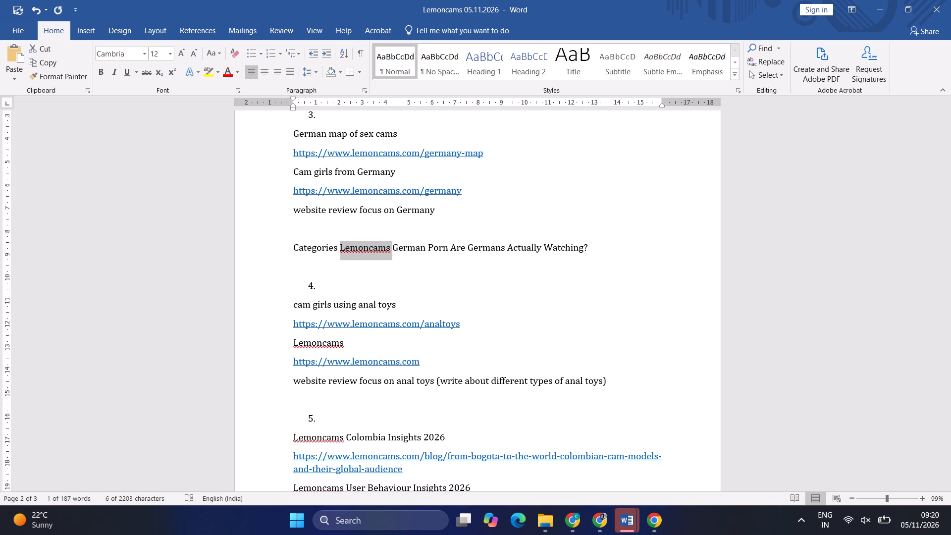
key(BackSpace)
Insert "Live" between "German" and "Porn" in the section 3 title.
key(ctrl+shift+Right)
key(Right)
text(Live)
key(space)
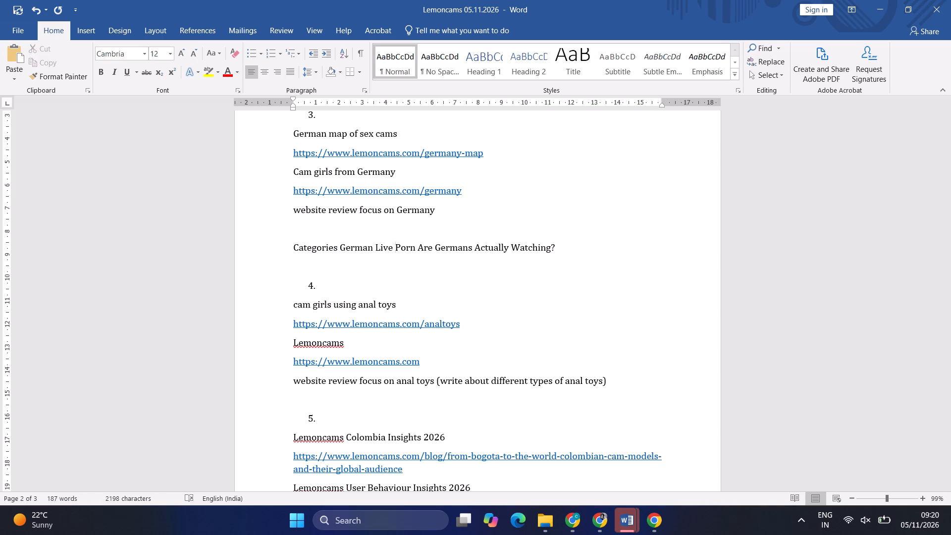
Move the word "Categories" from the start of the section 3 title to directly after "German Live Porn".
key(ctrl+shift+Left)
key(Left)
key(ctrl+shift+Left)
key(Left)
key(ctrl+shift+Left)
key(ctrl+x)
key(ctrl+shift+Right)
key(ctrl+shift+Right)
key(ctrl+shift+Right)
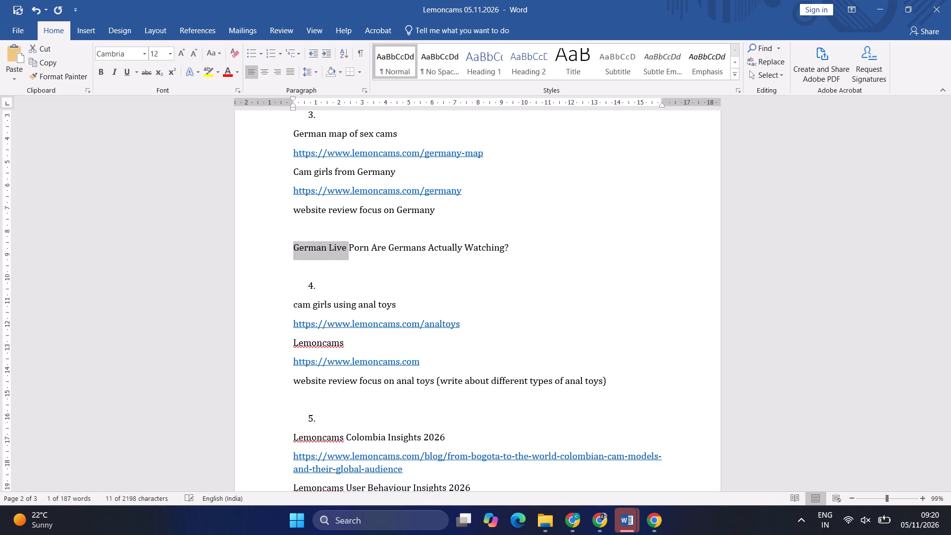
key(Right)
key(ctrl+v)
Replace the rest of the section 3 title after "Categories" with "that Are Popular on Lemoncams" and start a new line below it.
key(ctrl+shift+Down)
text(that Are Popi)
key(BackSpace)
text(ular on Lemoncams)
key(Return)
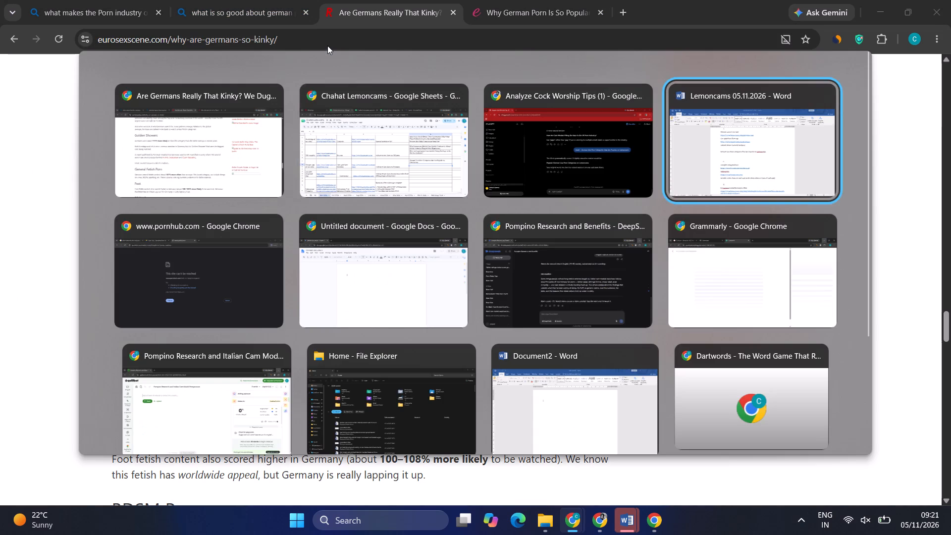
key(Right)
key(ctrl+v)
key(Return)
Close the "Are Germans Really That Kinky?" and "Why German Porn Is So Popular" article pages in the browser.
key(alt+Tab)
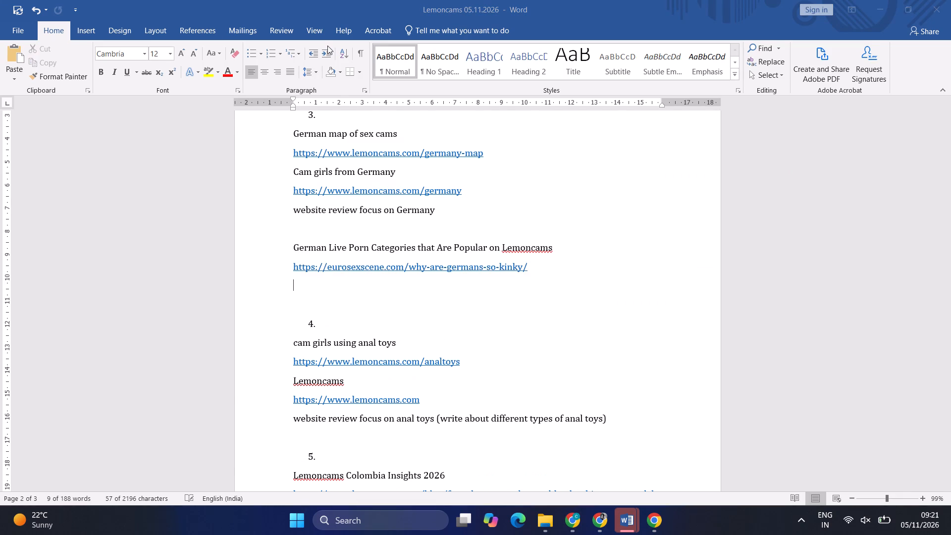
click(454, 9)
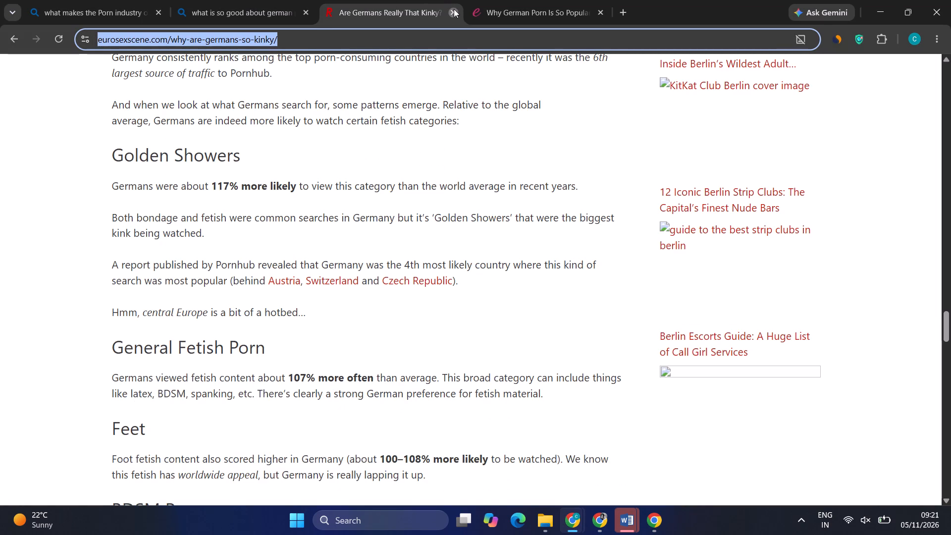
click(454, 9)
Search Bing for "what are german people known for".
scroll(569, 306, down, 4)
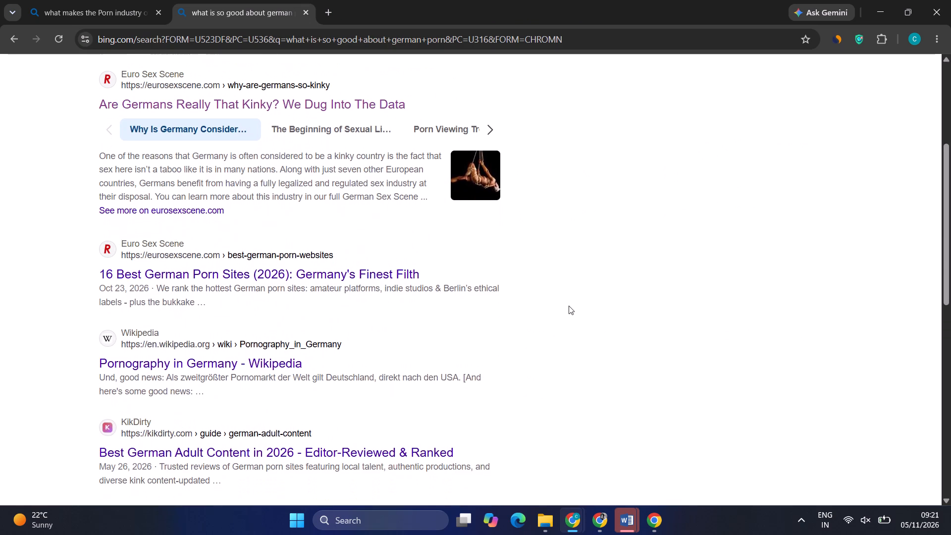
scroll(569, 306, up, 1)
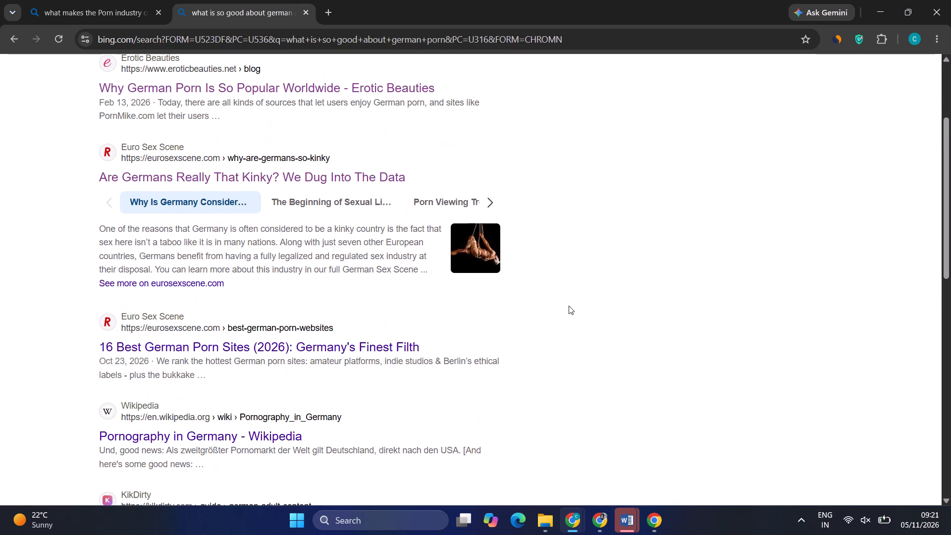
scroll(569, 306, up, 2)
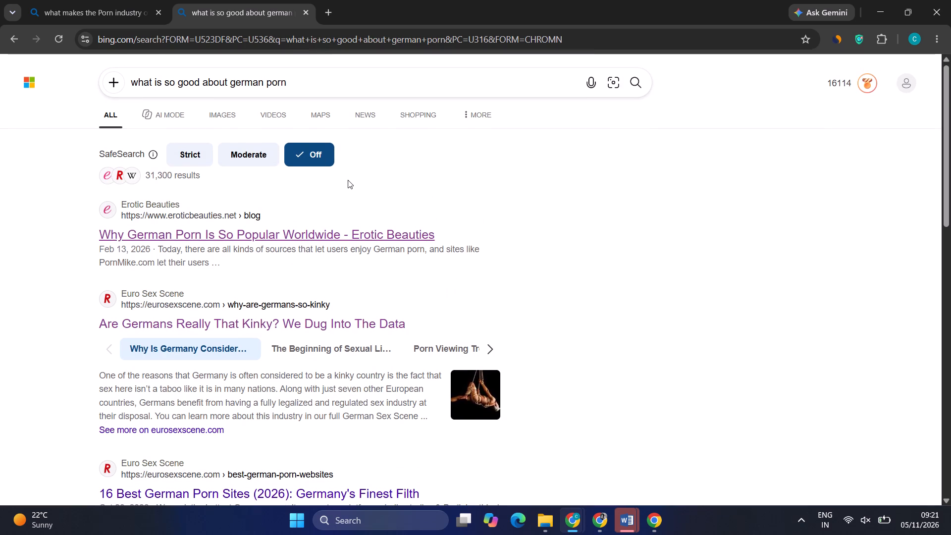
click(276, 79)
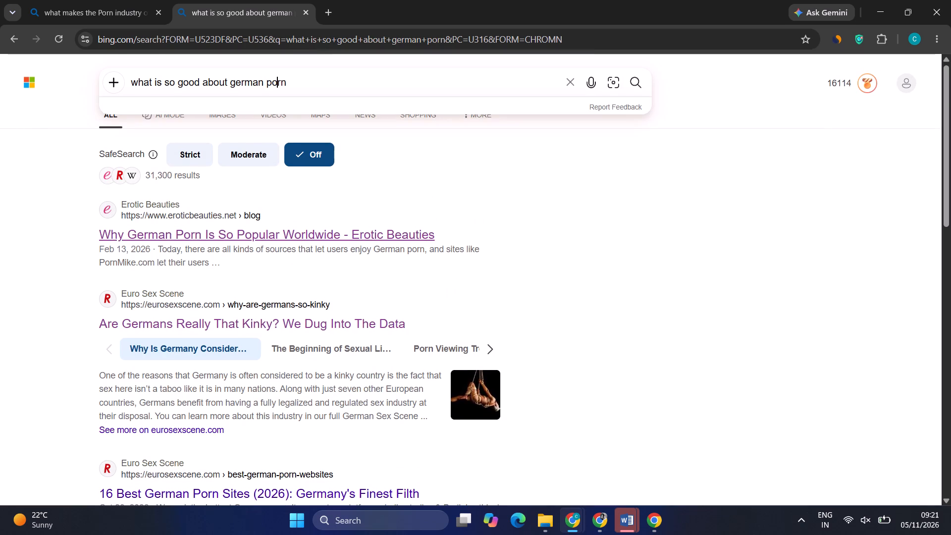
key(ctrl+a)
text(what are gemer)
key(BackSpace)
key(BackSpace)
key(BackSpace)
text(rman people known for)
key(Return)
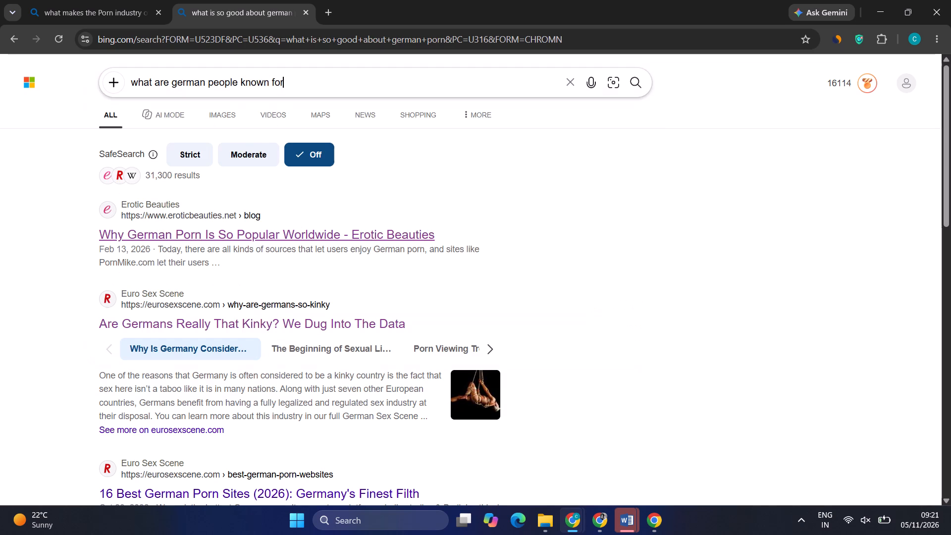
Look through the search results and open the Studying in Germany article "German Culture: Facts, Customs, Traditions, and Things To Know".
scroll(276, 79, down, 2)
scroll(280, 187, up, 3)
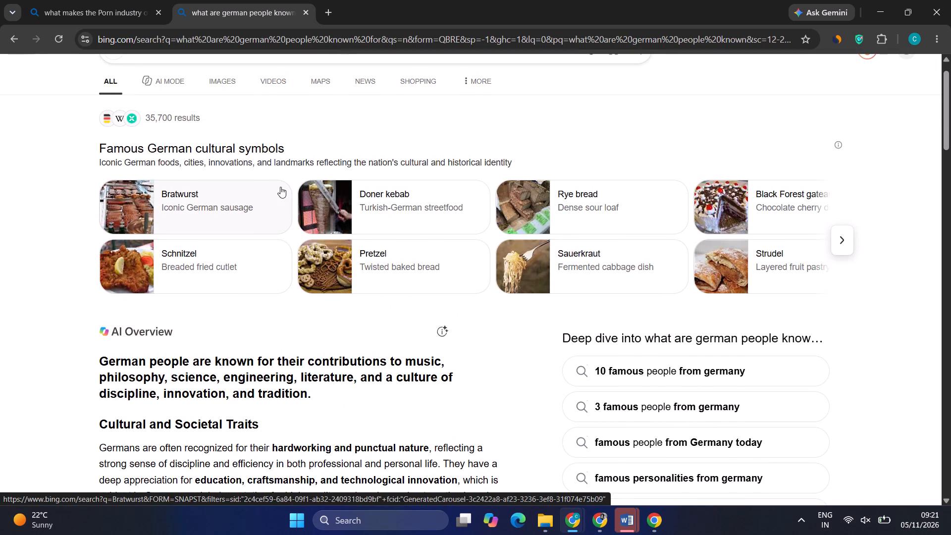
scroll(280, 187, down, 4)
scroll(280, 187, up, 1)
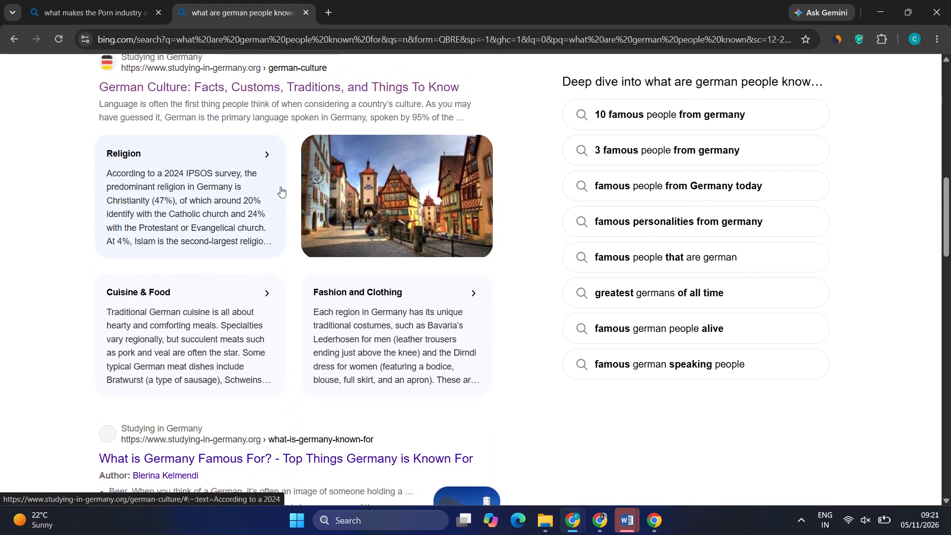
scroll(280, 187, up, 1)
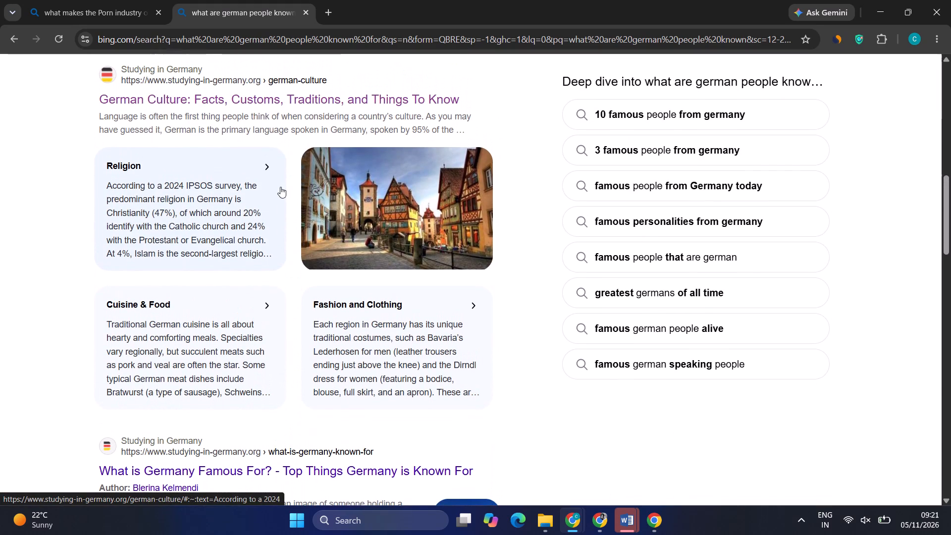
click(313, 92)
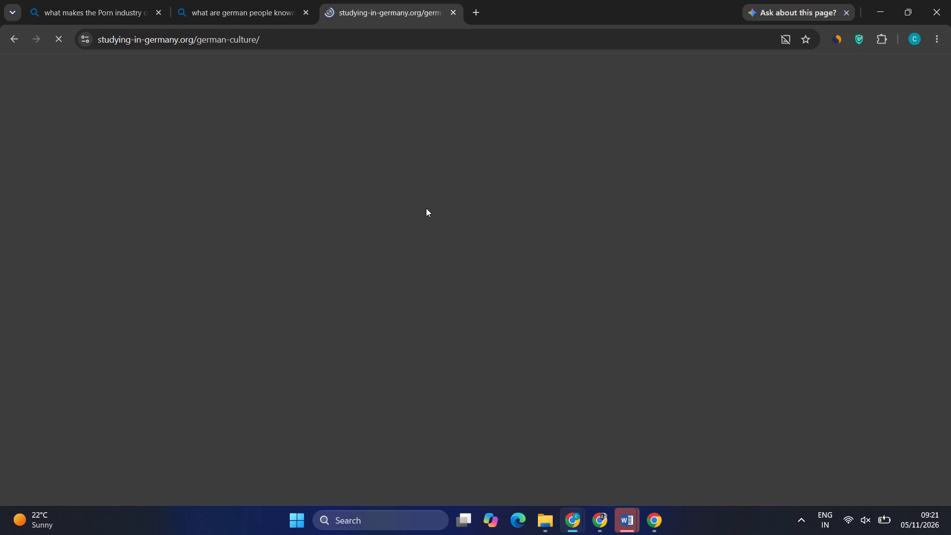
Accept the cookies on the German Culture article page.
scroll(426, 208, down, 2)
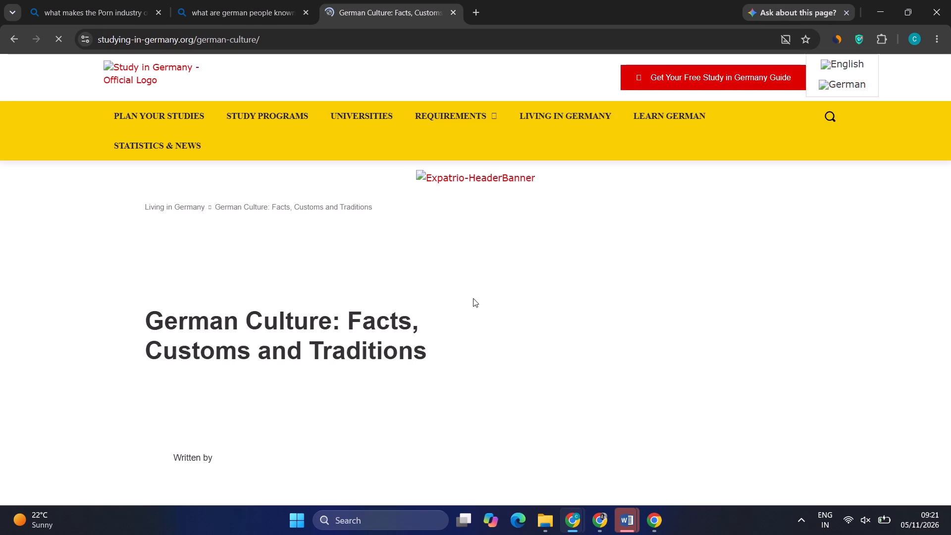
scroll(508, 338, down, 5)
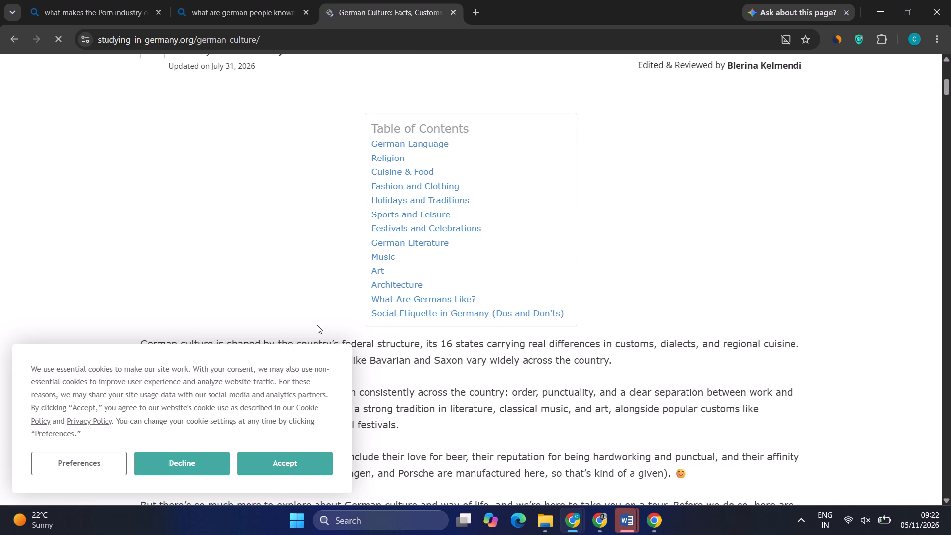
click(286, 464)
Read the German Culture article's section on what Germans are like and the social etiquette and architecture sections around it.
click(388, 303)
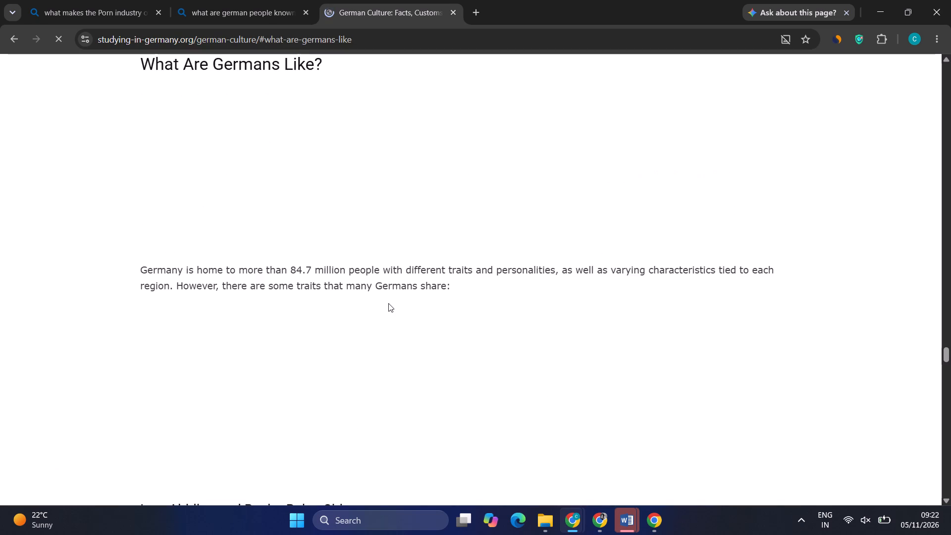
scroll(388, 303, down, 10)
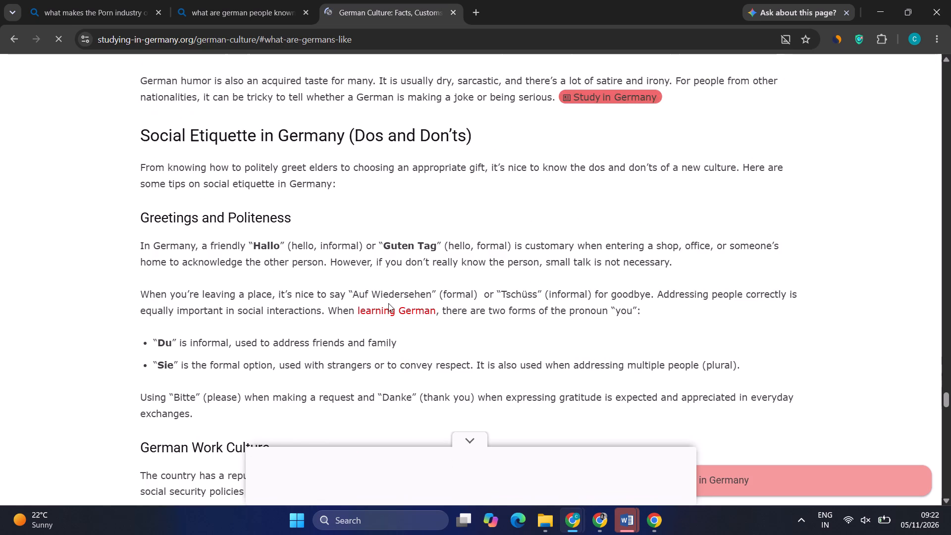
scroll(388, 303, up, 1)
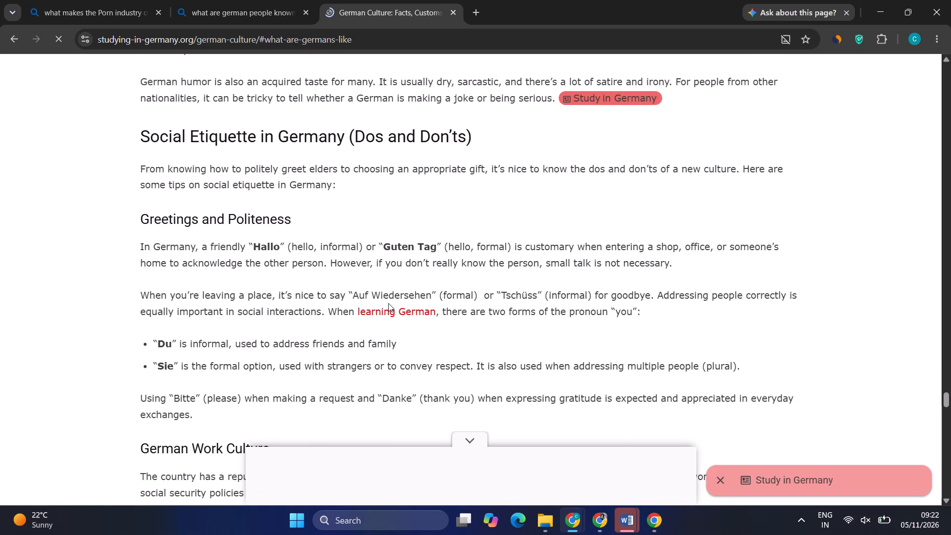
scroll(388, 303, up, 2)
scroll(388, 303, down, 1)
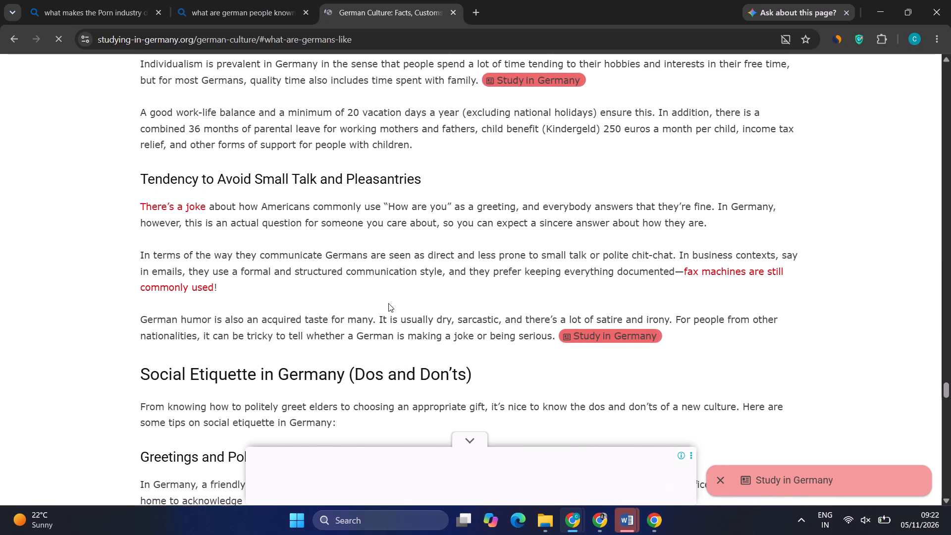
scroll(388, 303, down, 1)
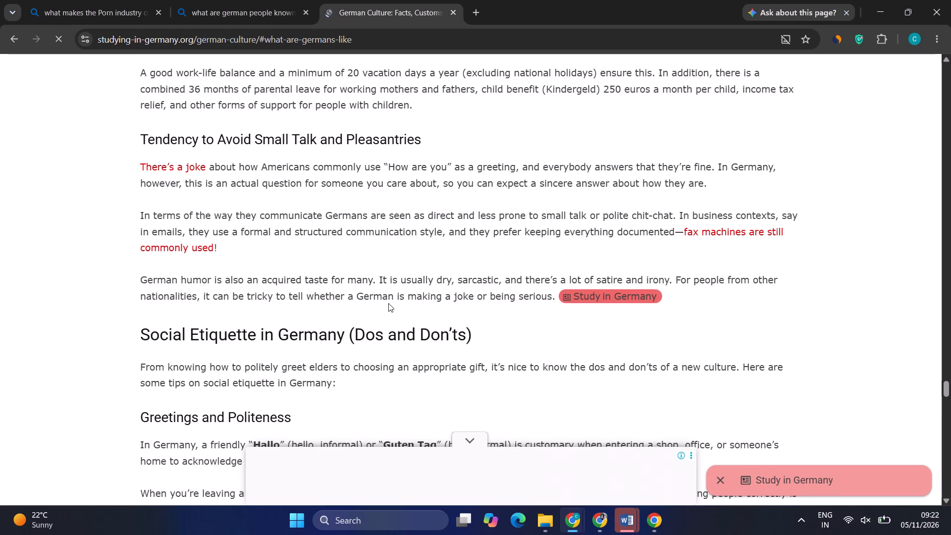
scroll(388, 303, right, 6)
scroll(388, 303, up, 1)
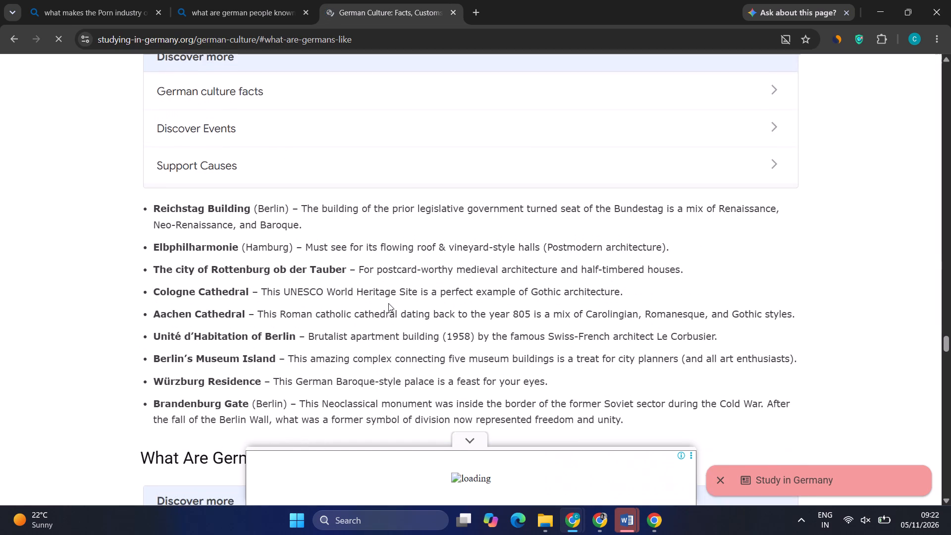
scroll(388, 303, right, 1)
scroll(388, 303, down, 7)
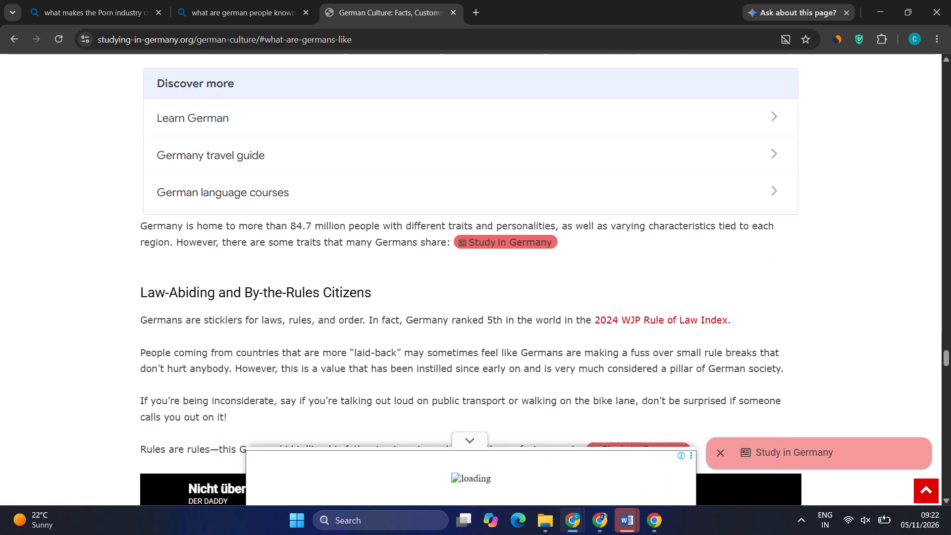
scroll(388, 303, down, 1)
scroll(252, 221, up, 4)
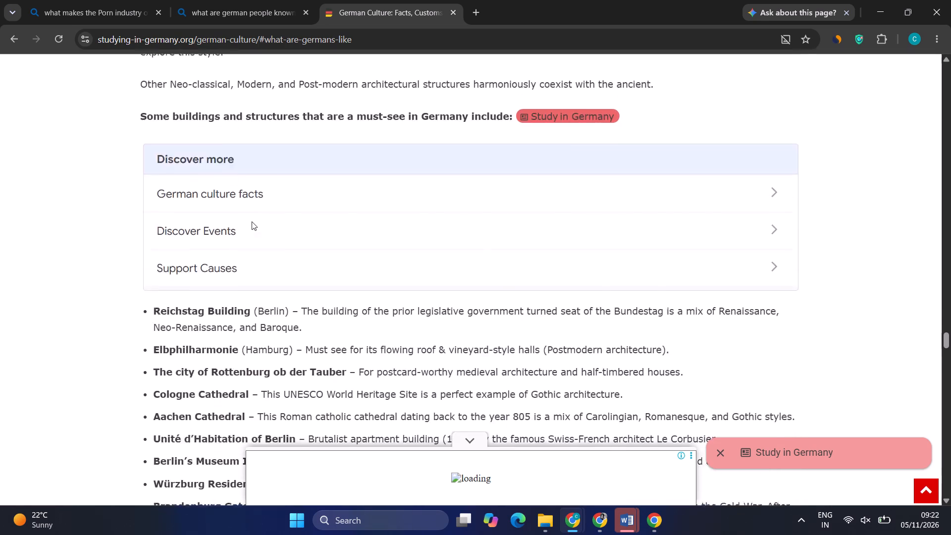
scroll(252, 221, right, 1)
scroll(252, 221, up, 2)
scroll(252, 221, right, 2)
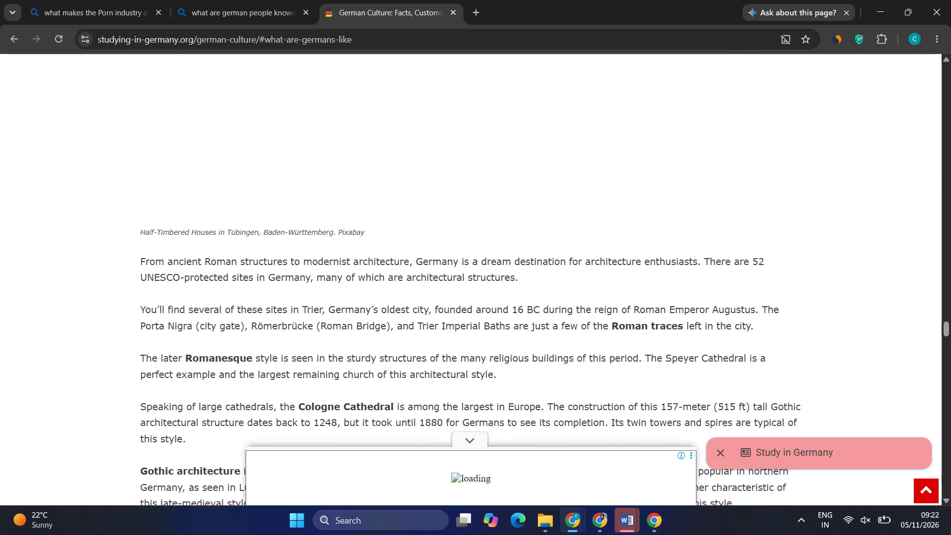
scroll(252, 221, right, 1)
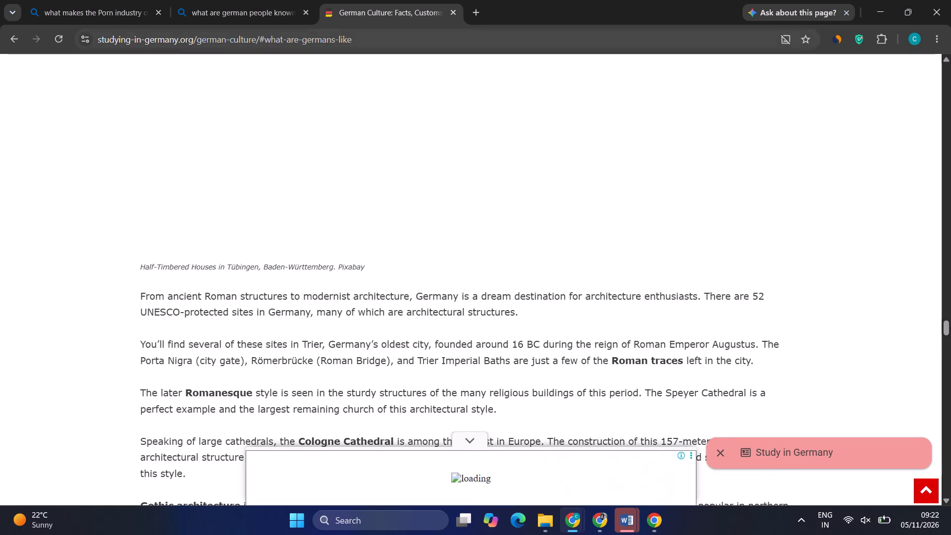
scroll(353, 215, right, 19)
scroll(353, 215, right, 18)
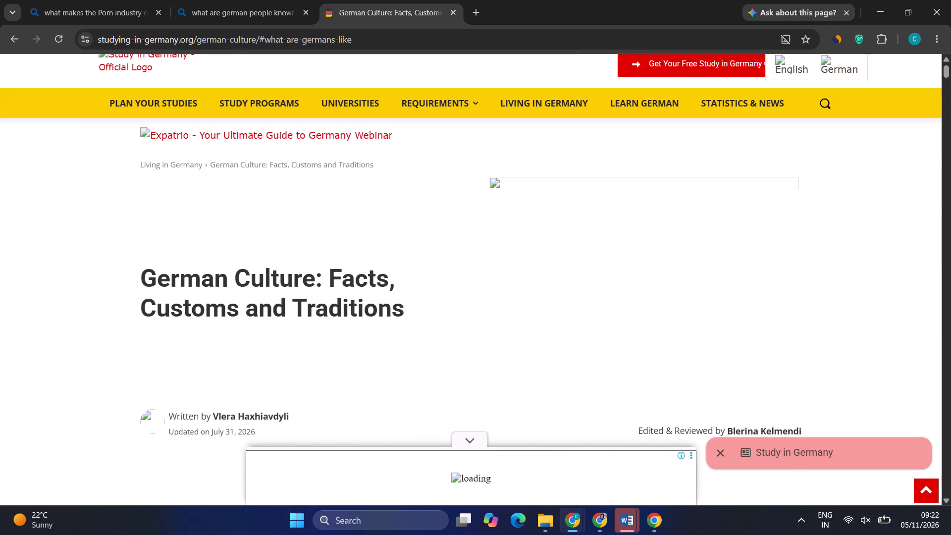
scroll(353, 215, right, 5)
scroll(320, 328, down, 5)
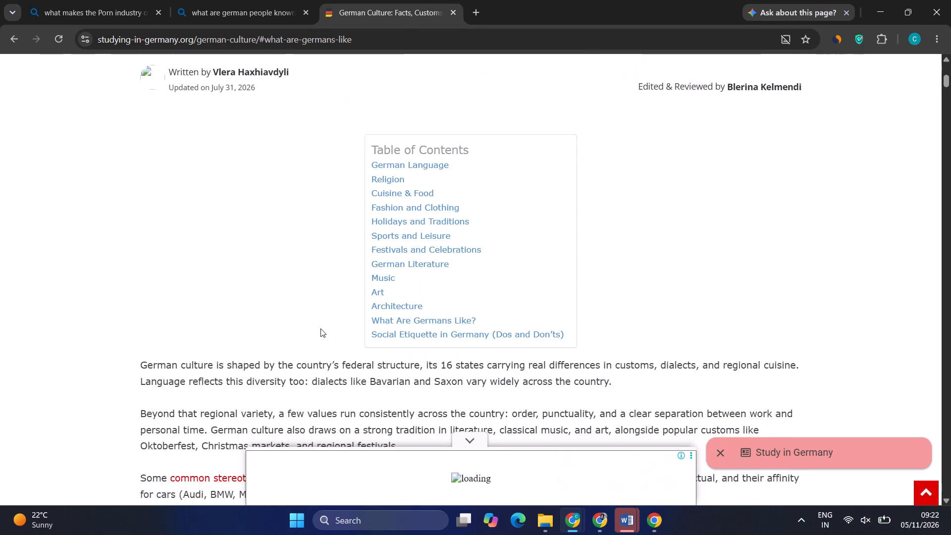
Go to the article's "What Are Germans Like?" section again from its table of contents, dismissing the pop-up ad.
click(410, 304)
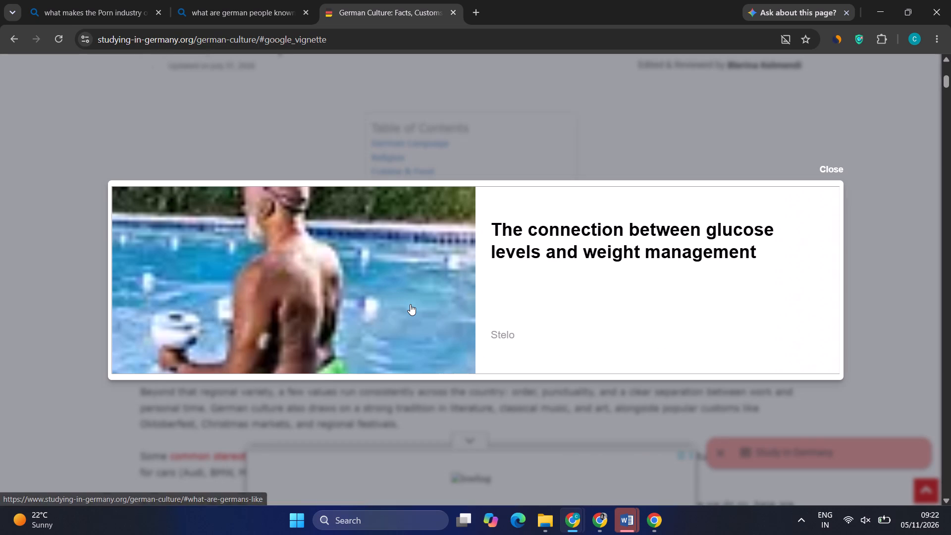
click(833, 166)
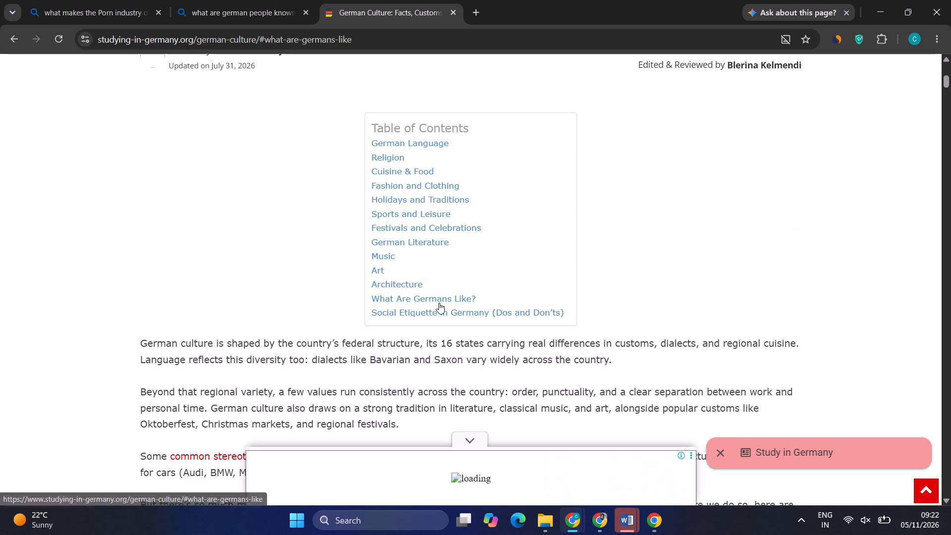
click(439, 303)
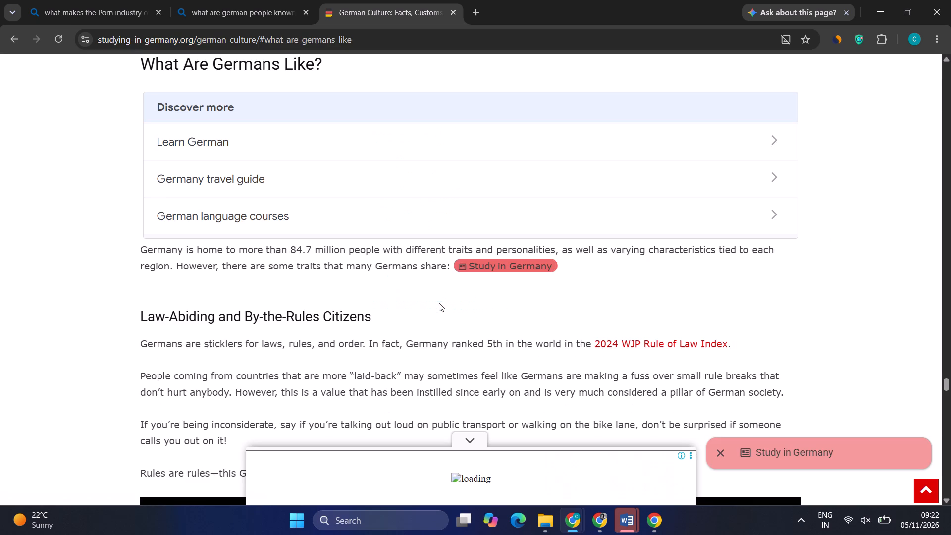
In the Word document, start a title below item 3's eurosexscene link reading "What Are Lemoncams German Cam Models Like:".
key(alt+Tab)
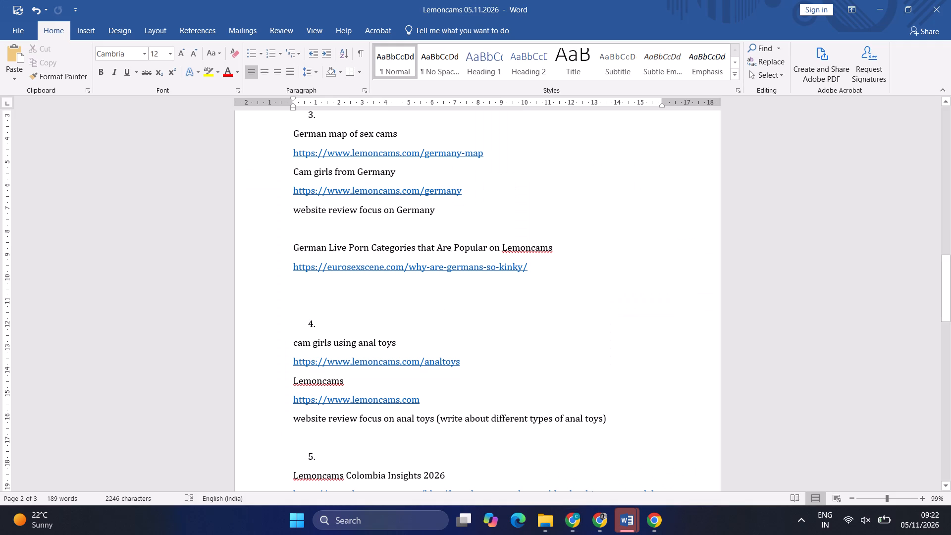
key(Down)
key(Left)
text(What Are G)
key(BackSpace)
text(Lemoncams German Cam MOdels lIke a)
key(BackSpace)
key(BackSpace)
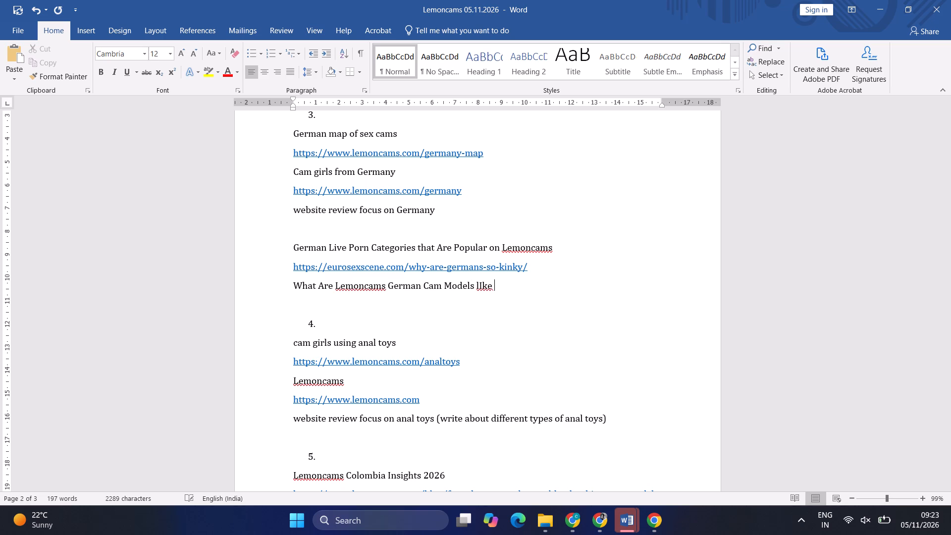
key(BackSpace)
key(BackSpace)
key(BackSpace)
key(BackSpace)
text(Like:)
key(space)
key(BackSpace)
key(BackSpace)
text(:)
key(space)
Replace the new title's ending colon with ", Do's and Don'ts When Visiting their Cams & More".
key(ctrl+shift+Left)
key(ctrl+shift+Left)
key(ctrl+shift+Left)
key(ctrl+shift+Left)
key(Right)
key(BackSpace)
key(BackSpace)
text(, Do's and Don't)
key(space)
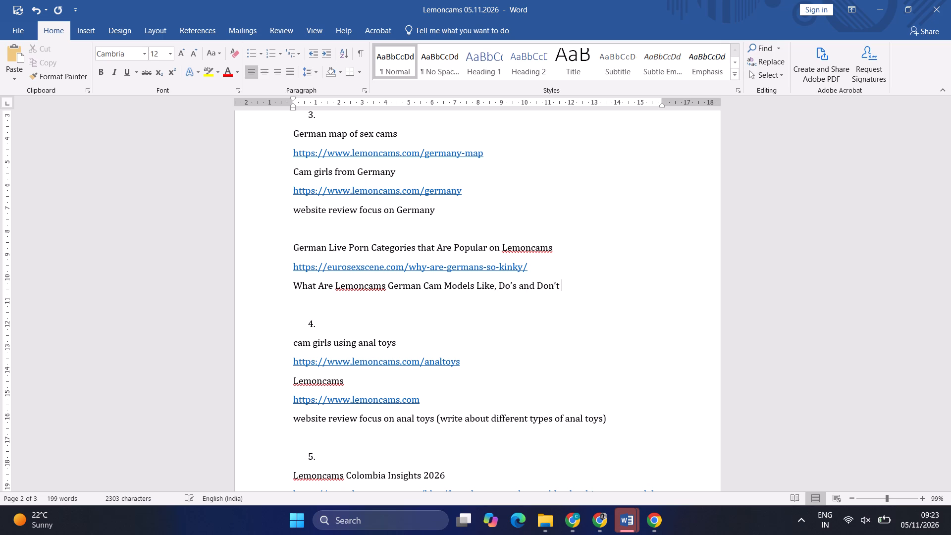
key(BackSpace)
text(s)
key(space)
text(When Visiting their Cas &)
key(space)
key(BackSpace)
key(BackSpace)
key(BackSpace)
key(BackSpace)
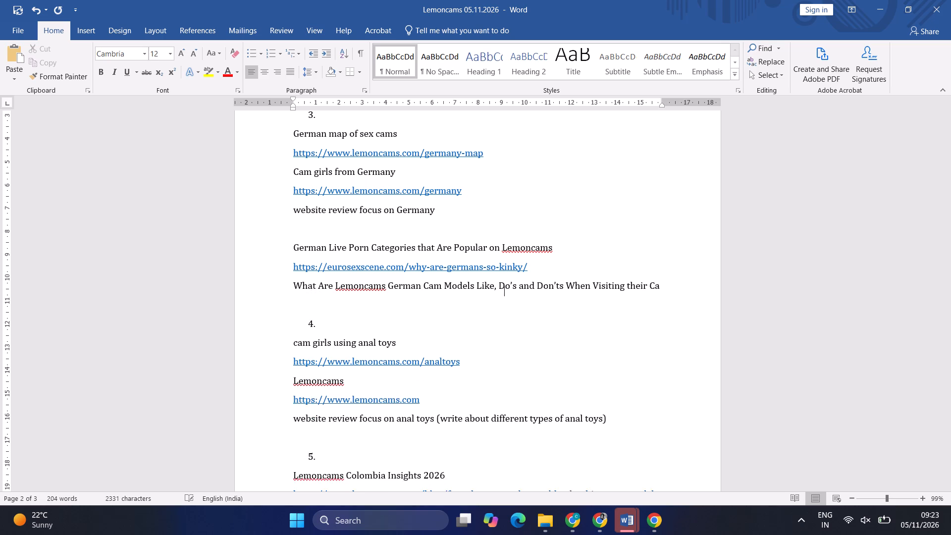
text(ms & More)
Replace "What Are" at the start of the new German cam models title with "Understanding".
key(Up)
key(ctrl+shift+Left)
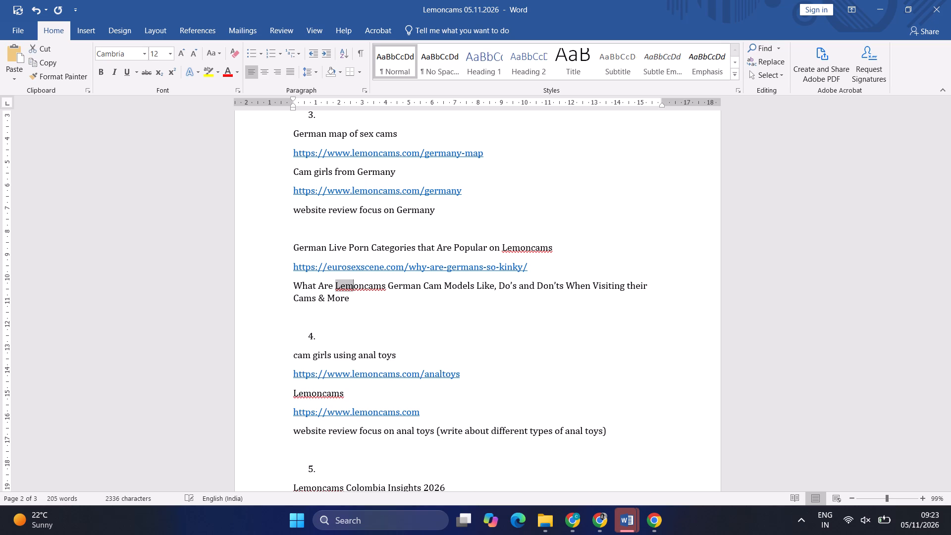
key(ctrl+shift+Left)
key(Left)
key(ctrl+shift+Right)
key(Right)
key(ctrl+shift+Left)
key(ctrl+shift+Left)
text(Understanding)
key(space)
key(ctrl+shift+Right)
key(Right)
key(Right)
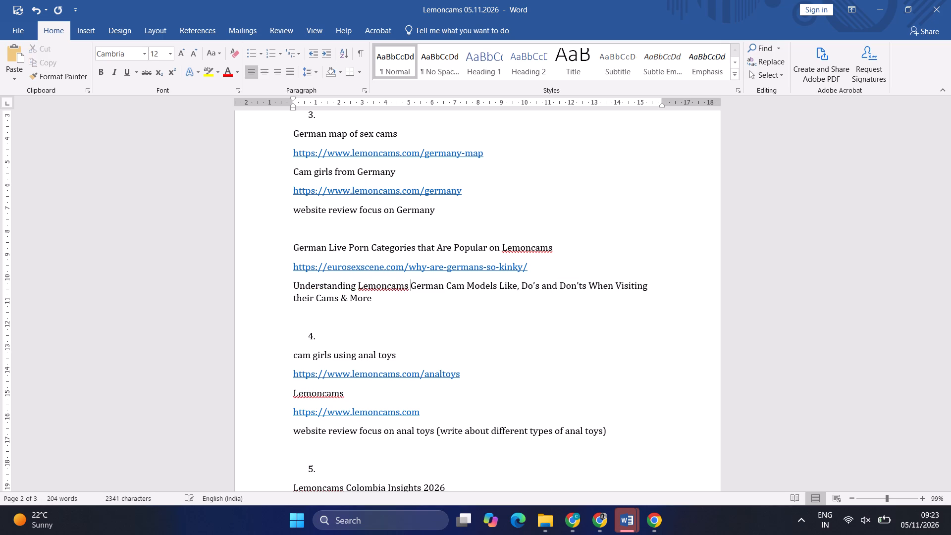
Replace "Models" in the title with "Stars: What Are they", so it reads "German Cam Stars: What Are they Like".
key(ctrl+shift+Right)
key(Right)
key(ctrl+shift+Right)
key(Left)
key(ctrl+shift+Right)
key(Right)
key(Left)
key(space)
text(Stars: What tA)
key(shift+BackSpace)
key(BackSpace)
text(are)
key(space)
key(BackSpace)
key(BackSpace)
key(BackSpace)
key(BackSpace)
text(Are they)
key(space)
key(ctrl+shift+Right)
key(ctrl+shift+Right)
key(BackSpace)
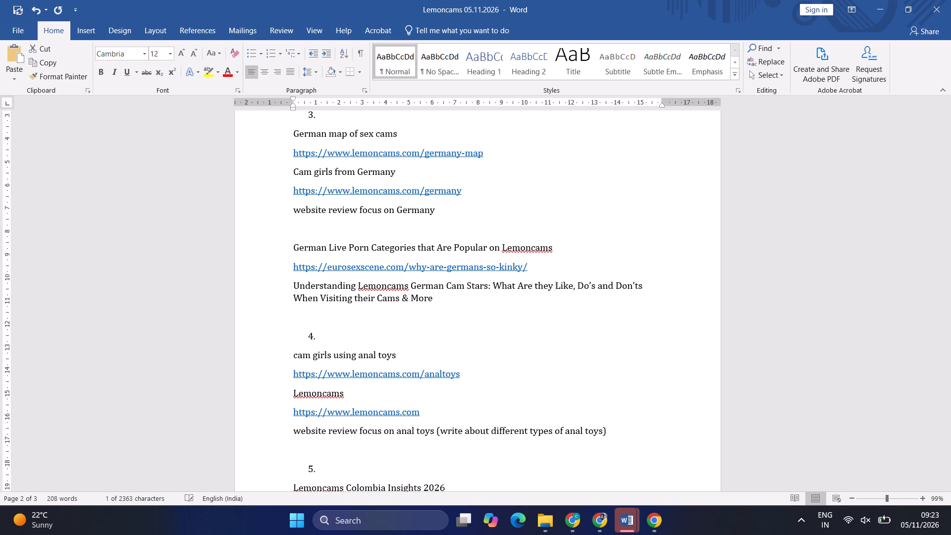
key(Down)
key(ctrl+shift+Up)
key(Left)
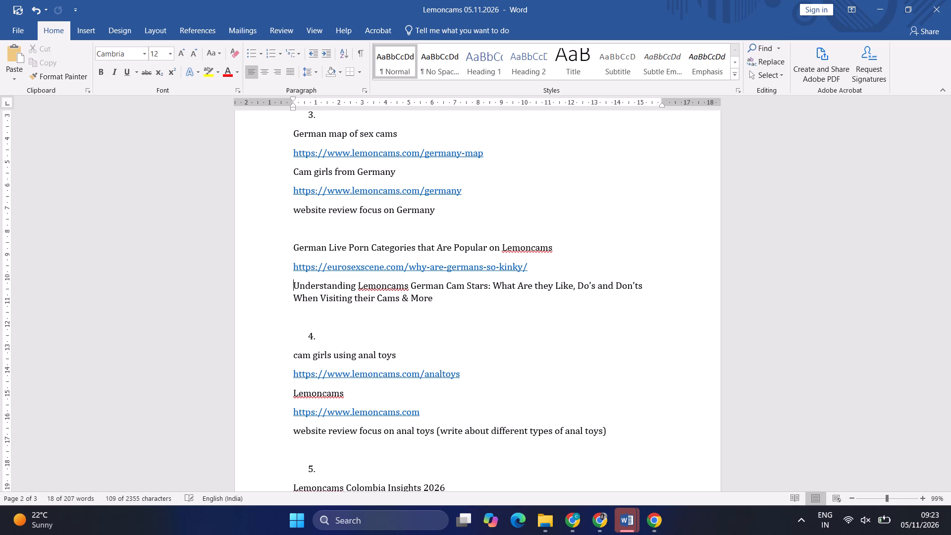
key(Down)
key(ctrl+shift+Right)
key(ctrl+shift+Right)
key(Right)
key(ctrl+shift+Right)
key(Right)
key(End)
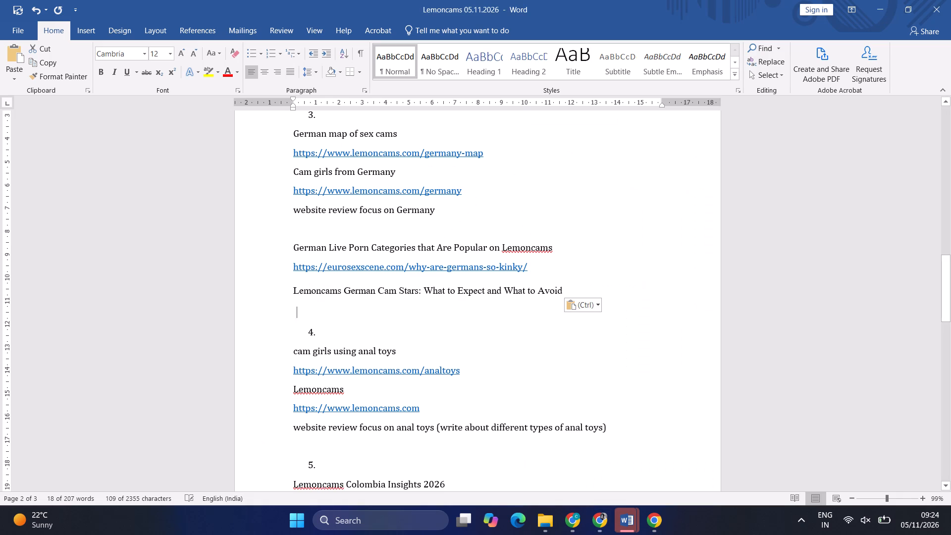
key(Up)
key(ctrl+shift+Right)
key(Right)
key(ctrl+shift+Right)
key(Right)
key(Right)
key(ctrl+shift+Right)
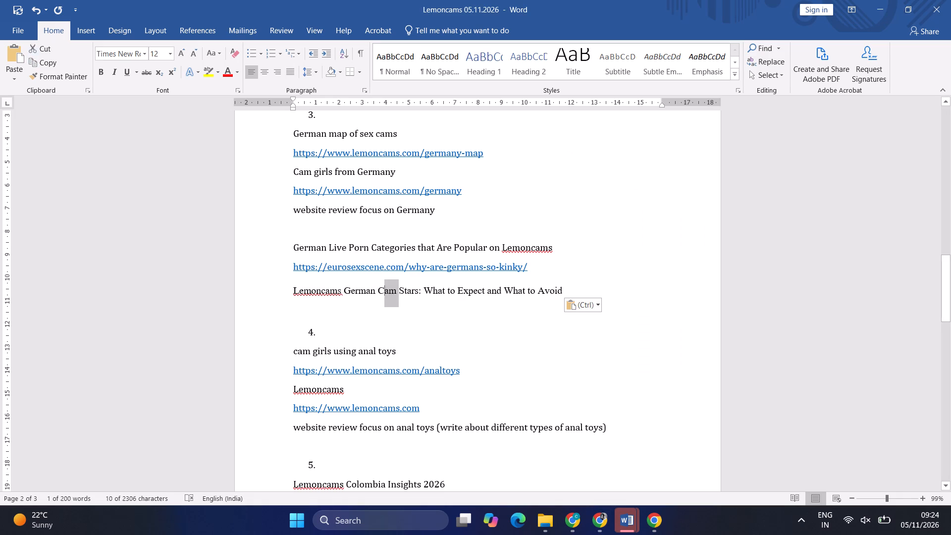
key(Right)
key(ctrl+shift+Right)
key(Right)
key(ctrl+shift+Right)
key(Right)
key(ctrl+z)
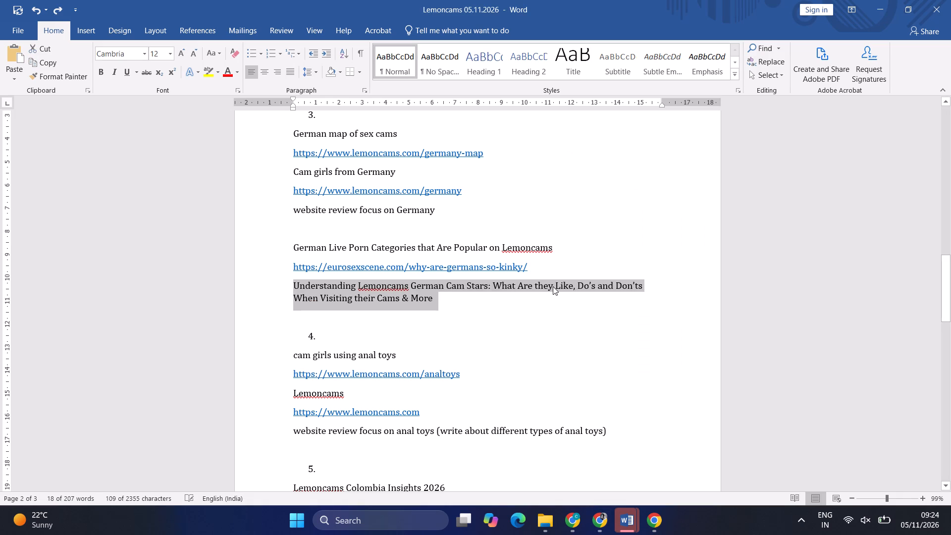
Paste the copied ChatGPT title on the empty line below the "Understanding Lemoncams German Cam Stars" title.
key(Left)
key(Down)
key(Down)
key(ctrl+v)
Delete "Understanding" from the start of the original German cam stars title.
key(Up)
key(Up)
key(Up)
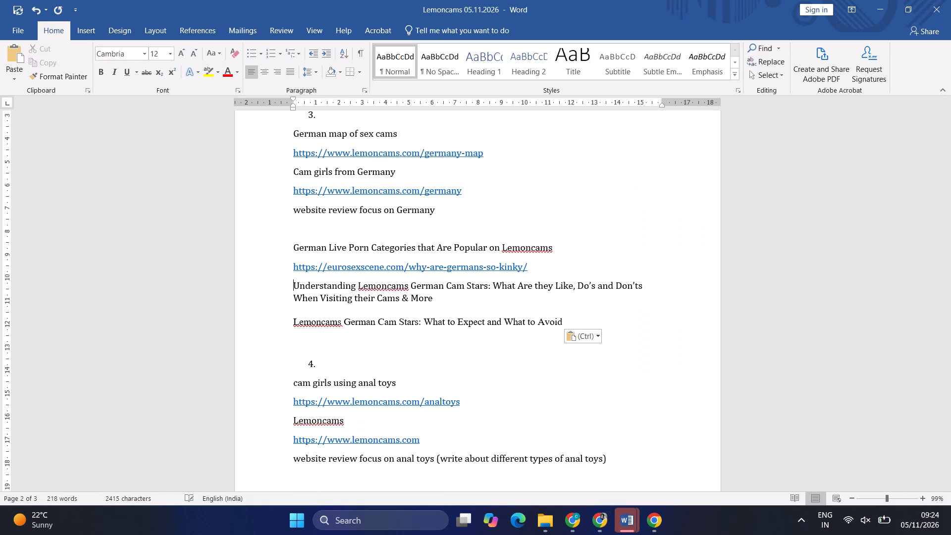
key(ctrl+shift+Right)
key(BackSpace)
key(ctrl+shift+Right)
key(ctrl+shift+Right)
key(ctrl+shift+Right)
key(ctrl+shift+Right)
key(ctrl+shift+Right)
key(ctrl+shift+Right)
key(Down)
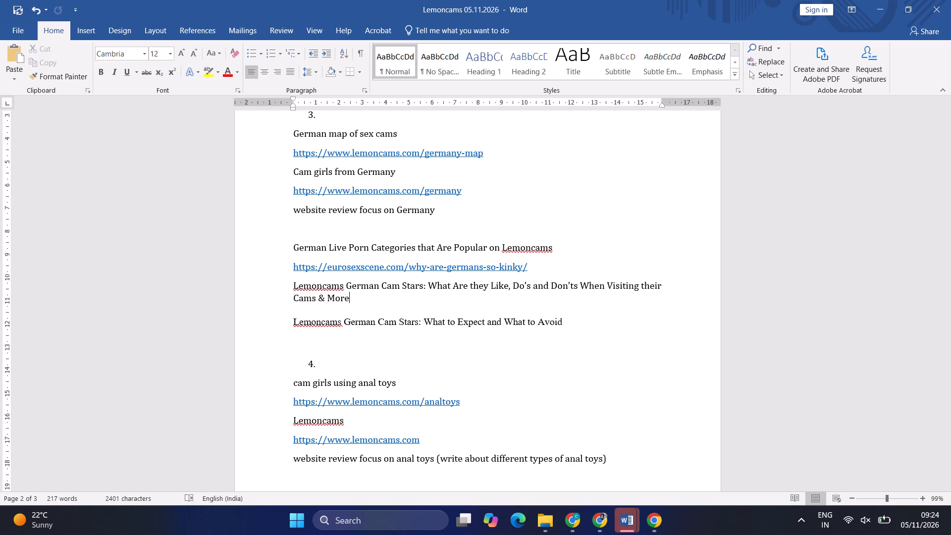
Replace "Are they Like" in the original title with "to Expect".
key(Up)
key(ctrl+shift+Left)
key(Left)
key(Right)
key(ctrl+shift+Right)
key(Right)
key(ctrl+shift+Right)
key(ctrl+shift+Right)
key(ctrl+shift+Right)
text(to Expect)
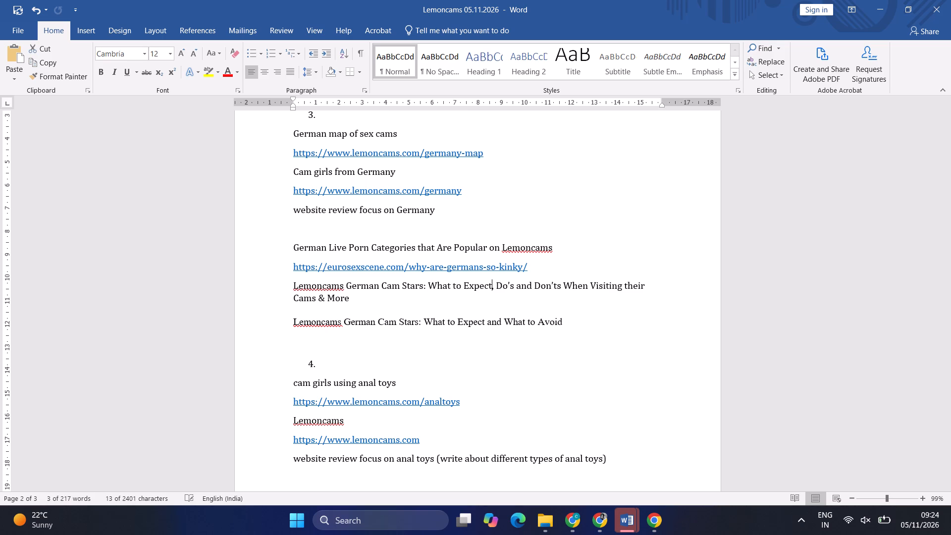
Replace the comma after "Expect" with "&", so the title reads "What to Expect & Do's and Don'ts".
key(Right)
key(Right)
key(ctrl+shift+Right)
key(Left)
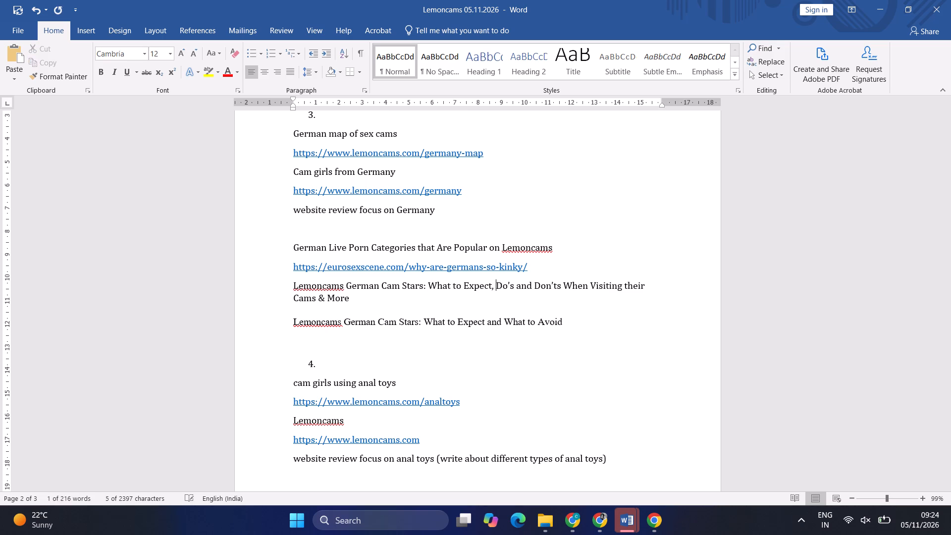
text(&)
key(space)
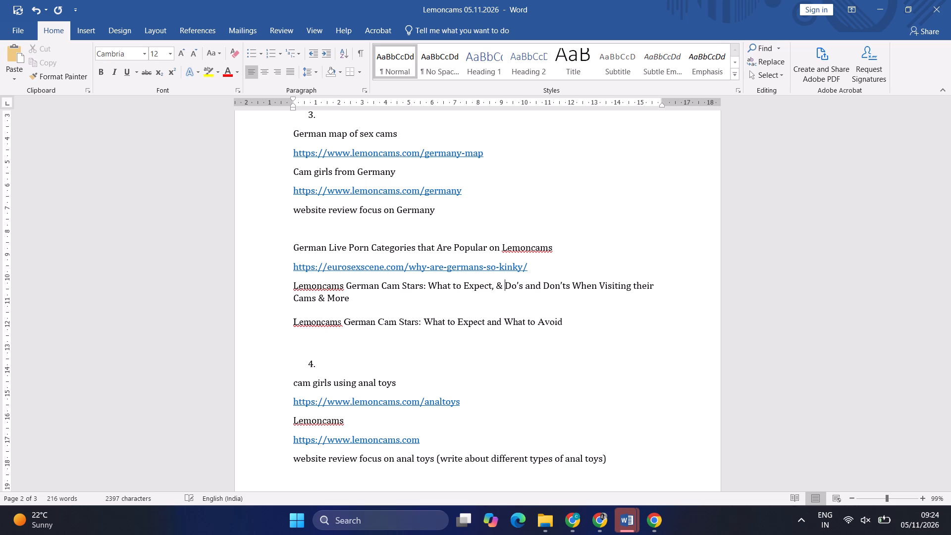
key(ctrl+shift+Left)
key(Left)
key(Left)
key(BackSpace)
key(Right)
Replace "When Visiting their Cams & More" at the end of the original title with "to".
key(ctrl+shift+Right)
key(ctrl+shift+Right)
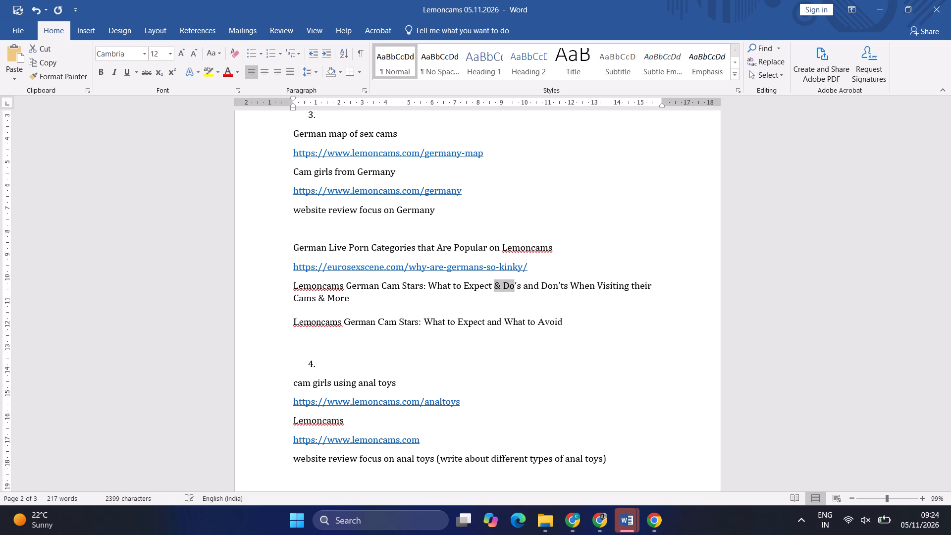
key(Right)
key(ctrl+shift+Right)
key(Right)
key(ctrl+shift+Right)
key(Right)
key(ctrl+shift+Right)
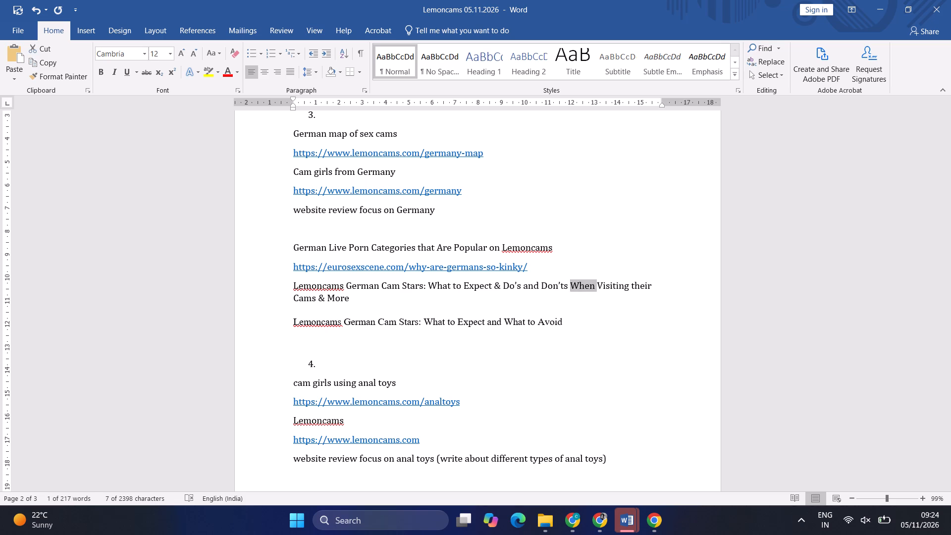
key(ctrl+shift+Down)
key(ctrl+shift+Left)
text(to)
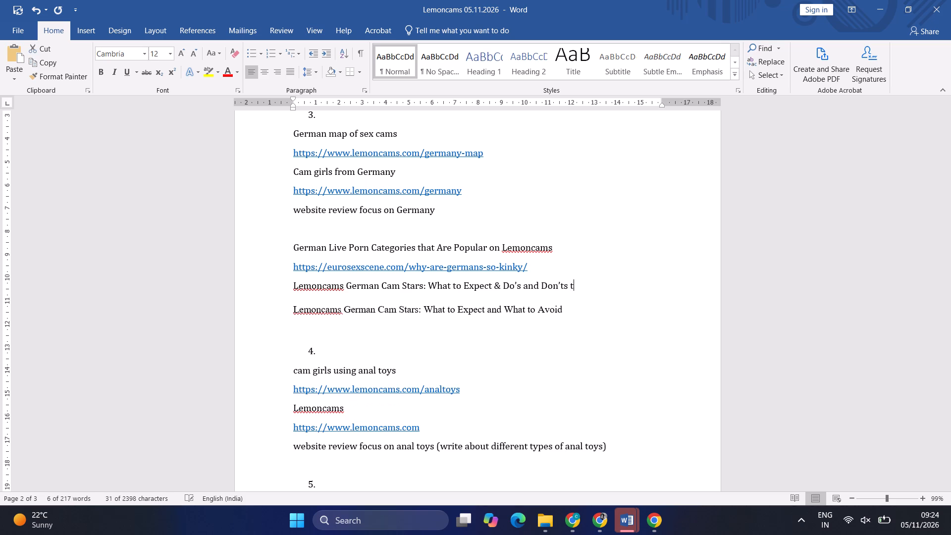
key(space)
Delete the whole original German cam stars title line, keeping only ChatGPT's shorter version.
key(ctrl+shift+Left)
key(ctrl+shift+Left)
key(ctrl+shift+Left)
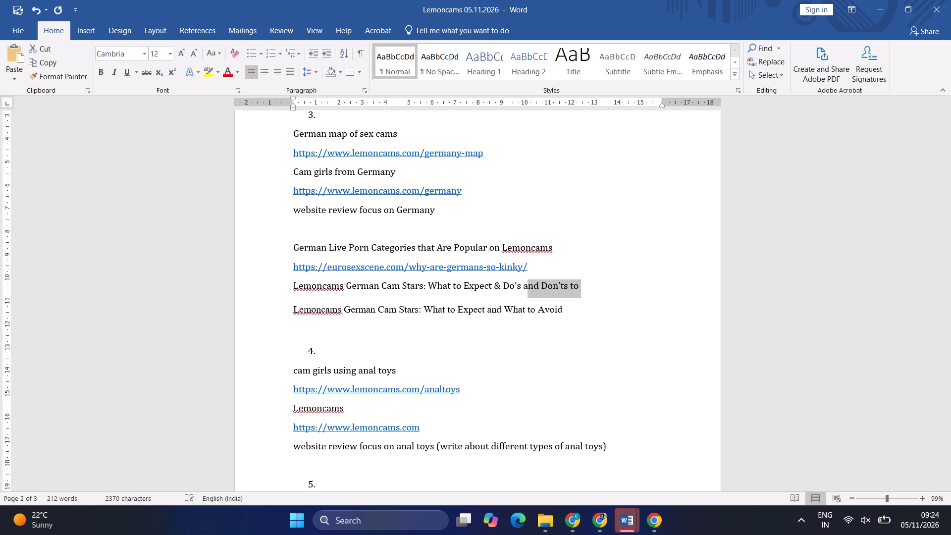
key(ctrl+shift+Left)
key(ctrl+shift+Up)
key(BackSpace)
Copy the "Lemoncams German Cam Stars: What to Expect and What to Avoid" title into cell G12 of the Chahat Lemoncams sheet.
key(Down)
key(ctrl+shift+Up)
key(ctrl+c)
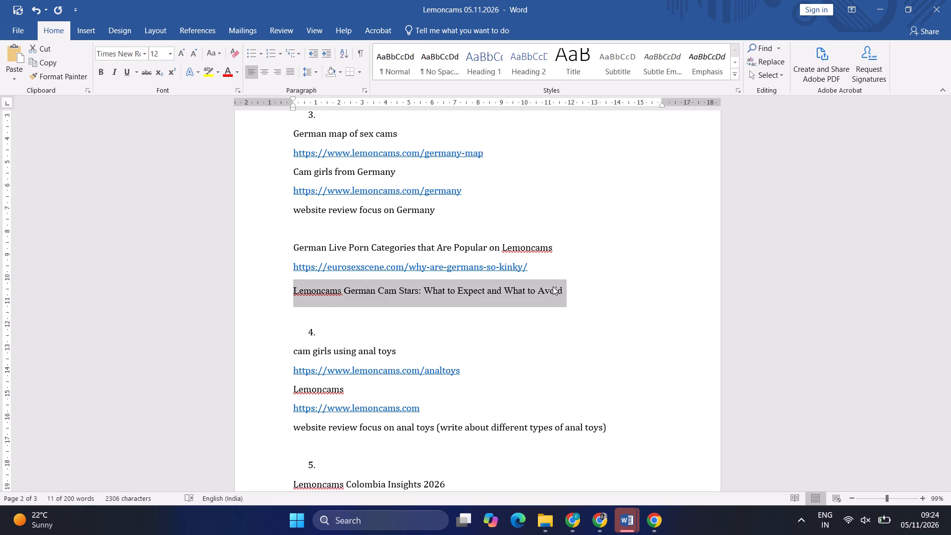
key(alt+Tab)
key(alt+Right)
key(alt+Right)
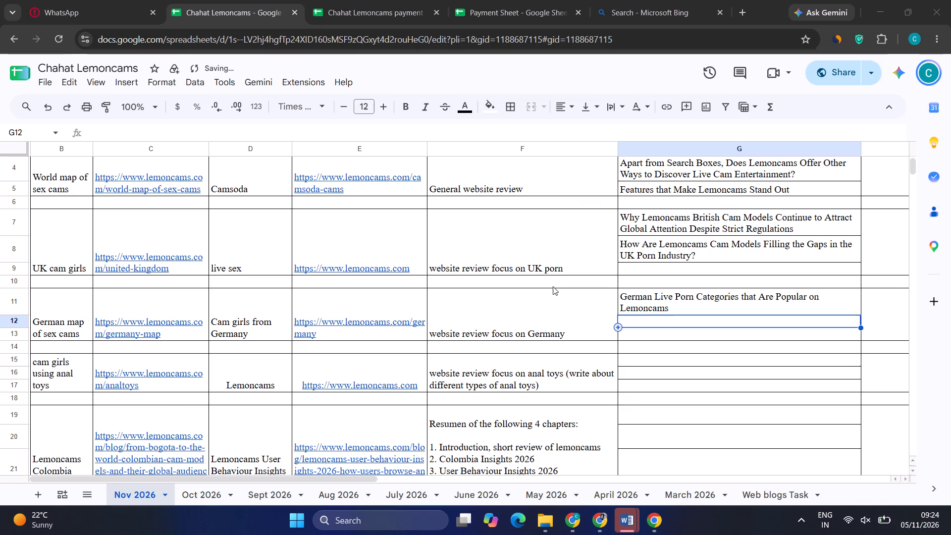
key(Return)
key(ctrl+v)
key(Return)
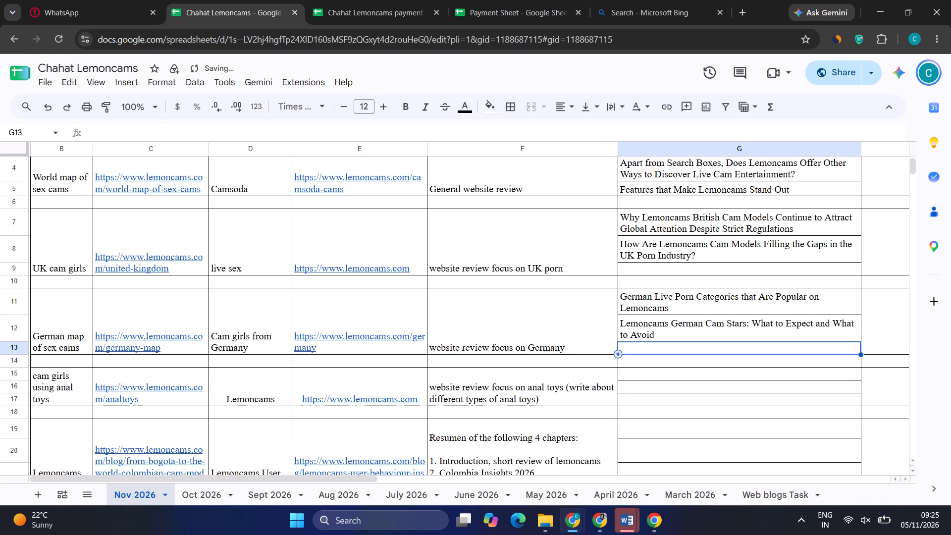
Switch from the Chahat Lemoncams sheet to another open window.
key(alt+Tab)
key(alt+Left)
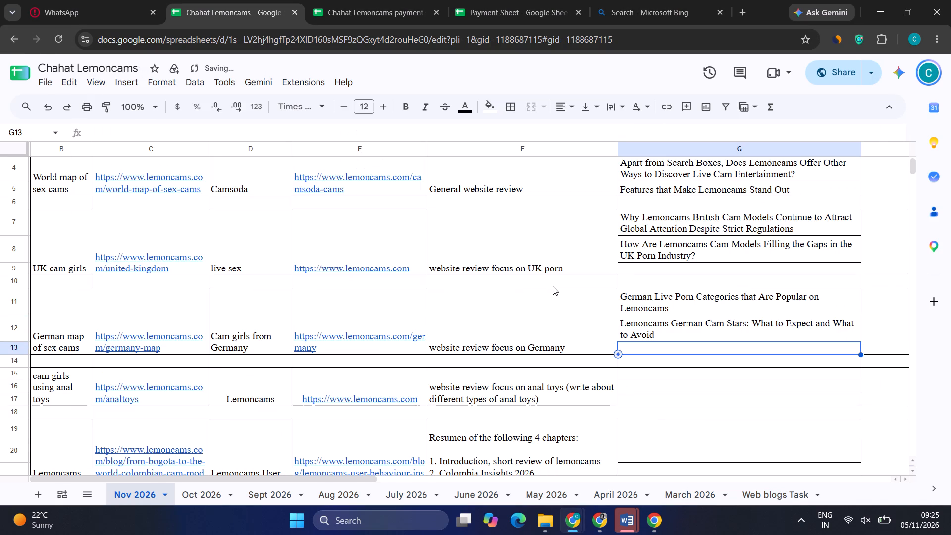
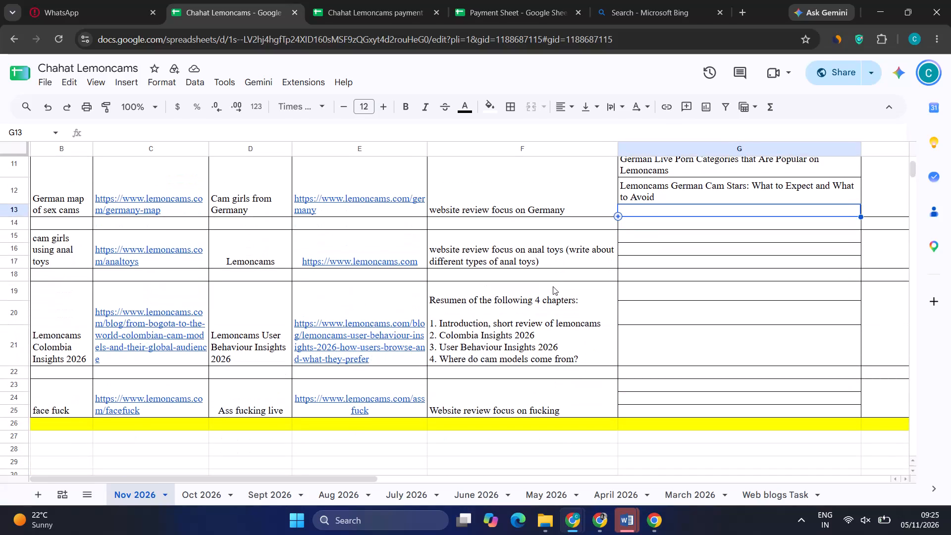
Copy the studying-in-germany.org German culture page's address into Word as the source link below the "Lemoncams German Cam Stars" title.
key(alt+Tab)
key(alt+Tab)
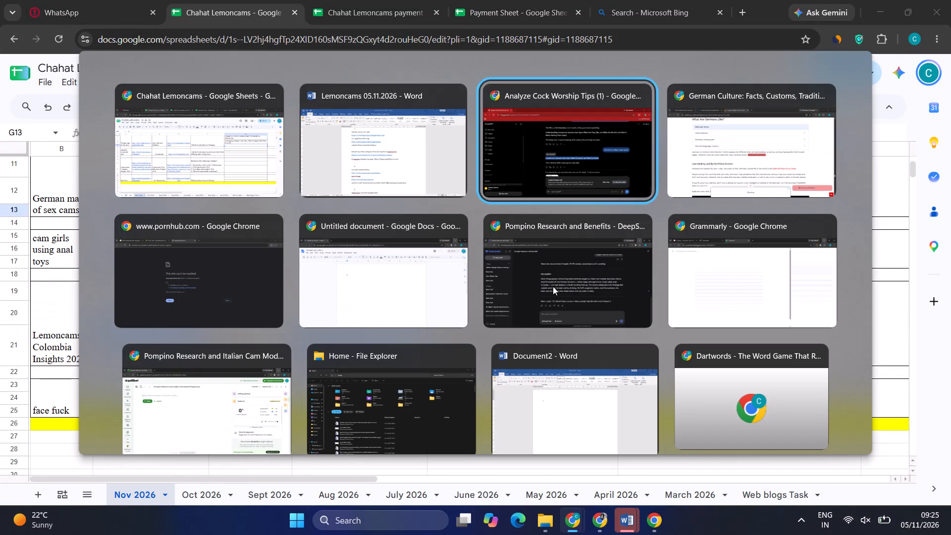
key(alt+Tab)
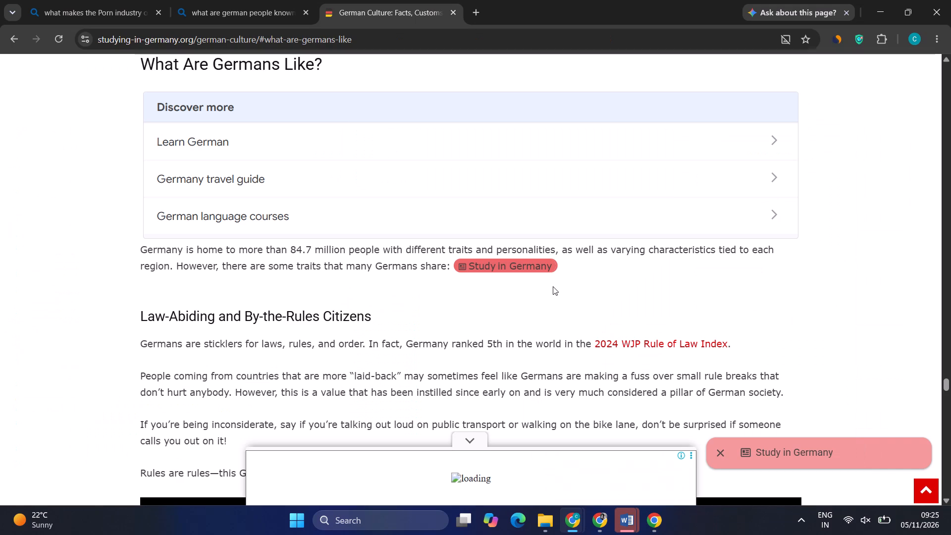
click(409, 37)
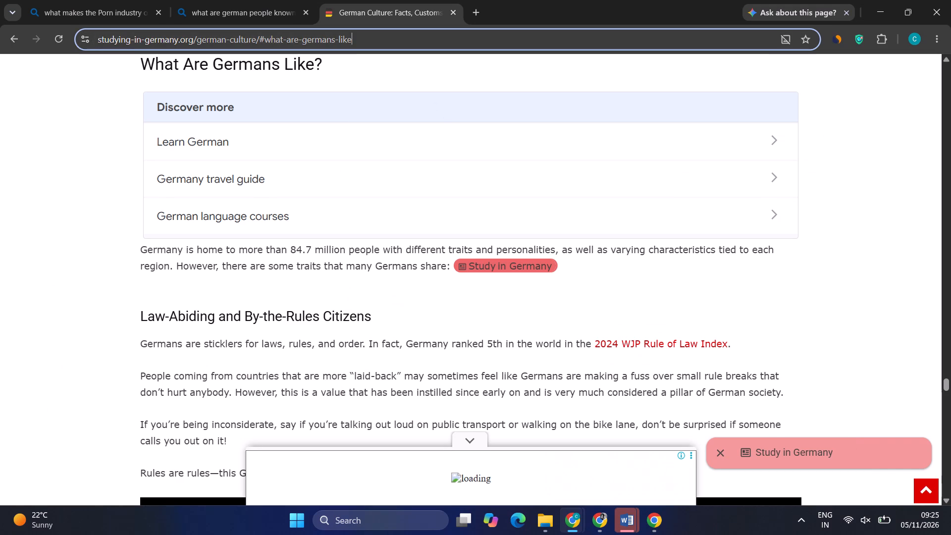
key(ctrl+c)
key(alt+Tab)
key(alt+Tab)
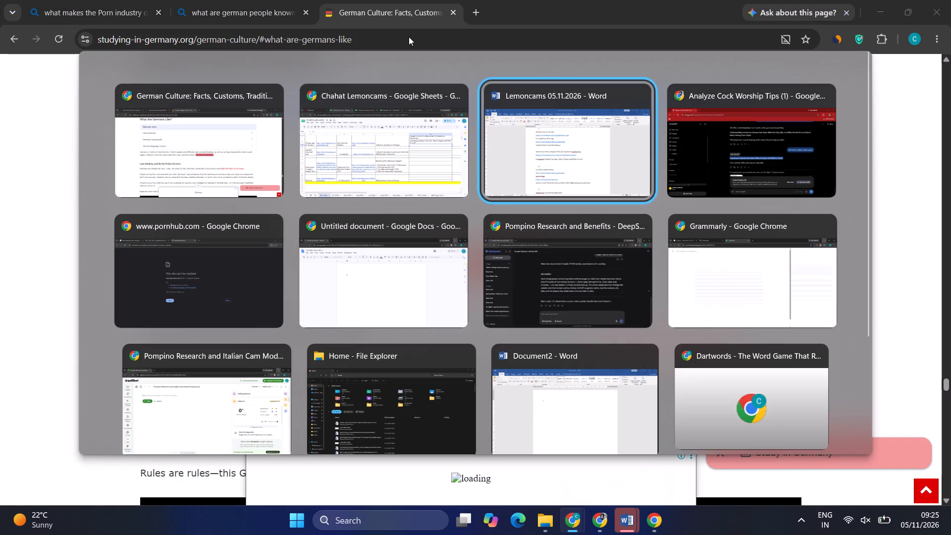
key(Right)
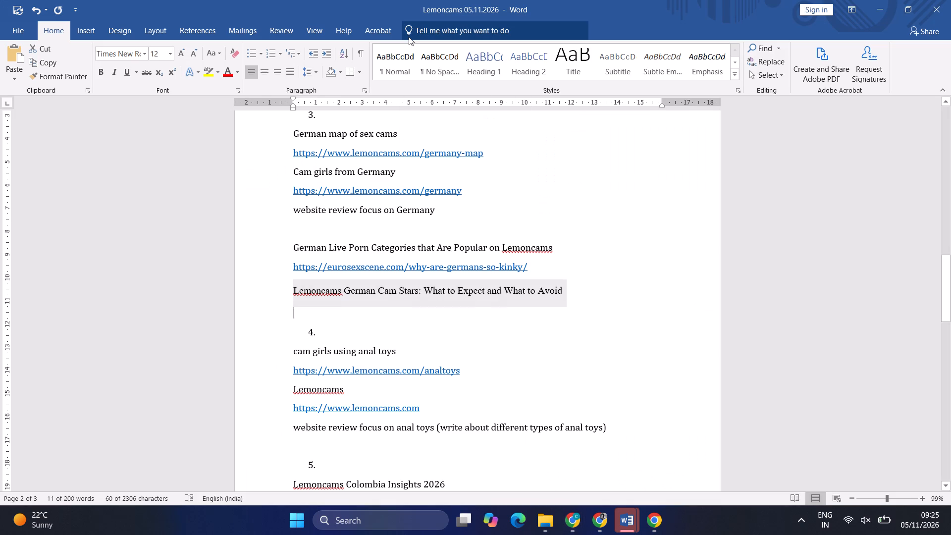
key(ctrl+v)
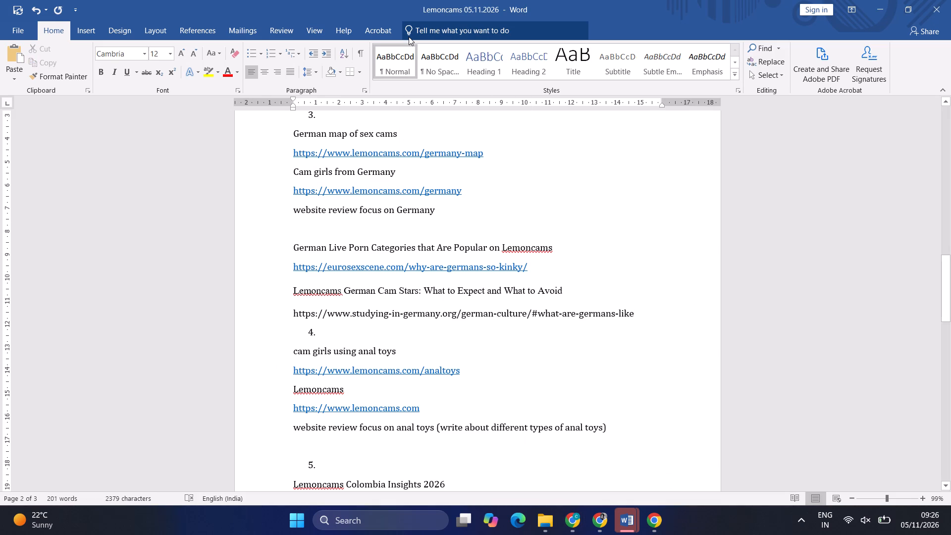
key(space)
scroll(409, 37, down, 1)
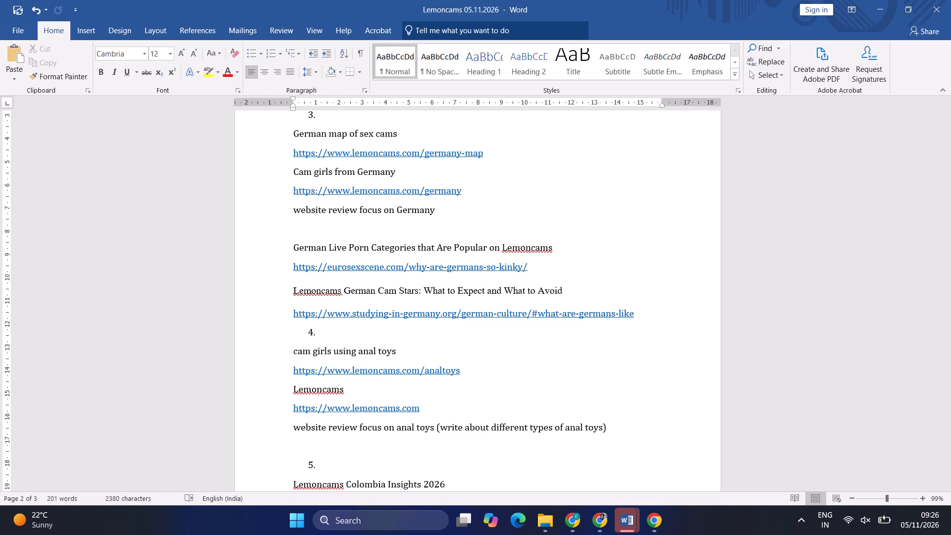
key(Return)
scroll(409, 37, down, 1)
click(454, 37)
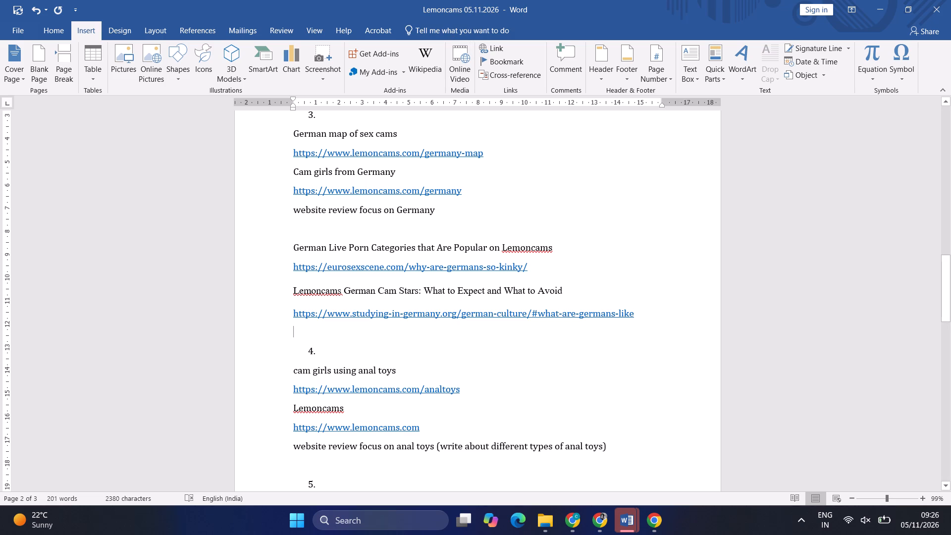
Check the fourth entry's brief in Word, and search the web in Chrome for "different types of anal toys".
scroll(427, 359, down, 2)
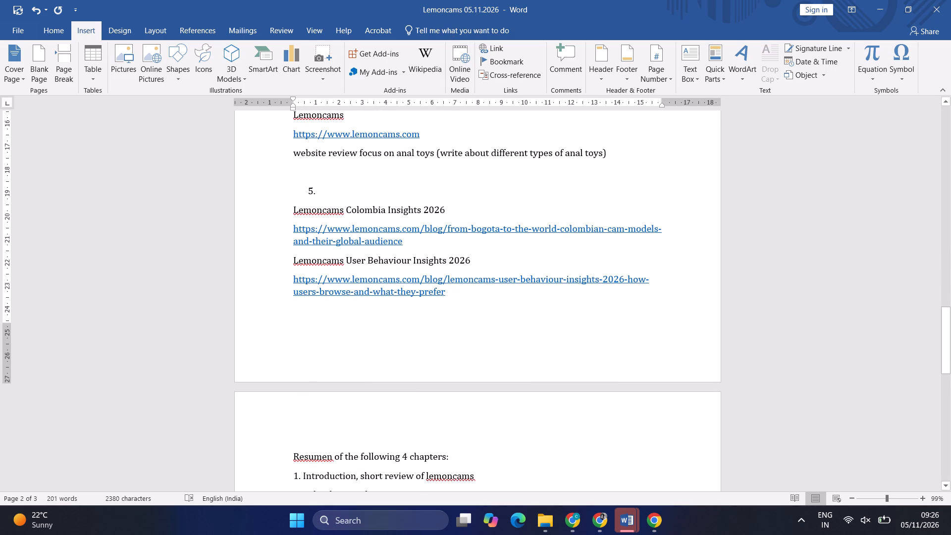
key(alt+Tab)
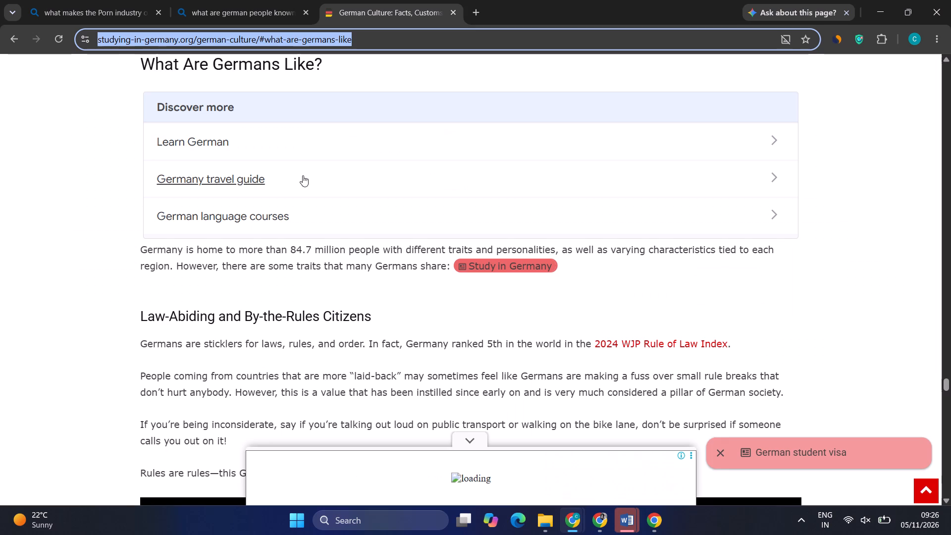
text(di)
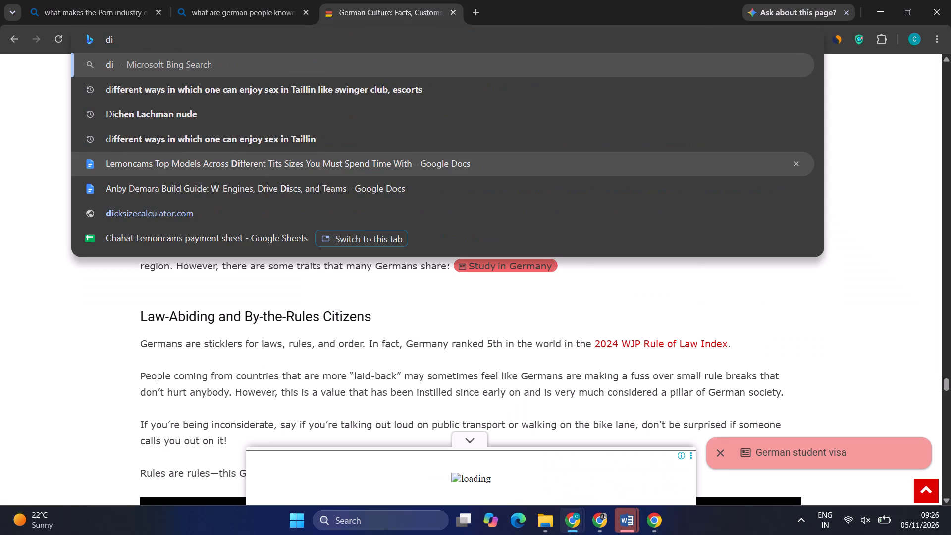
text(ffere)
text(nt types of anal toys)
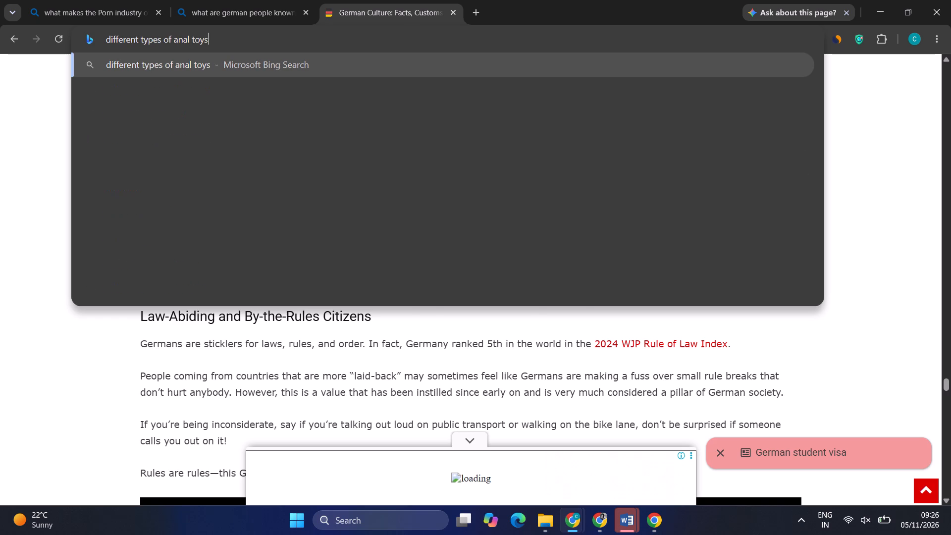
key(Return)
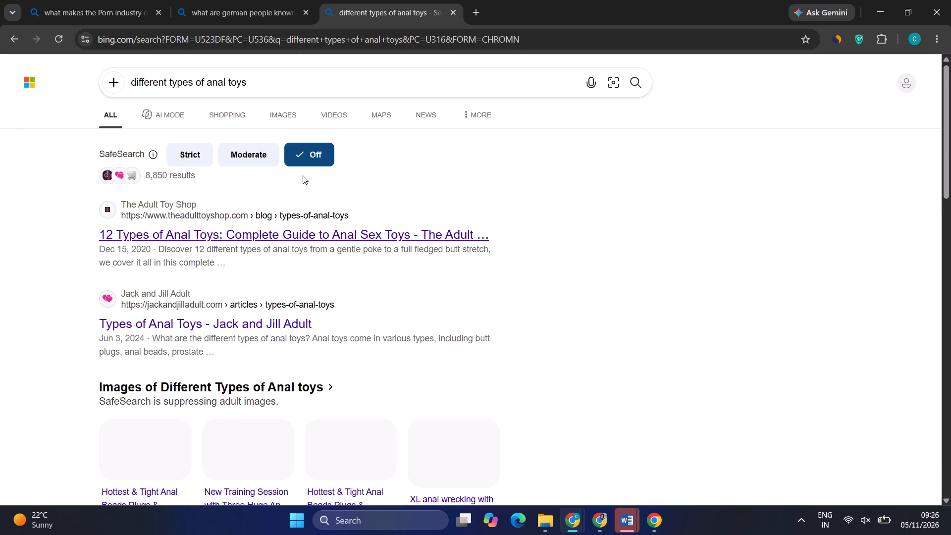
Open The Adult Toy Shop's "12 Types of Anal Toys" guide and examine the toy types it covers.
click(303, 223)
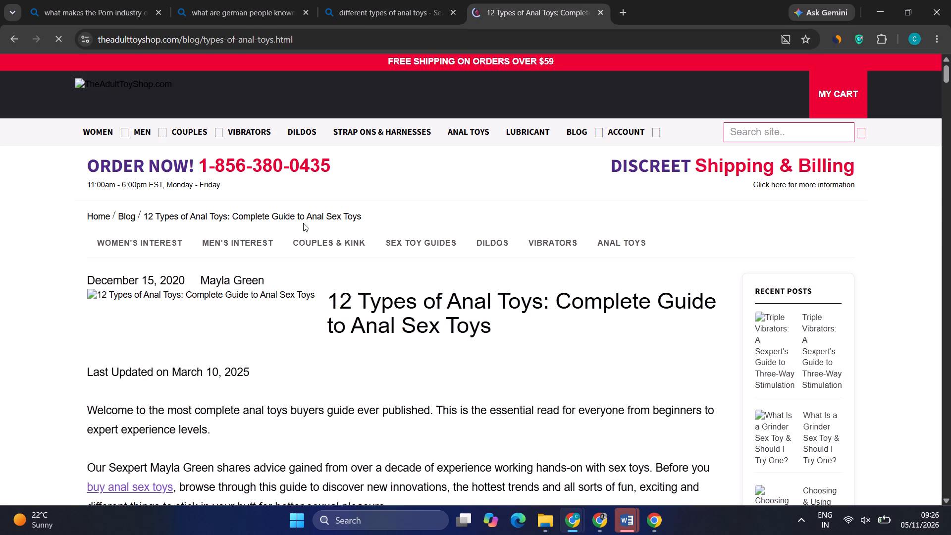
scroll(303, 223, down, 3)
right_click(303, 223)
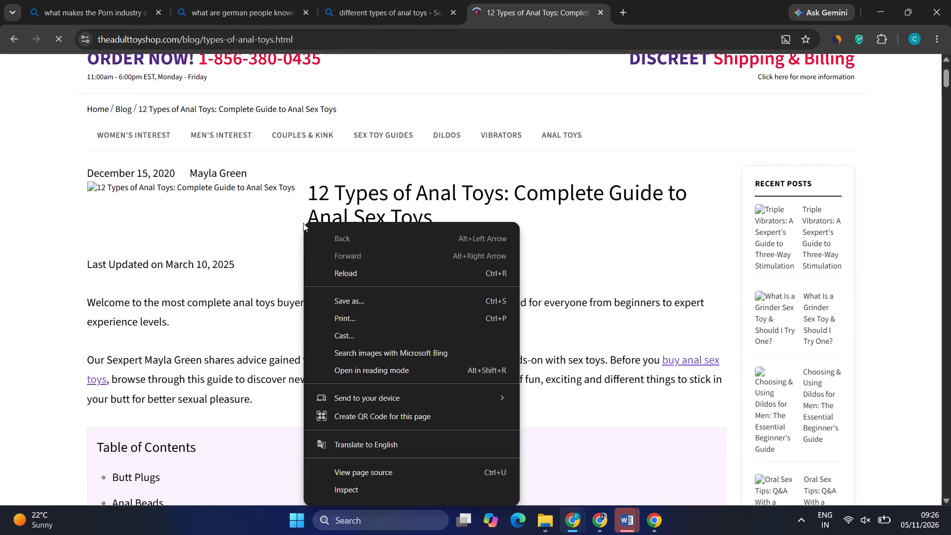
click(405, 140)
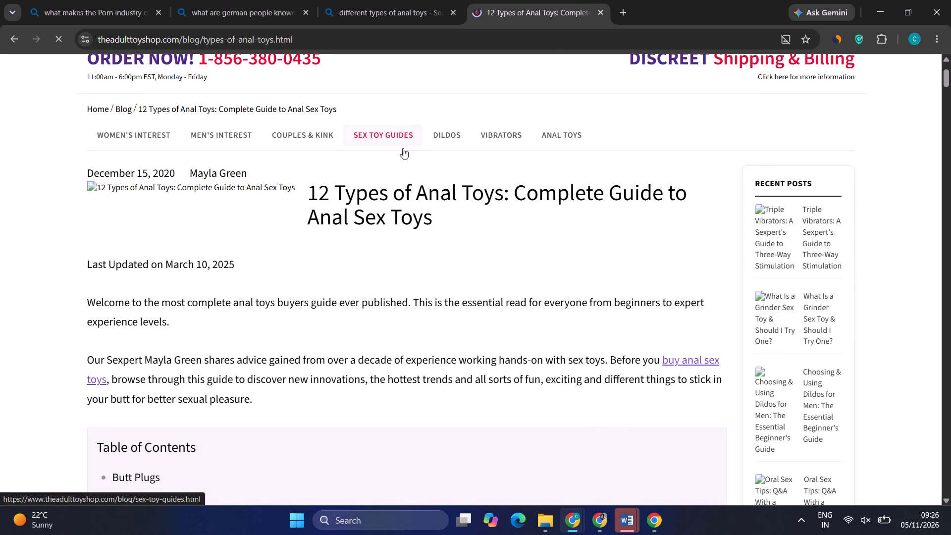
scroll(350, 259, down, 3)
scroll(350, 259, right, 7)
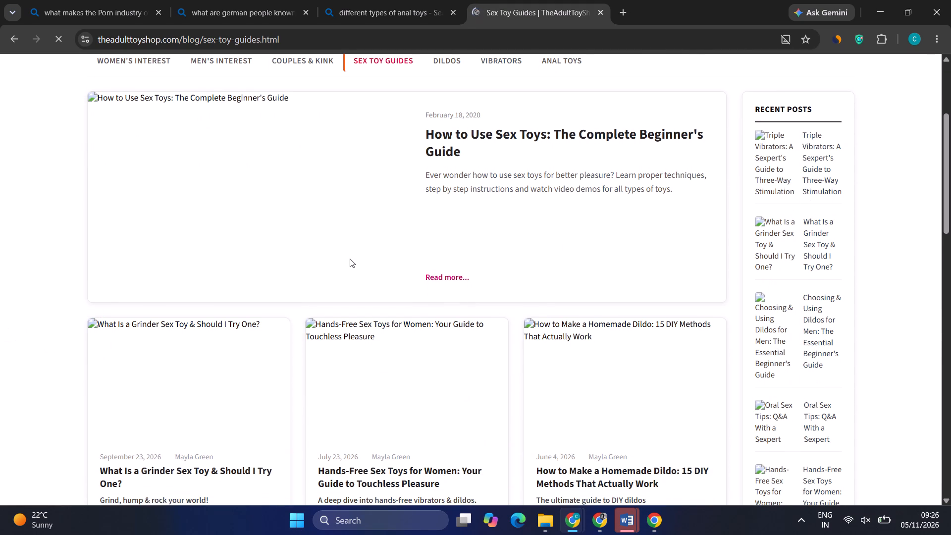
scroll(350, 259, down, 1)
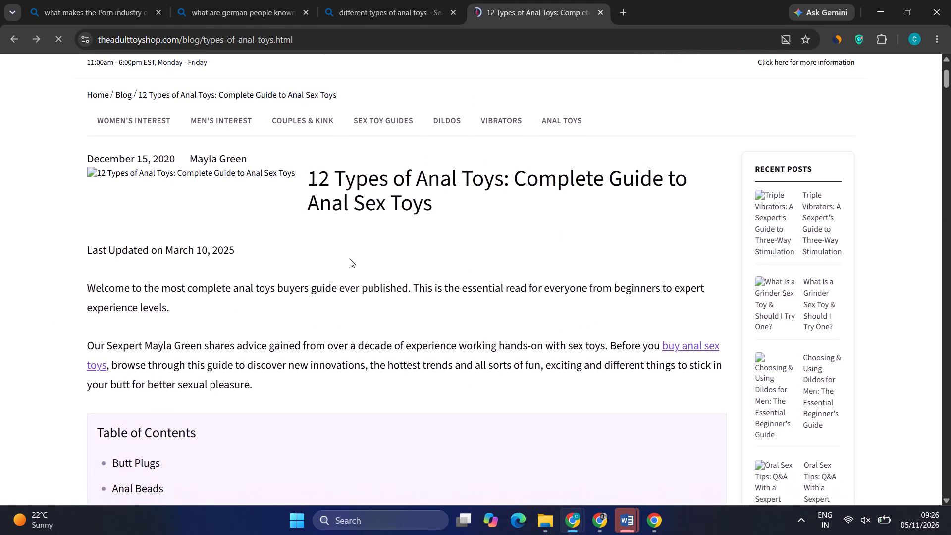
scroll(350, 259, down, 1)
Switch back to the Lemoncams 05.11.2026 document in Word.
key(alt+Tab)
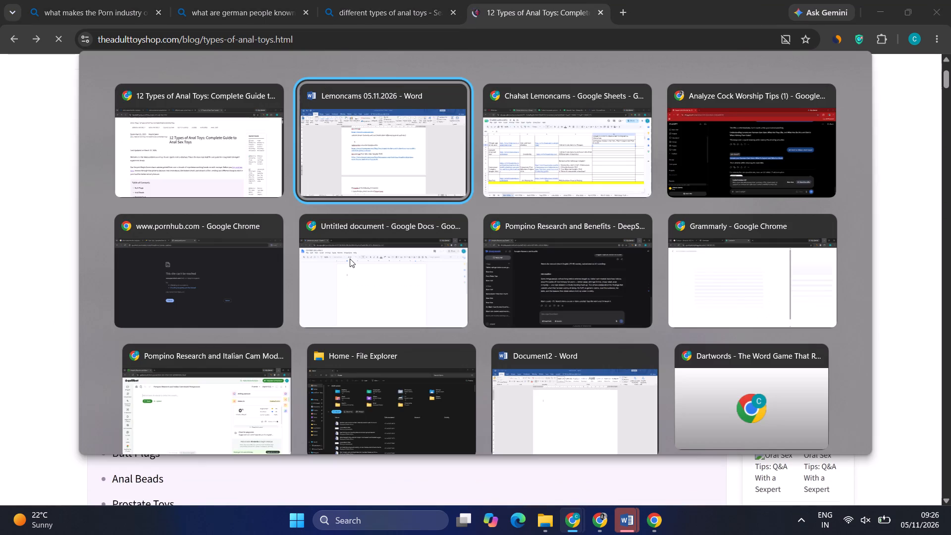
key(alt+Tab)
key(alt+Tab)
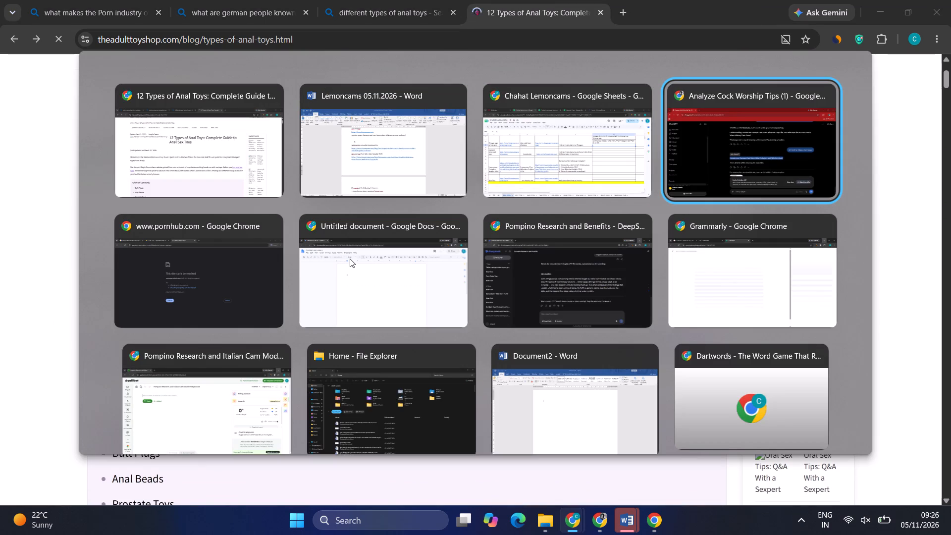
key(alt+Tab)
key(alt+Tab)
key(alt+Tab)
key(alt+Tab)
key(alt+Tab)
key(alt+Tab)
key(alt+Tab)
key(alt+Tab)
key(alt+Tab)
key(alt+Tab)
key(alt+Tab)
key(alt+Tab)
key(alt+Tab)
key(alt+Tab)
key(alt+Tab)
key(alt+Tab)
key(alt+Tab)
key(alt+Tab)
key(alt+Tab)
key(alt+Tab)
key(alt+Tab)
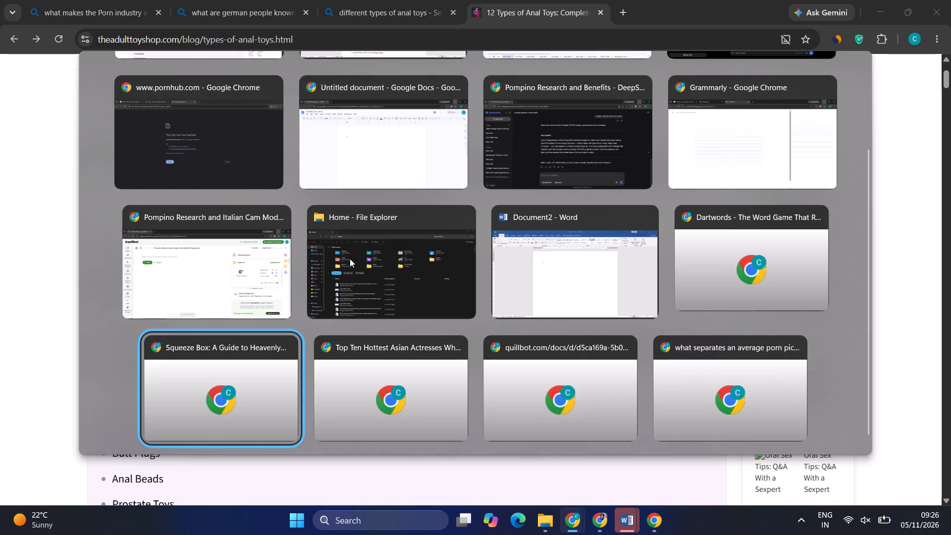
key(alt+Tab)
key(alt+Tab)
key(alt+Tab)
key(alt+Tab)
key(alt+Tab)
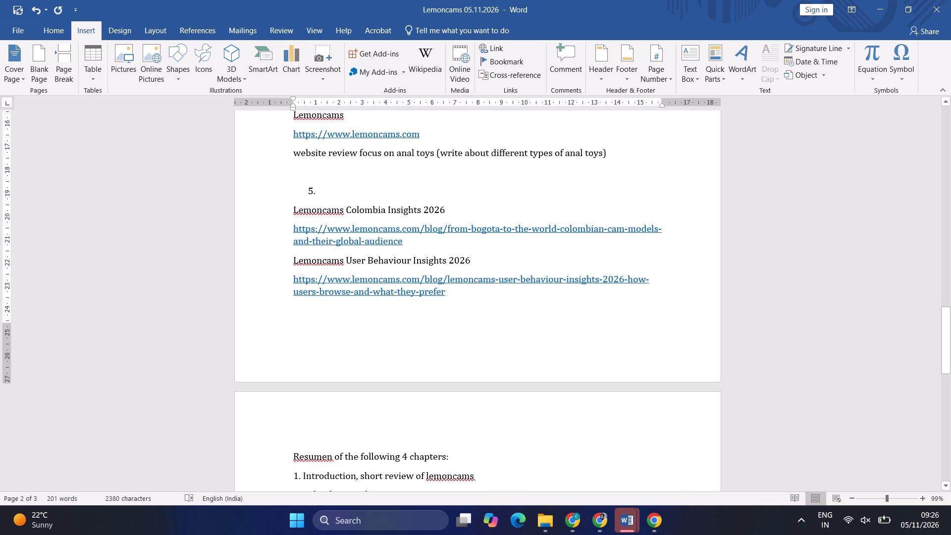
Add the title "Different Types of Anal Sex Toys You Can Find on Lemoncams" below the anal toys review brief, keeping a blank line before entry 5.
click(349, 169)
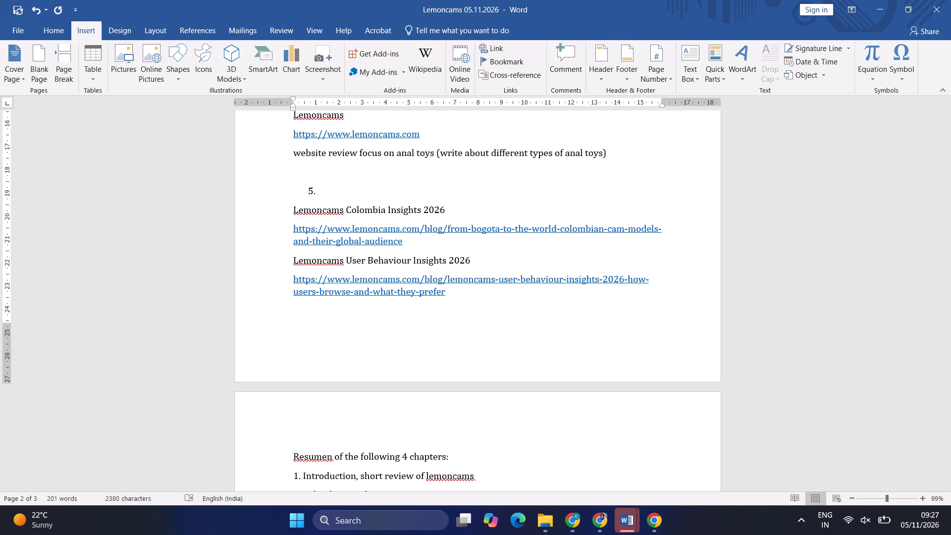
key(ctrl+shift+Up)
key(BackSpace)
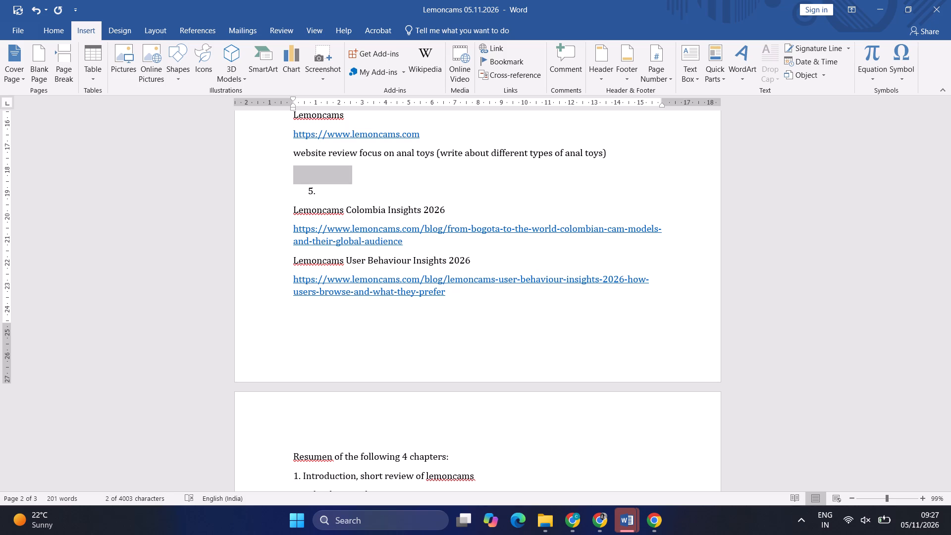
key(Left)
key(Return)
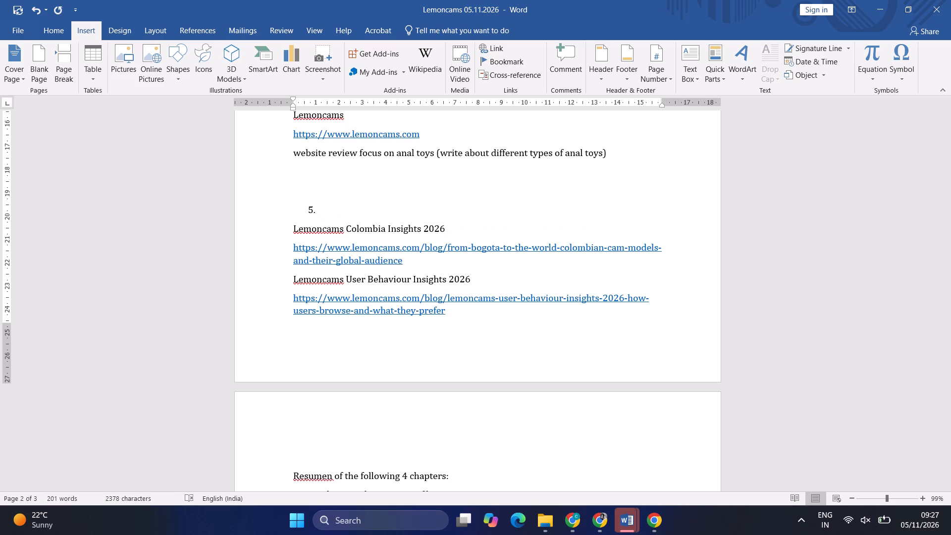
text(Dife)
key(BackSpace)
text(ferent Type sof)
key(BackSpace)
key(BackSpace)
key(BackSpace)
key(BackSpace)
text(s of Anal Sex TOys Yo)
key(space)
key(BackSpace)
text(u Can FInd on Lemoncas)
key(BackSpace)
text(ms)
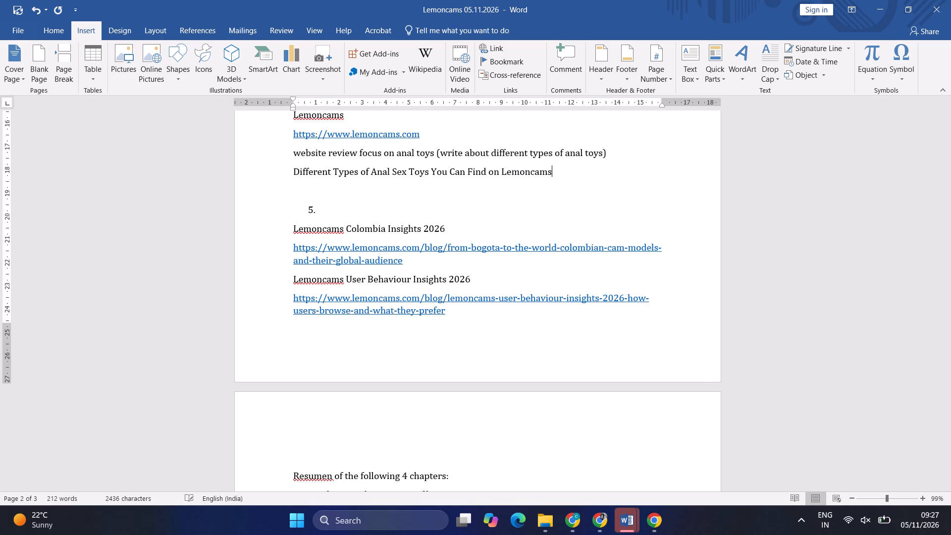
Reword the title's ending from "on Lemoncams" to "Lemoncams Models Using".
key(ctrl+shift+Left)
key(ctrl+shift+Left)
key(Left)
key(ctrl+shift+Right)
key(BackSpace)
key(End)
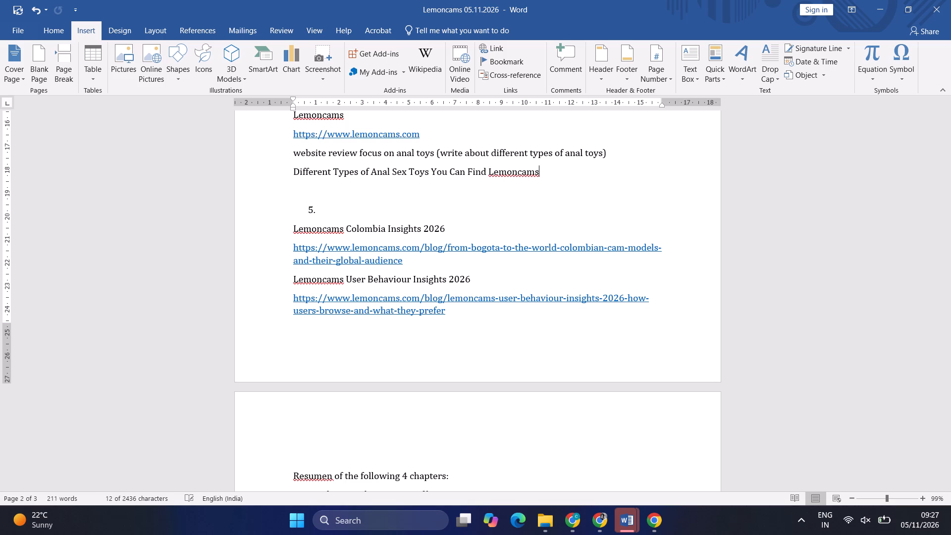
key(space)
text(Models Using i)
key(BackSpace)
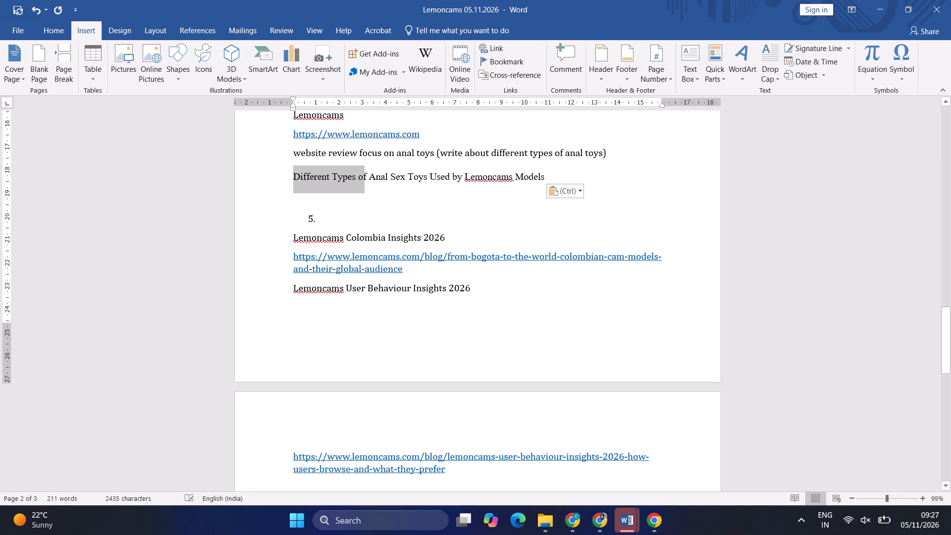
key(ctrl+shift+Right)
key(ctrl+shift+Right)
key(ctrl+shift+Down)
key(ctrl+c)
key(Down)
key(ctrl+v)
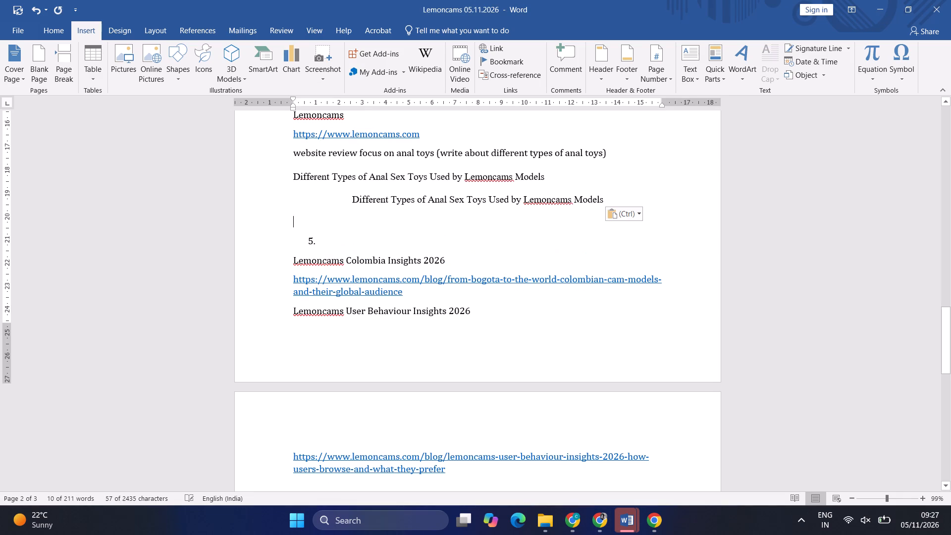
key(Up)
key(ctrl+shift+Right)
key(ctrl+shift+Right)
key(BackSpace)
Replace "Used by" with "Popular Amidst" in the duplicated anal toys title.
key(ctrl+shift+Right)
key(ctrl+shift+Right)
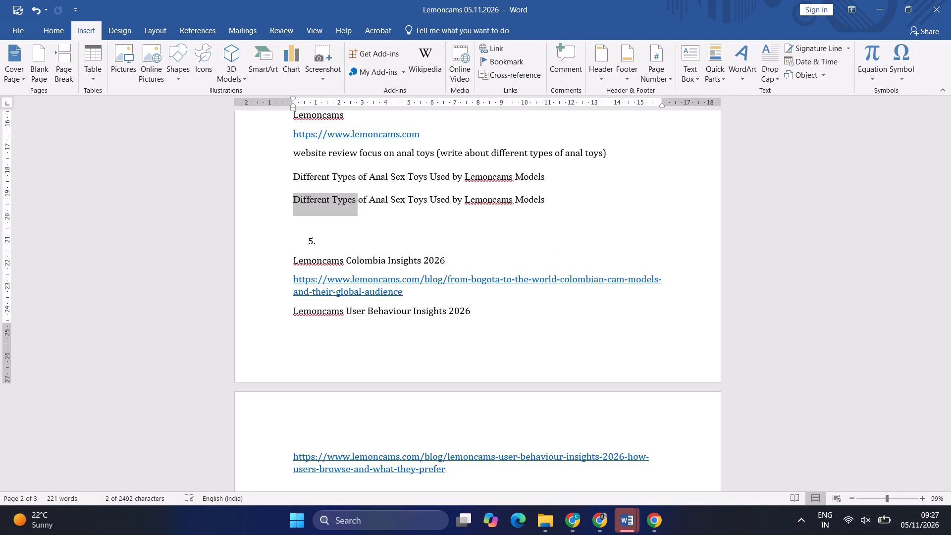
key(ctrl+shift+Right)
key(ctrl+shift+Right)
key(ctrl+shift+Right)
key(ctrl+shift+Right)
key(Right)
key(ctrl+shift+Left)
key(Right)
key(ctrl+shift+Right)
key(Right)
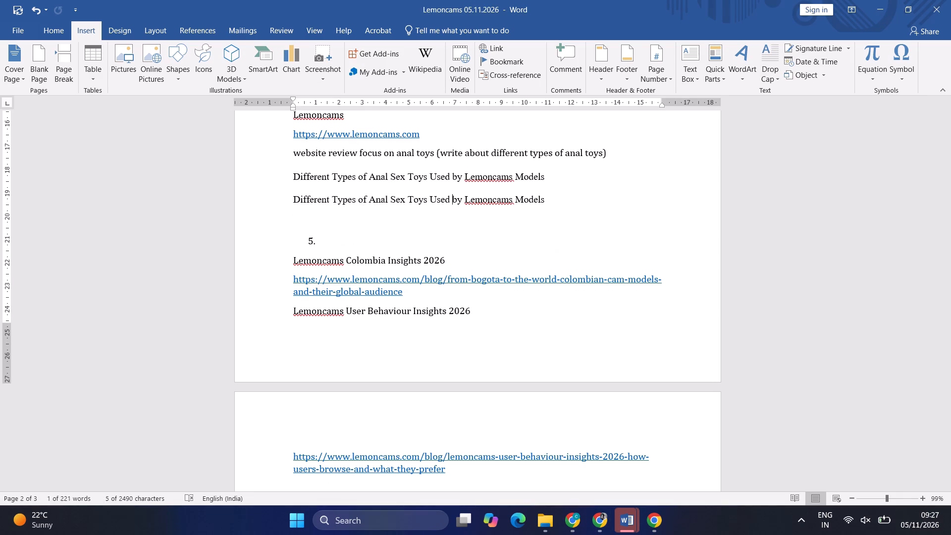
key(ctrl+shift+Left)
text(Popular AMidst)
key(space)
key(ctrl+shift+Right)
key(BackSpace)
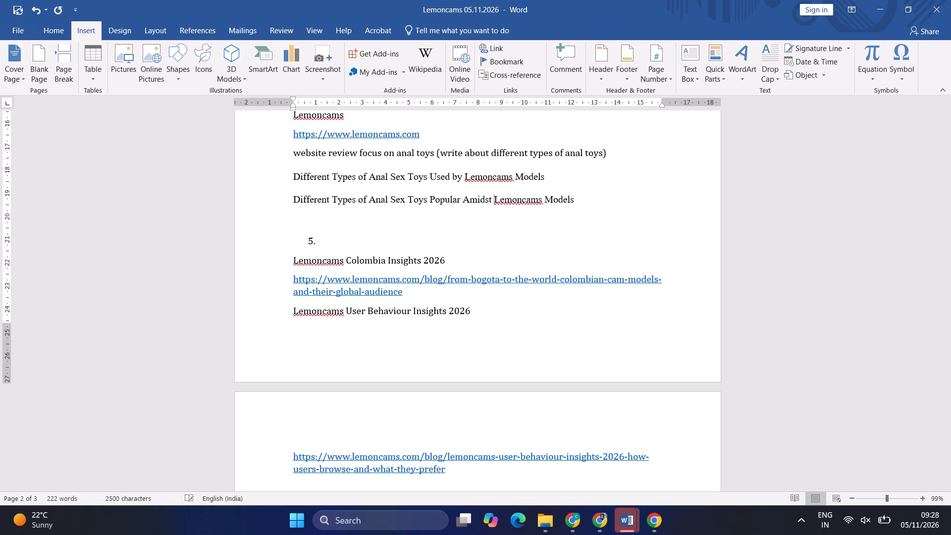
key(ctrl+shift+Right)
key(ctrl+shift+Right)
key(End)
Copy both anal toys titles into the Chahat Lemoncams sheet, with the "Used by" version in G15 and the "Popular Amidst" version in G16.
key(ctrl+shift+Up)
key(ctrl+shift+Up)
key(ctrl+c)
key(alt+Tab)
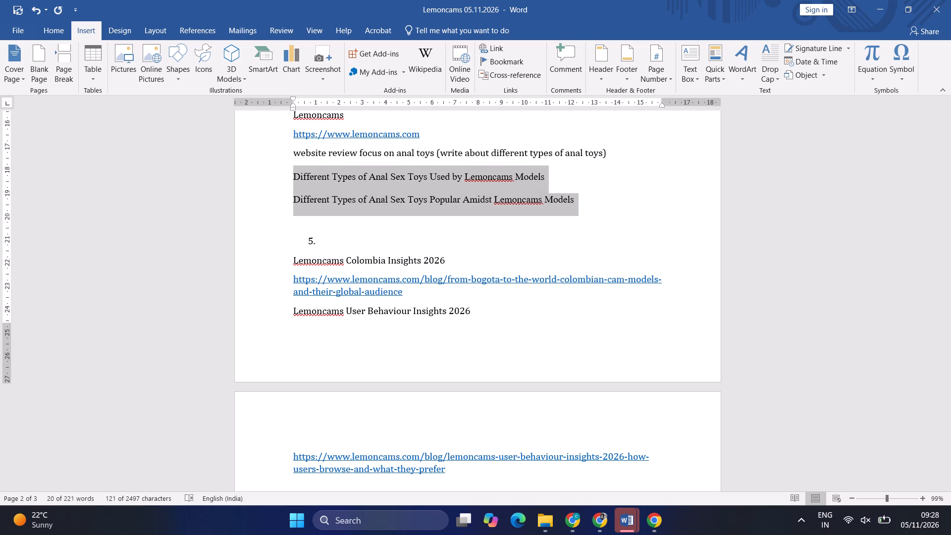
key(alt+Right)
key(alt+Right)
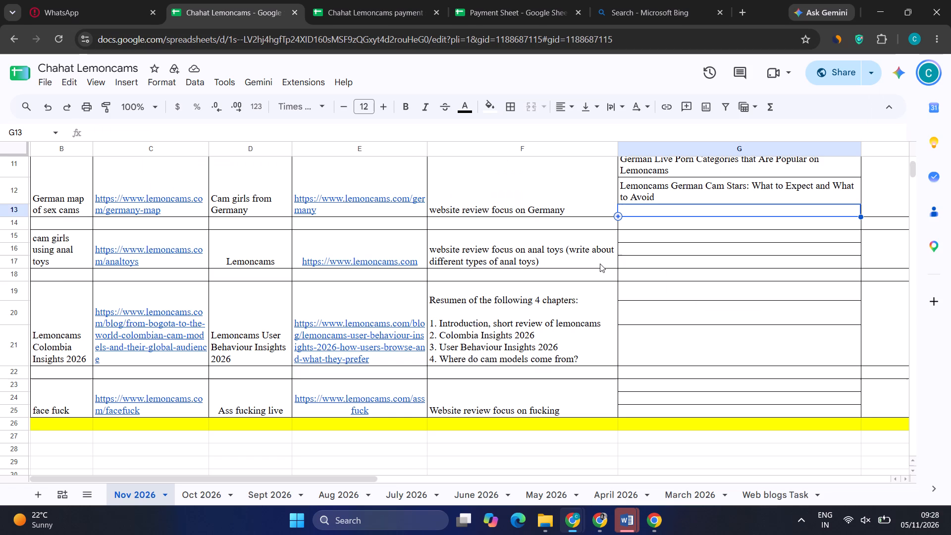
key(Down)
key(Down)
key(Return)
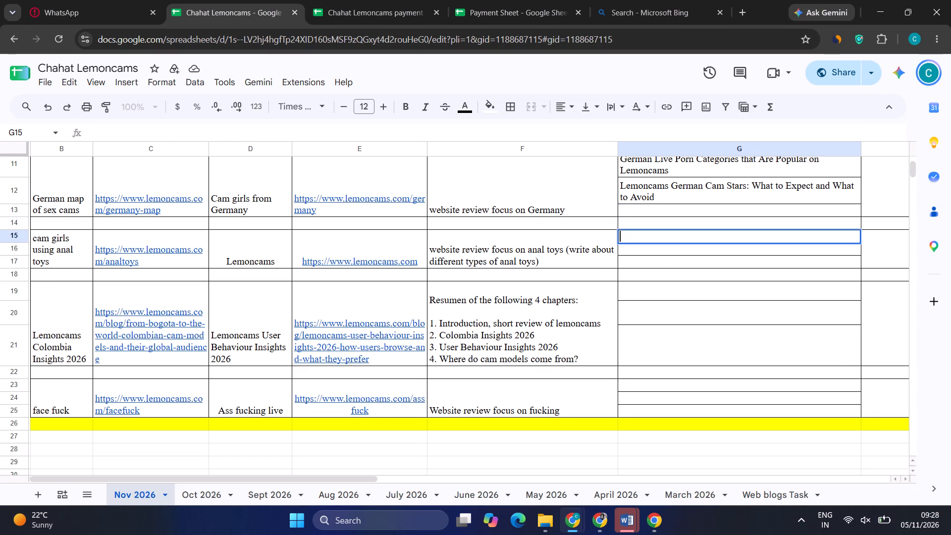
key(ctrl+v)
key(ctrl+shift+Up)
key(ctrl+x)
key(Return)
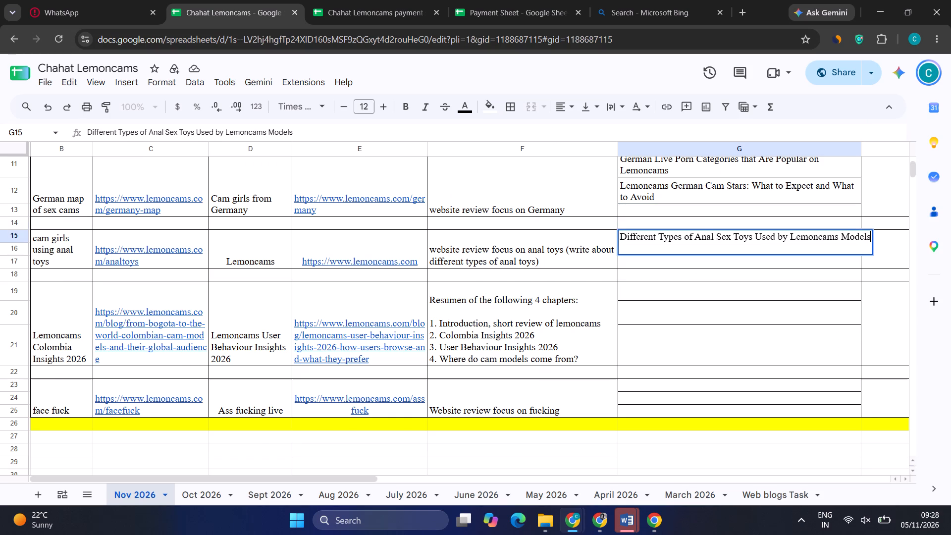
key(Return)
key(ctrl+v)
key(Return)
Remove the trailing line break from the title in G15 and move on to G19.
key(Up)
key(Up)
key(Return)
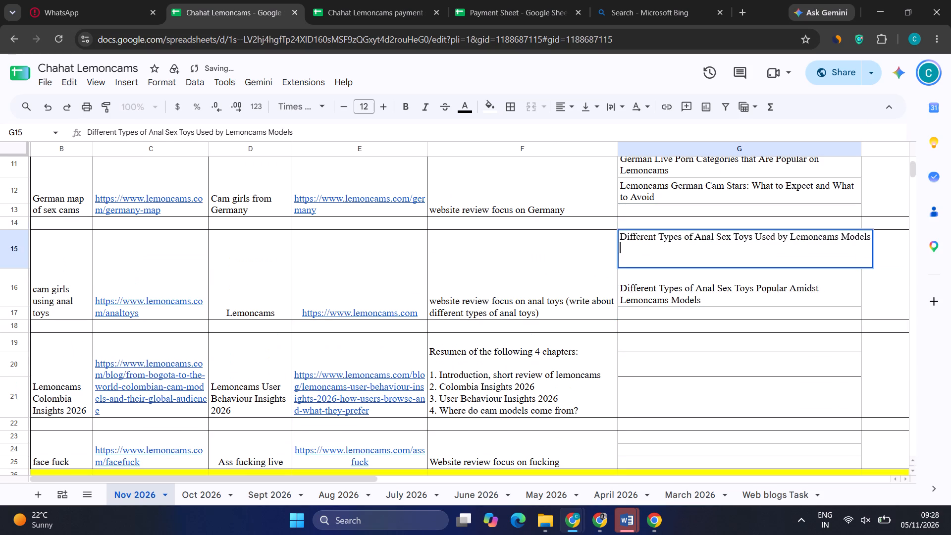
key(BackSpace)
key(Return)
key(Down)
key(Down)
key(Down)
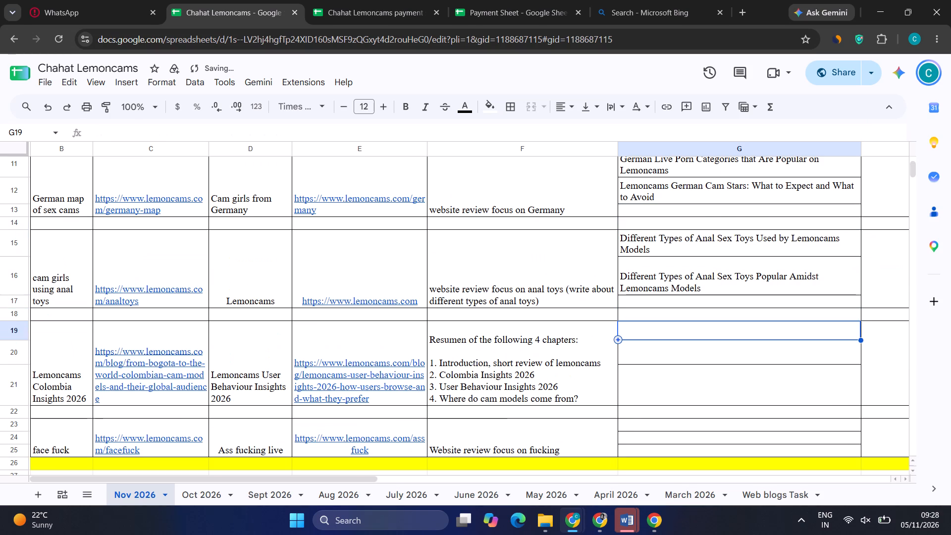
Add the source link theadulttoyshop.com/blog/types-of-anal-toys.html on the line below the two anal toys titles in Word.
key(alt+Tab)
key(alt+Right)
key(alt+Right)
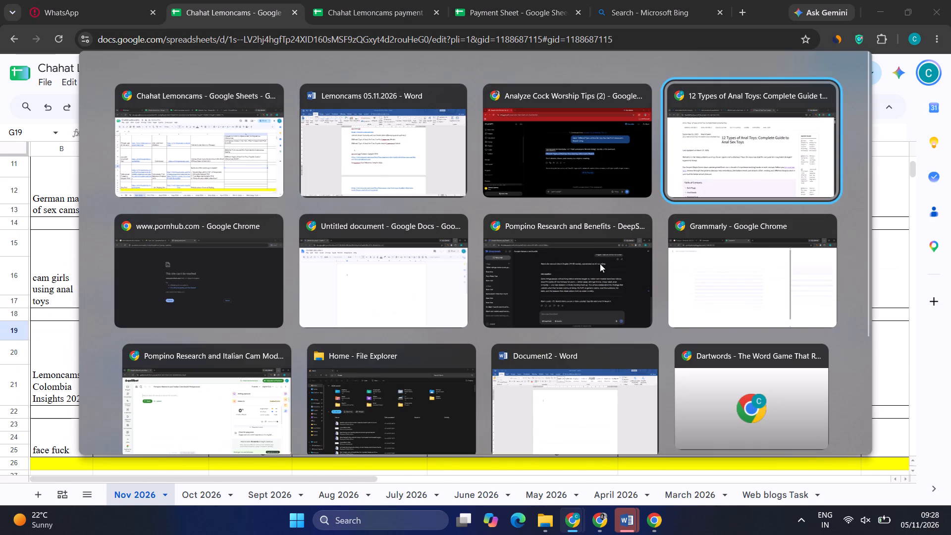
click(516, 47)
key(ctrl+c)
key(alt+Tab)
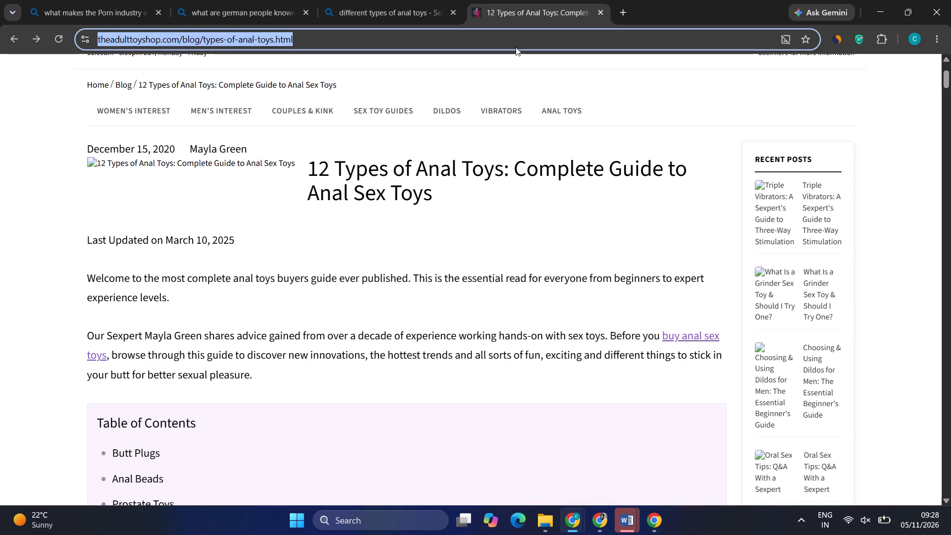
key(alt+Right)
key(Down)
key(ctrl+v)
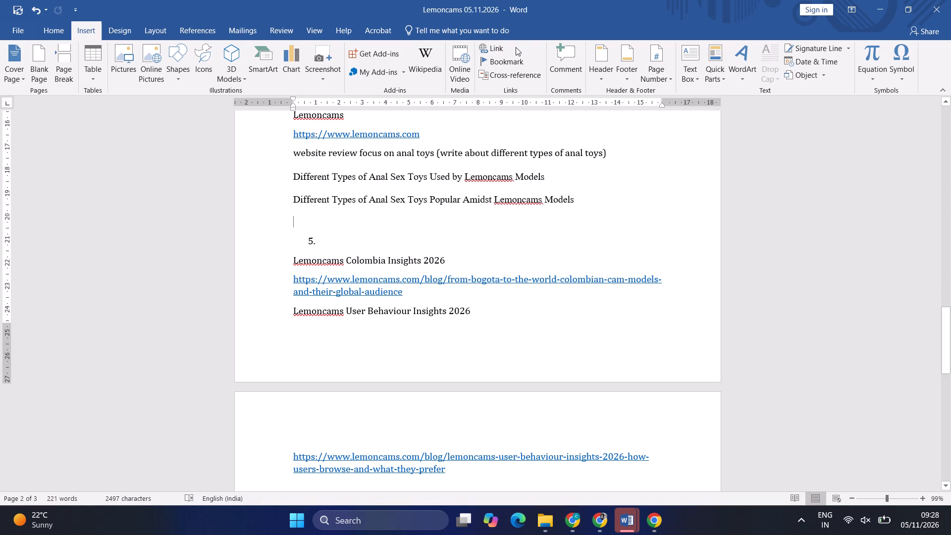
key(Return)
Close the toy guide page and add the Bing search link for "different types of anal toys" below the first source link in Word.
key(alt+Tab)
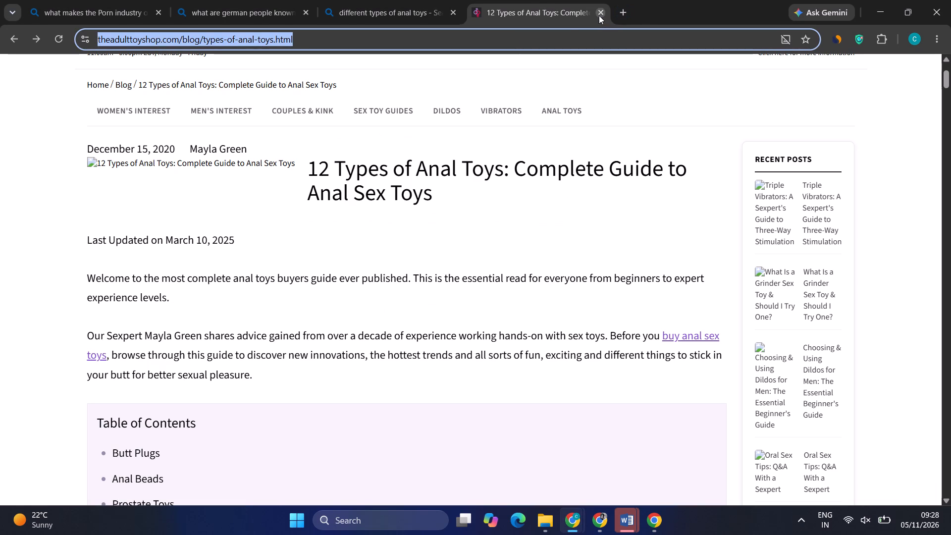
click(599, 15)
click(584, 35)
key(ctrl+c)
key(alt+Tab)
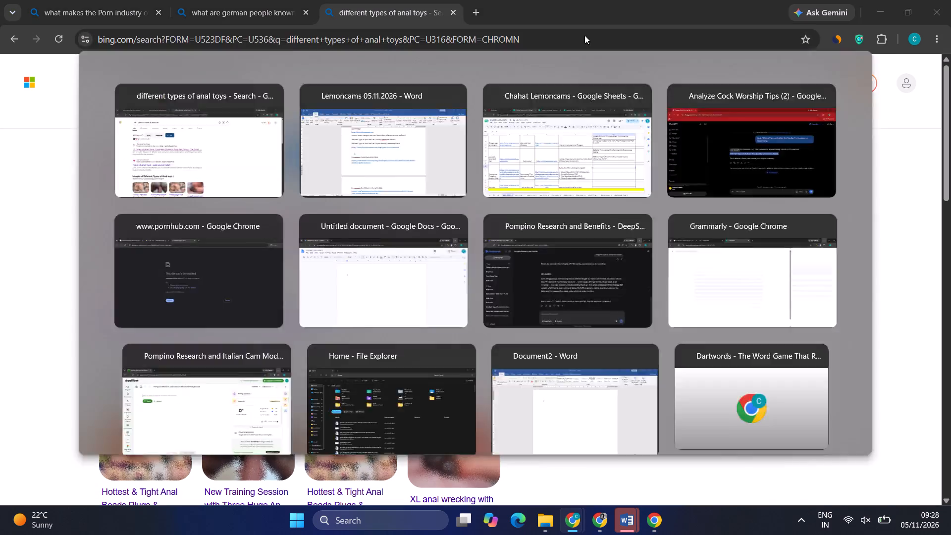
key(ctrl+v)
key(Return)
key(alt+Tab)
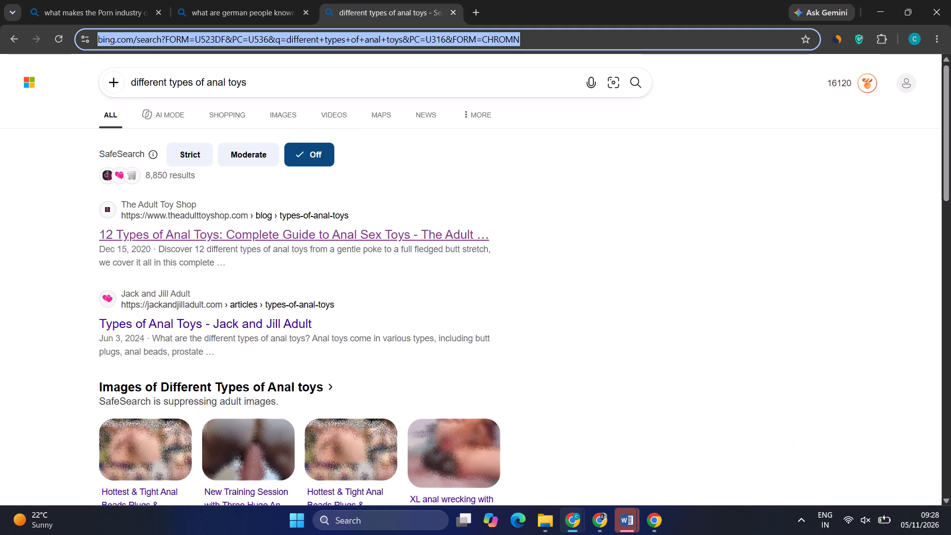
click(584, 35)
key(alt+Tab)
Go through entry 5's brief down to the end of its chapter list and save the Word document.
scroll(642, 313, down, 3)
key(ctrl+shift+Down)
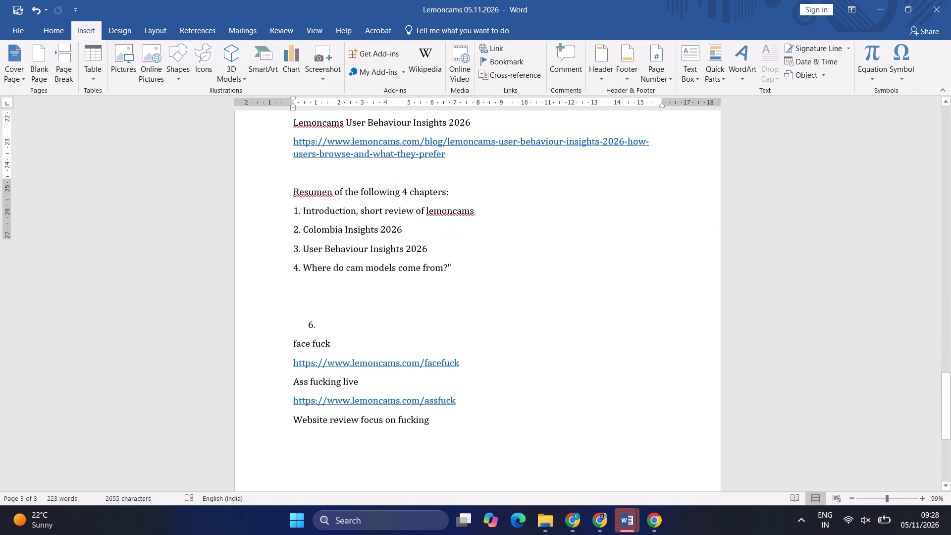
key(ctrl+shift+Down)
key(ctrl+shift+Down)
key(ctrl+shift+Down)
key(Right)
key(ctrl+shift+Down)
key(Right)
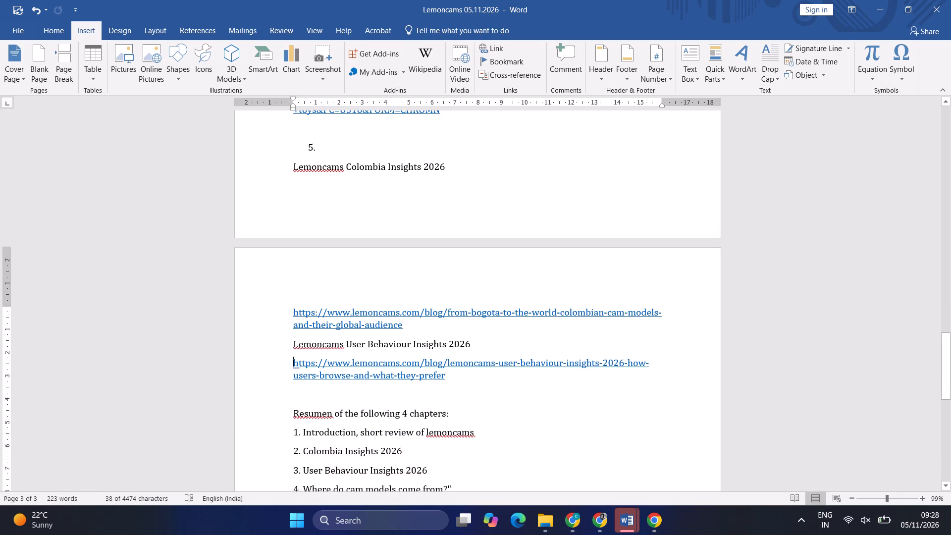
key(ctrl+shift+Down)
key(ctrl+shift+Down)
key(ctrl+shift+Down)
key(ctrl+shift+Down)
key(ctrl+shift+Down)
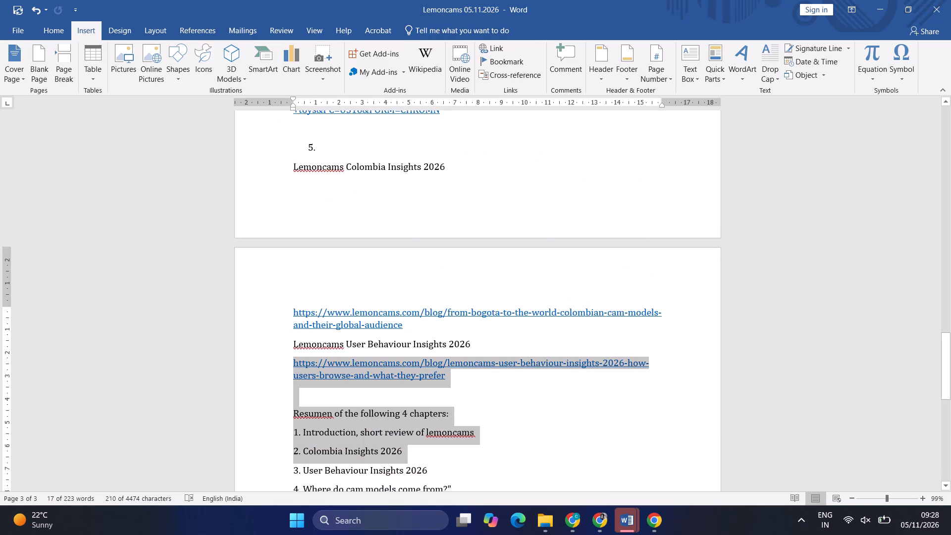
key(Right)
key(ctrl+shift+Down)
key(ctrl+shift+Down)
key(Right)
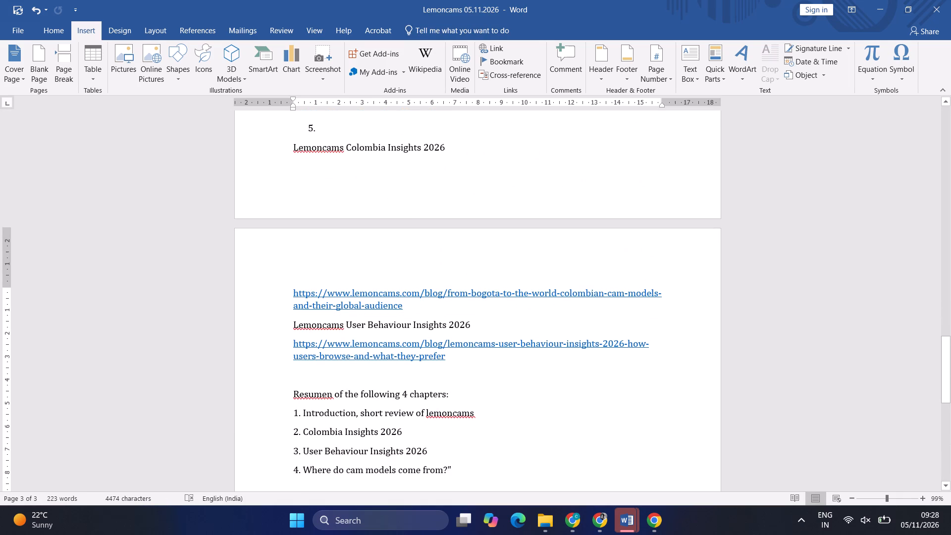
key(ctrl+s)
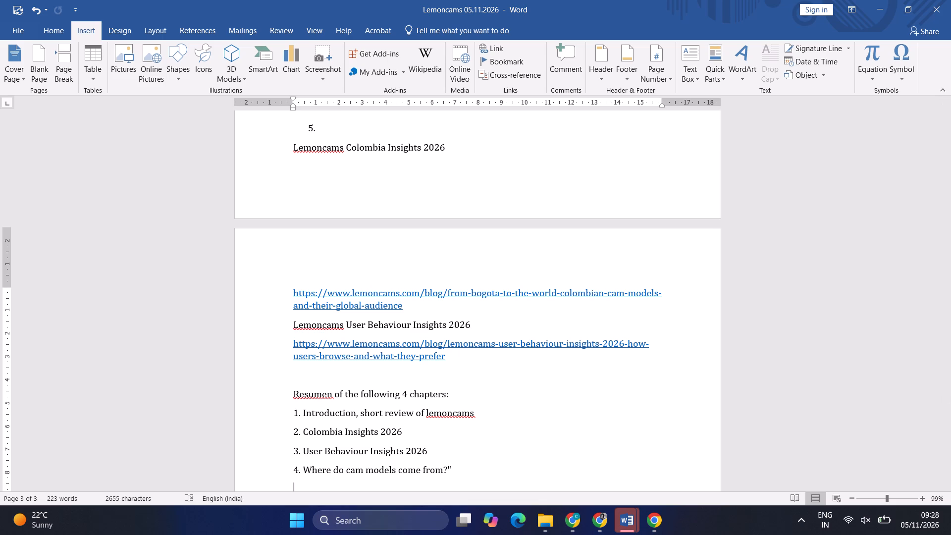
Open entry 5's Lemoncams Colombia Insights 2026 blog link in a new browser window.
key(ctrl+shift+Up)
key(ctrl+shift+Up)
key(ctrl+shift+Up)
key(ctrl+shift+Up)
key(ctrl+shift+Up)
key(Up)
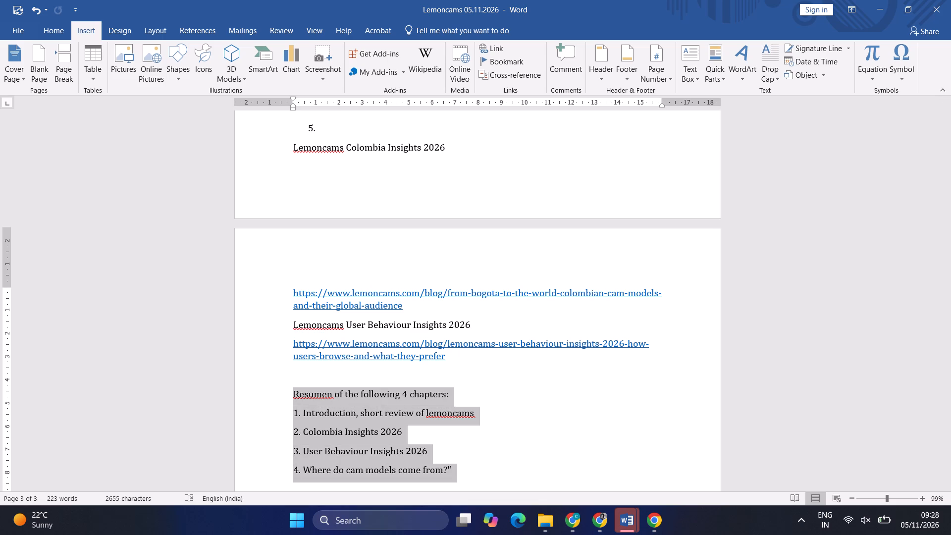
click(472, 305)
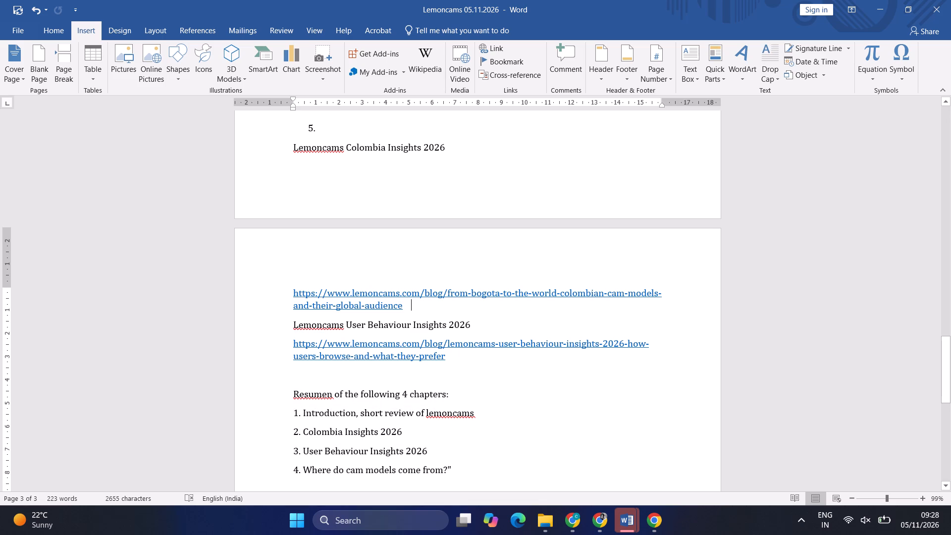
key(ctrl+shift+Up)
key(ctrl+c)
key(alt+Tab)
key(alt+Right)
key(alt+Left)
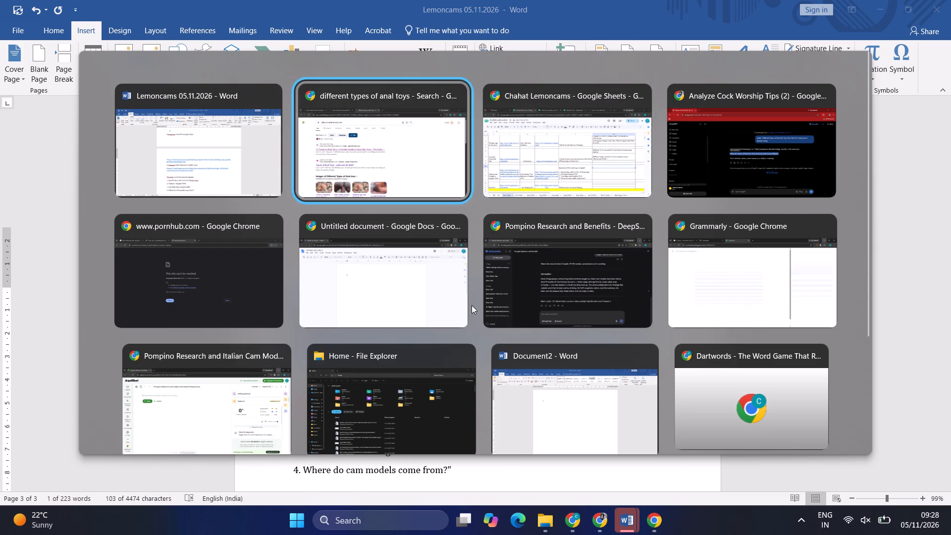
key(ctrl+n)
key(ctrl+v)
key(Return)
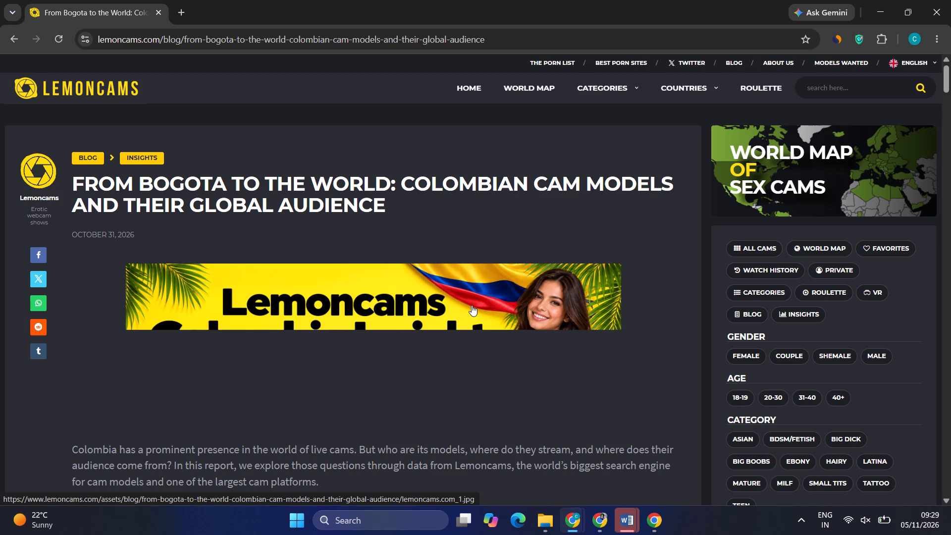
Return to Word, save the document and add a blank line below entry 5's chapter list.
key(alt+Tab)
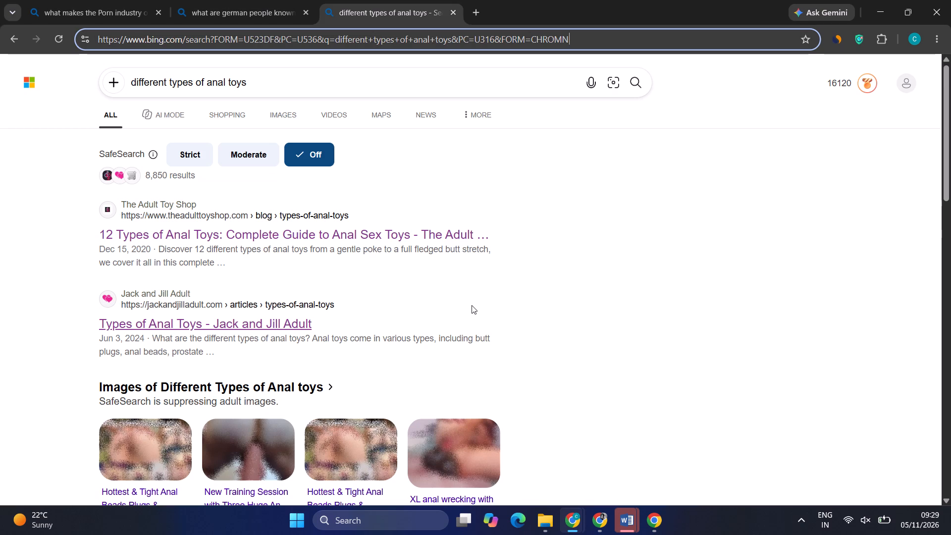
key(alt+Tab)
key(alt+Tab)
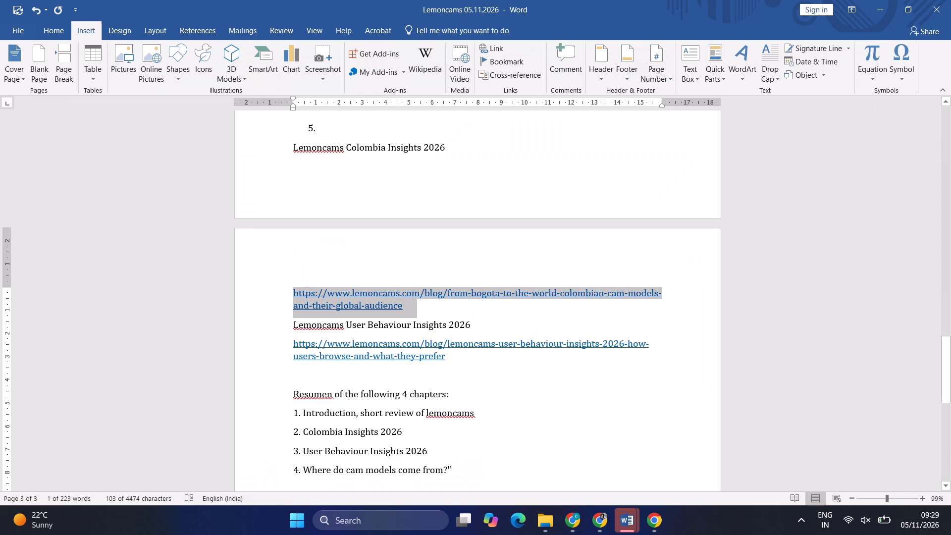
click(549, 370)
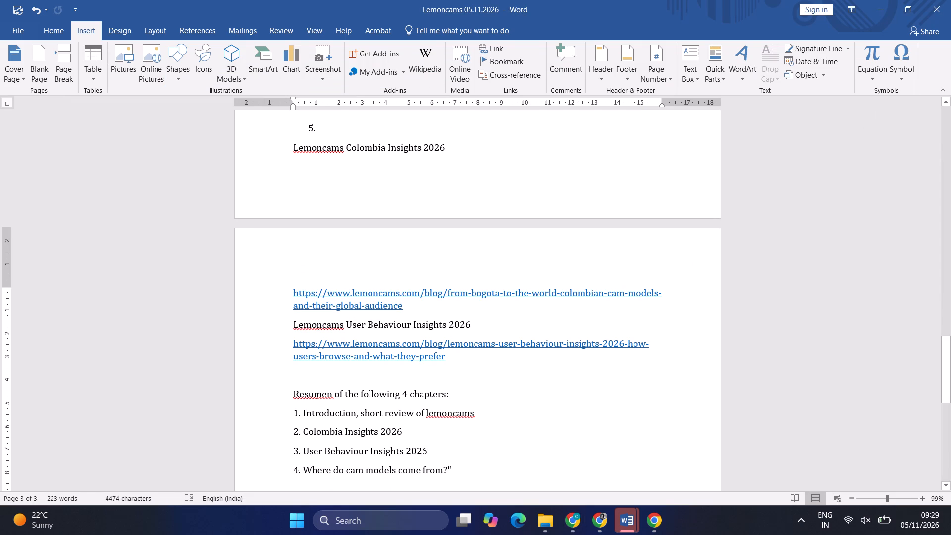
scroll(549, 370, down, 2)
click(388, 270)
key(Down)
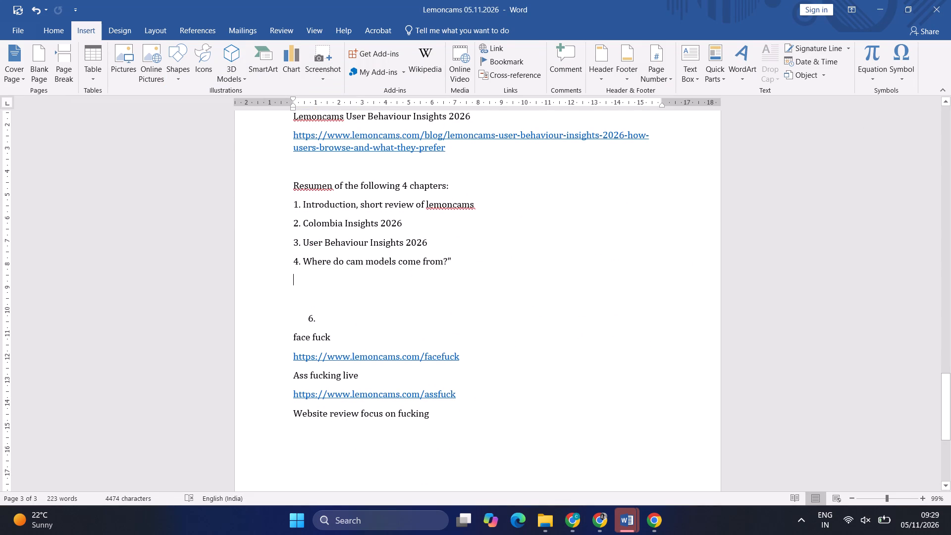
key(ctrl+s)
key(Return)
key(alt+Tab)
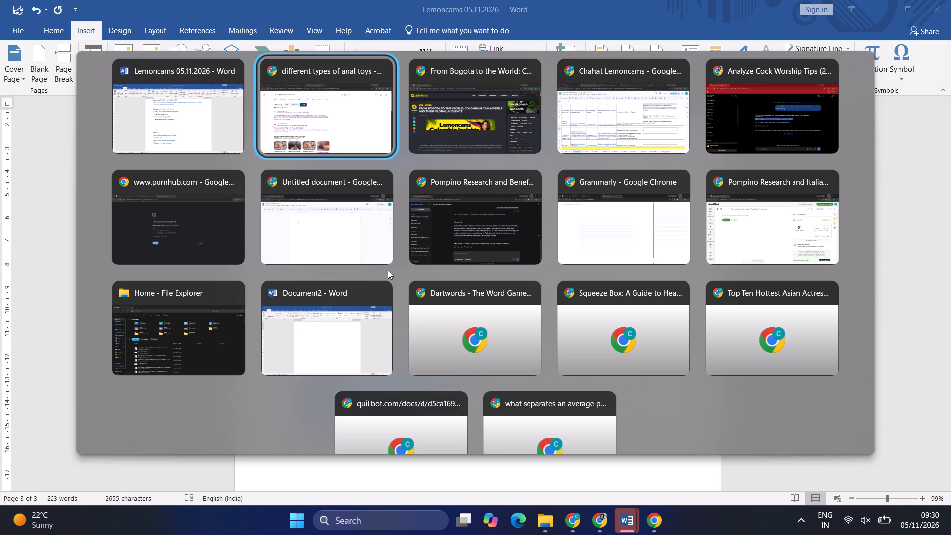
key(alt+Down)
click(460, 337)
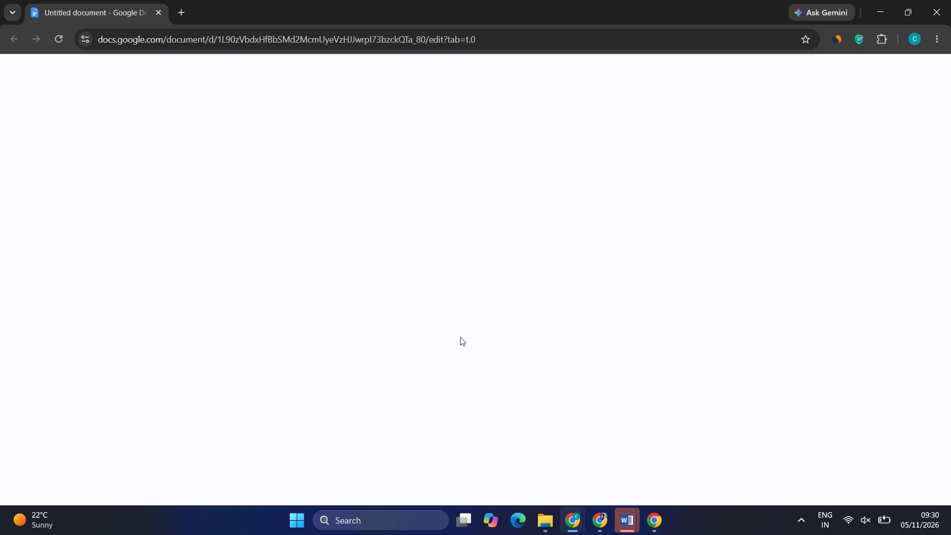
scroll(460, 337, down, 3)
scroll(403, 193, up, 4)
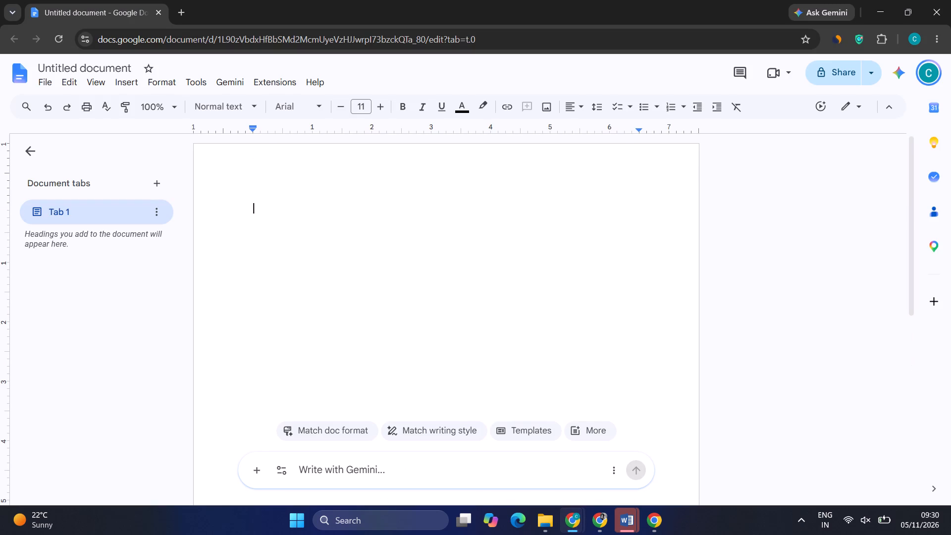
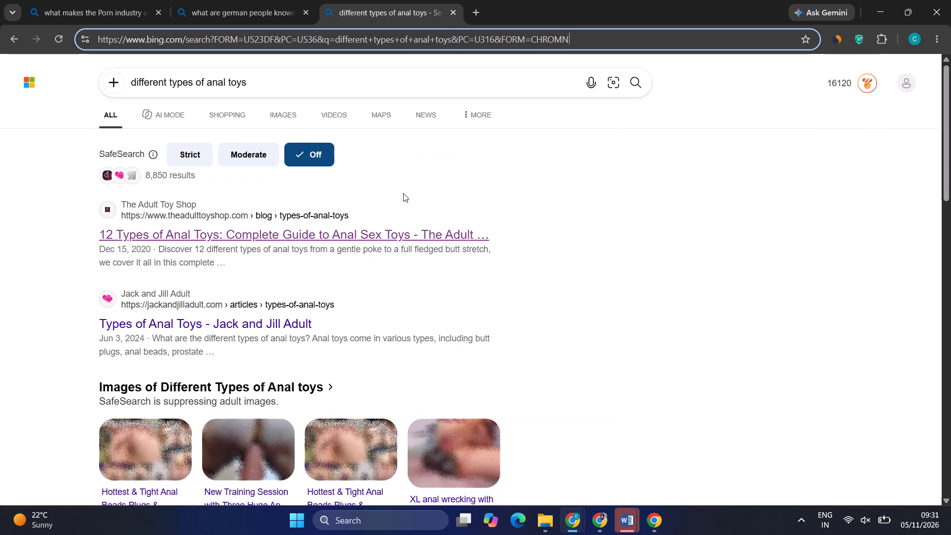
key(alt+Tab)
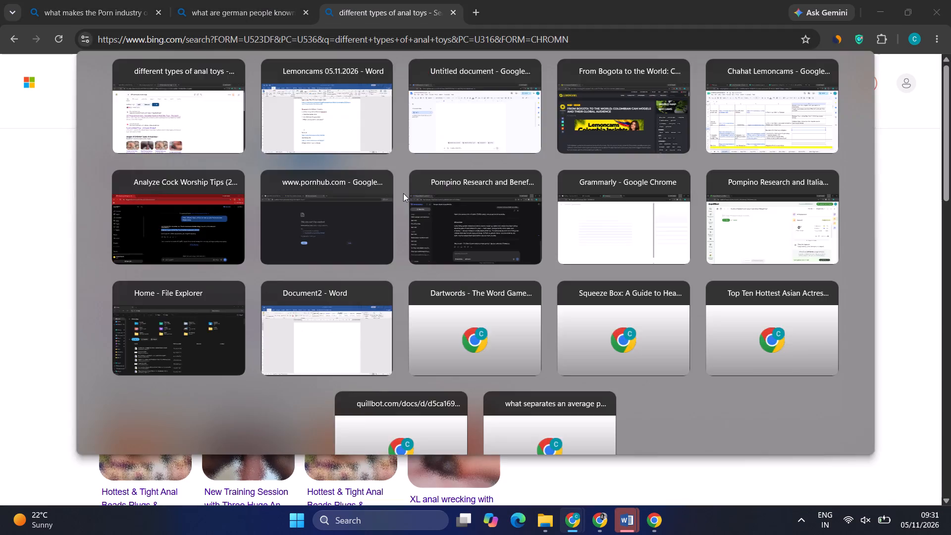
scroll(403, 193, up, 1)
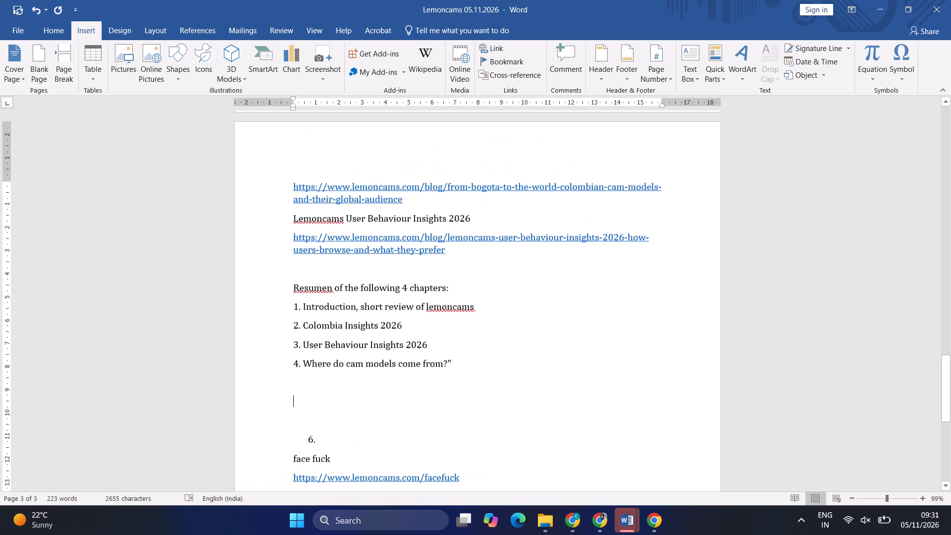
scroll(403, 193, down, 1)
scroll(403, 193, up, 1)
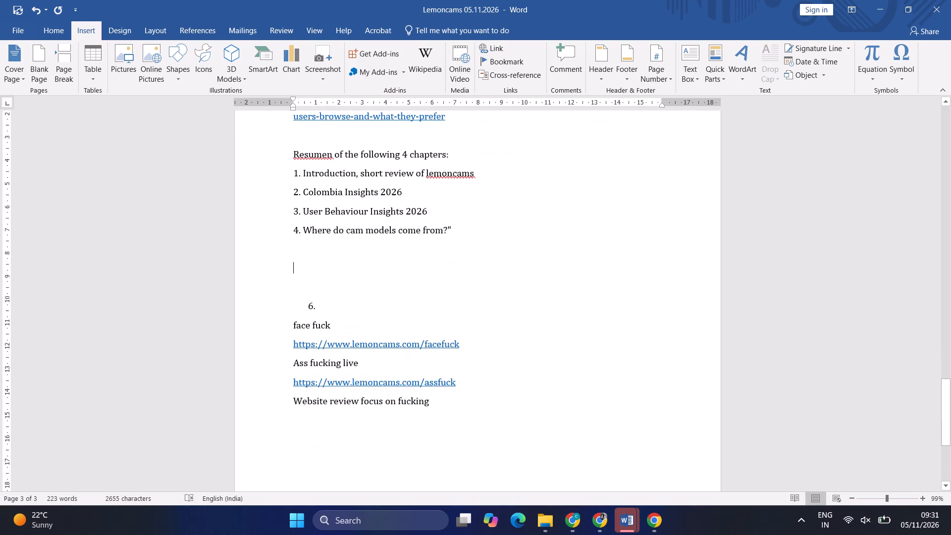
scroll(403, 193, up, 1)
Read the Lemoncams Colombia Insights 2026 article through its streaming platform, gender and age sections.
key(alt+Tab)
key(alt+Tab)
key(alt+Tab)
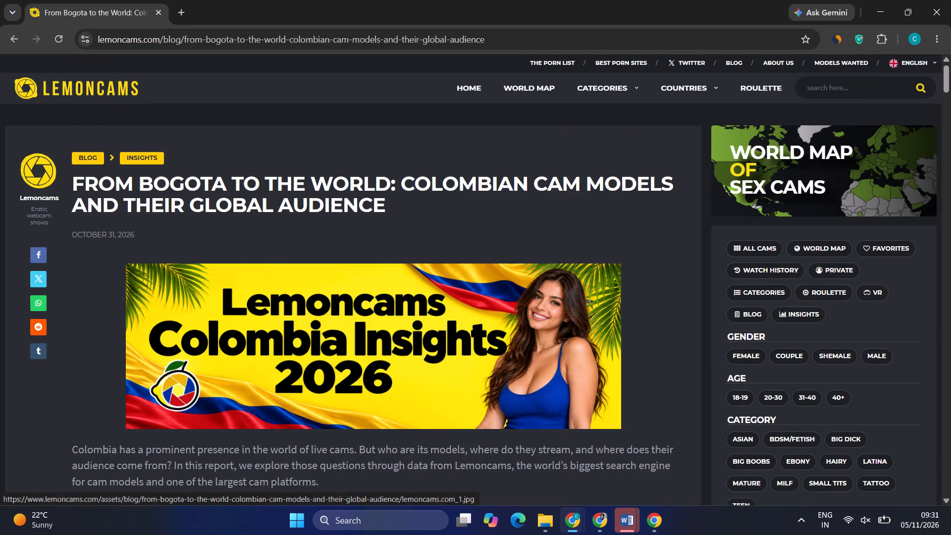
scroll(403, 193, down, 5)
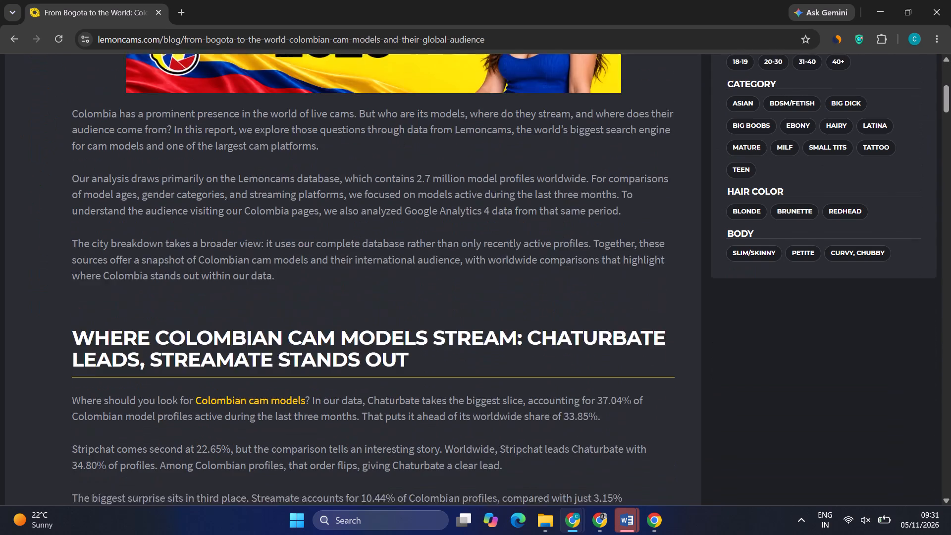
scroll(403, 193, down, 4)
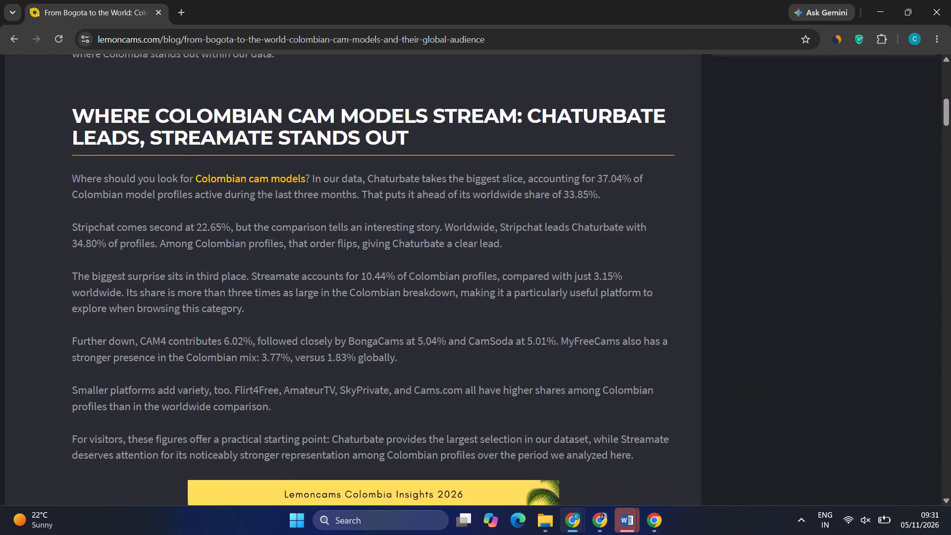
scroll(403, 193, down, 7)
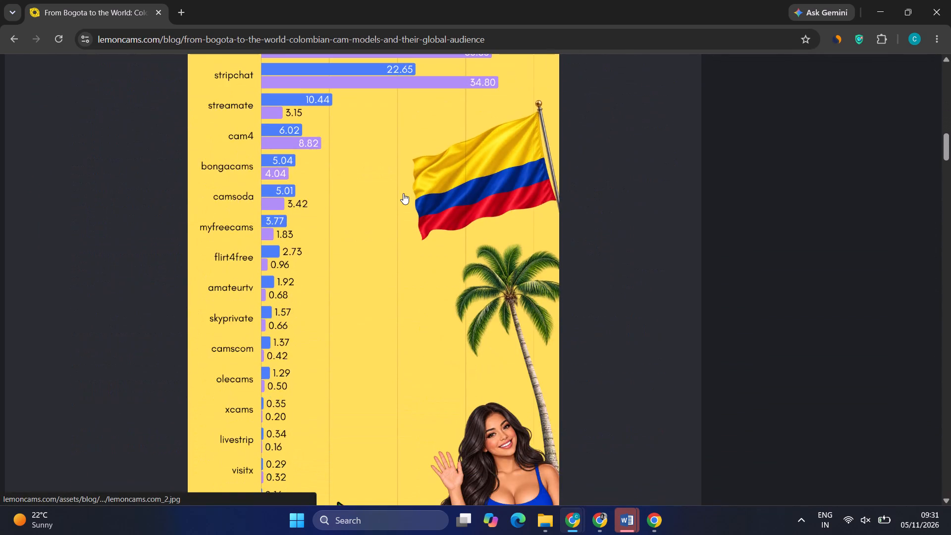
scroll(403, 193, down, 6)
scroll(403, 193, up, 1)
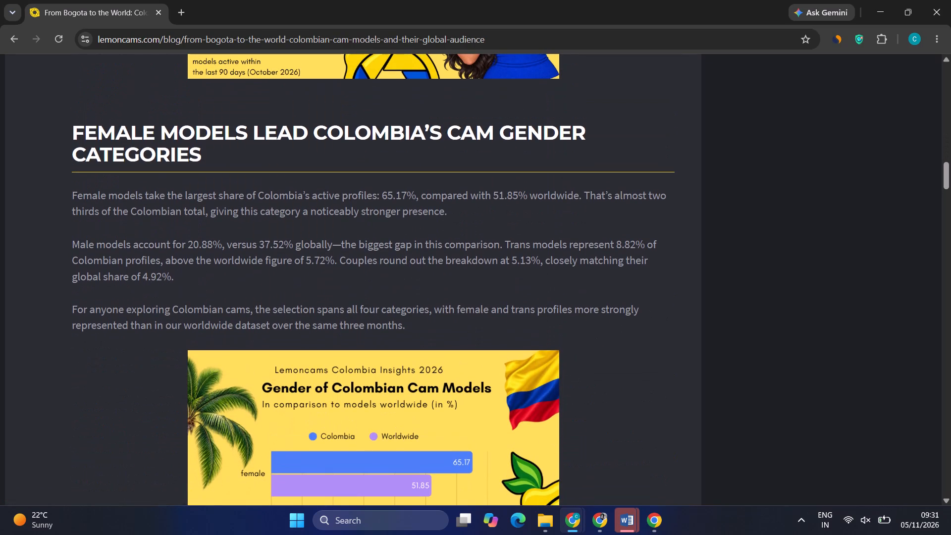
scroll(403, 193, down, 1)
scroll(403, 193, up, 1)
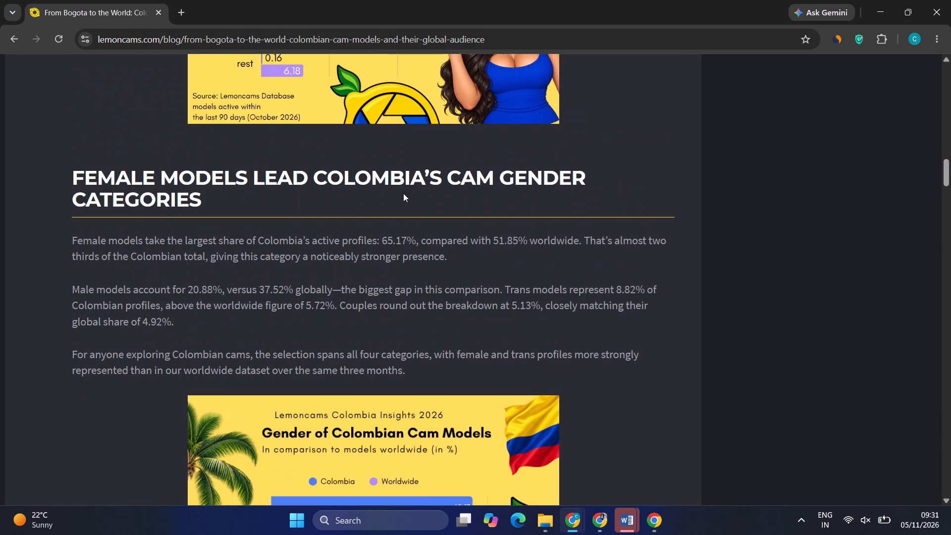
scroll(403, 193, down, 6)
Write the draft title "All You Need to Know About Colombian Cam Industry" below entry 5's chapter list in Word.
key(alt+Tab)
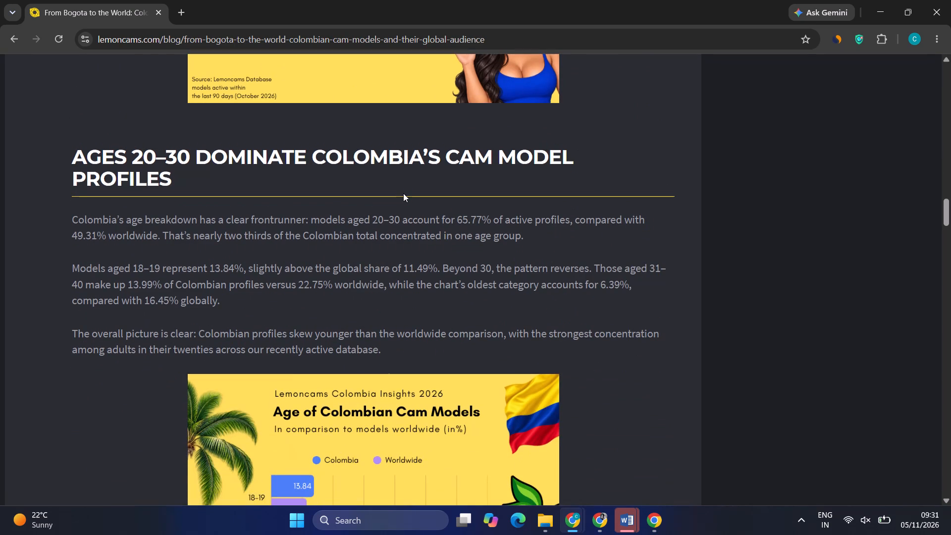
text(All You Need to Know Abot)
key(BackSpace)
text(ut Le)
key(BackSpace)
key(BackSpace)
text(Colombian Inus)
key(BackSpace)
key(BackSpace)
text(distru)
key(BackSpace)
key(BackSpace)
key(BackSpace)
key(BackSpace)
key(BackSpace)
text(ustry)
key(space)
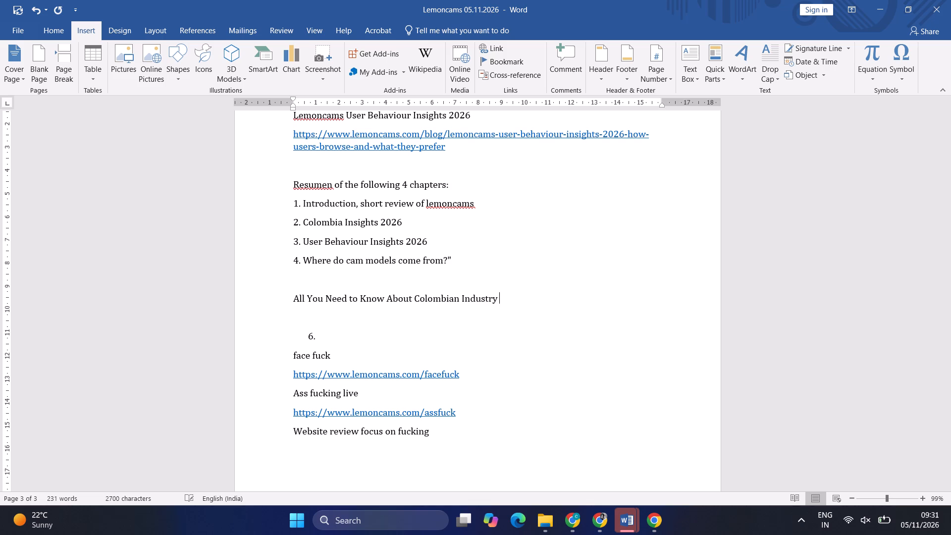
key(ctrl+shift+Left)
key(Left)
text(Cam)
key(space)
key(End)
key(BackSpace)
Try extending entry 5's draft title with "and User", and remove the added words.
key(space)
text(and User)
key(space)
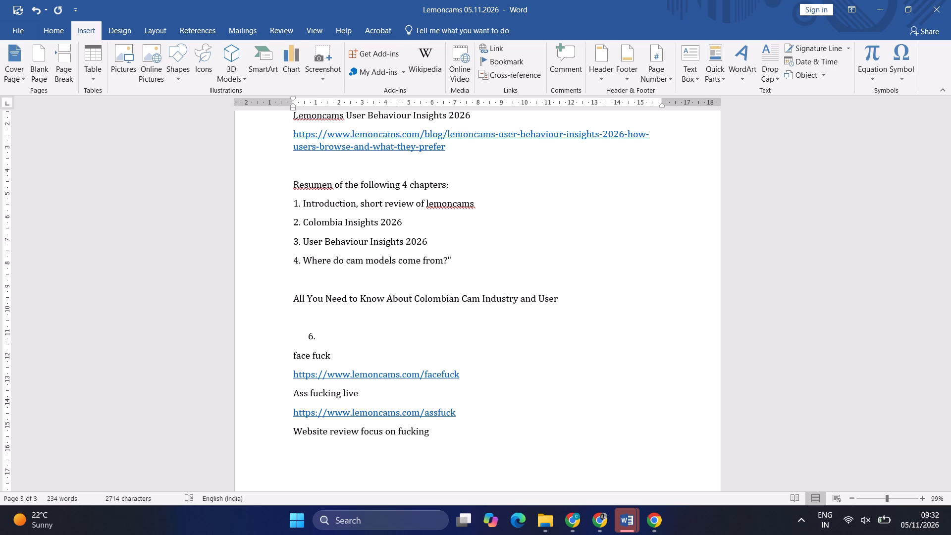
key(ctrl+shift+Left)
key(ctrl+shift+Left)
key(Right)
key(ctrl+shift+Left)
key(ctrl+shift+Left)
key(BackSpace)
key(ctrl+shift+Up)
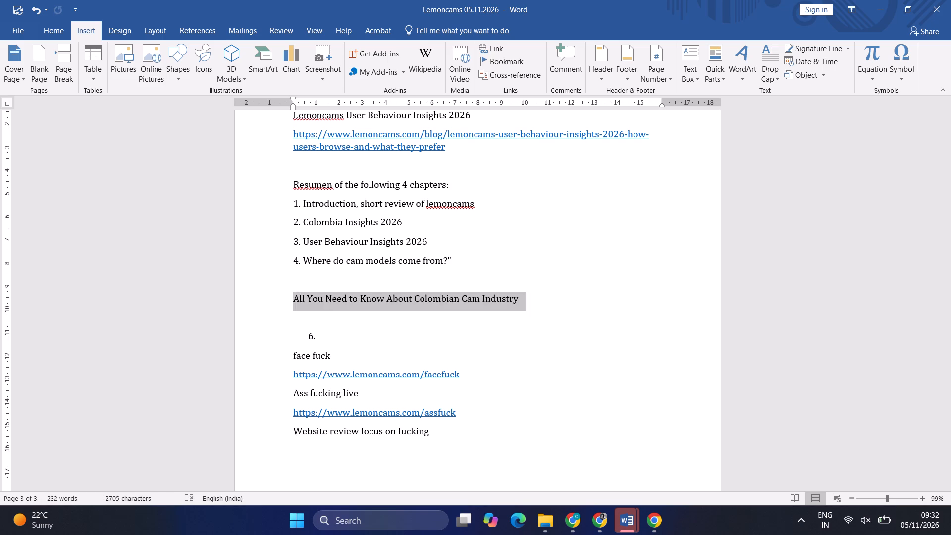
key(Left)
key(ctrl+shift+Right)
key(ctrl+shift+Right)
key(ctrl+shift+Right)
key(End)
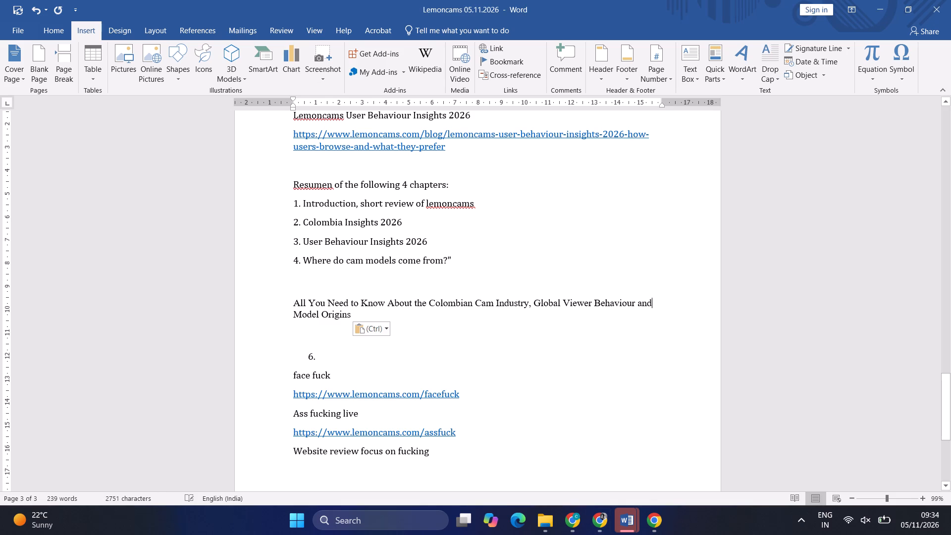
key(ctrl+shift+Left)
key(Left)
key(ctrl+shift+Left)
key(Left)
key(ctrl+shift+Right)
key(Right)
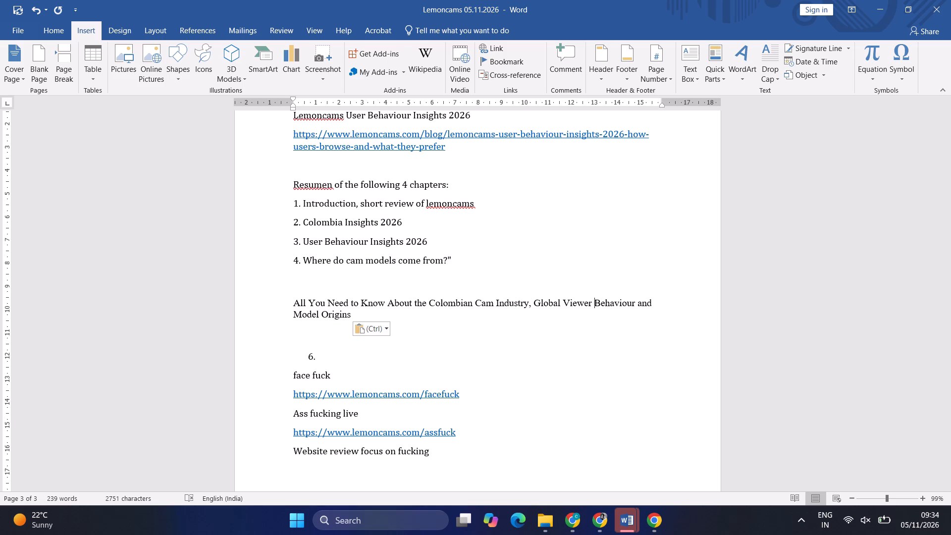
double_click(582, 305)
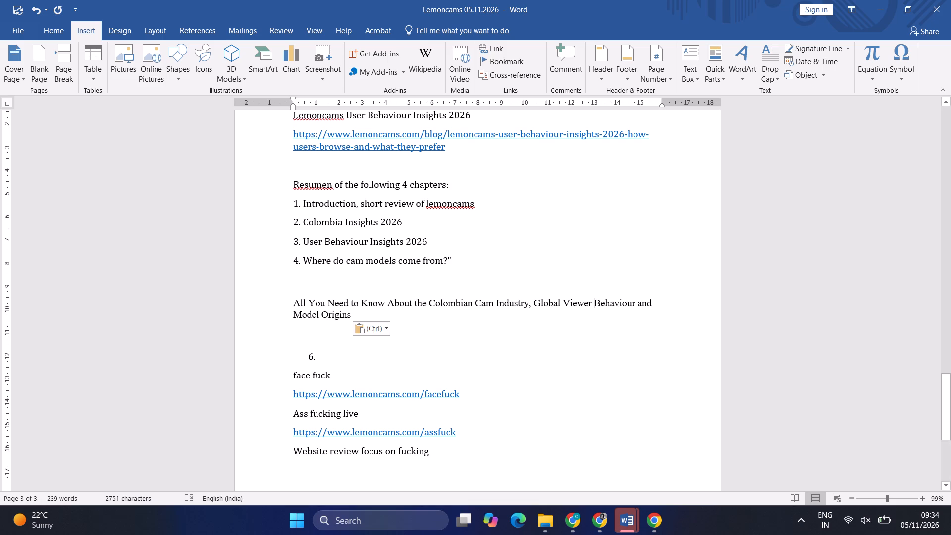
key(shift+u)
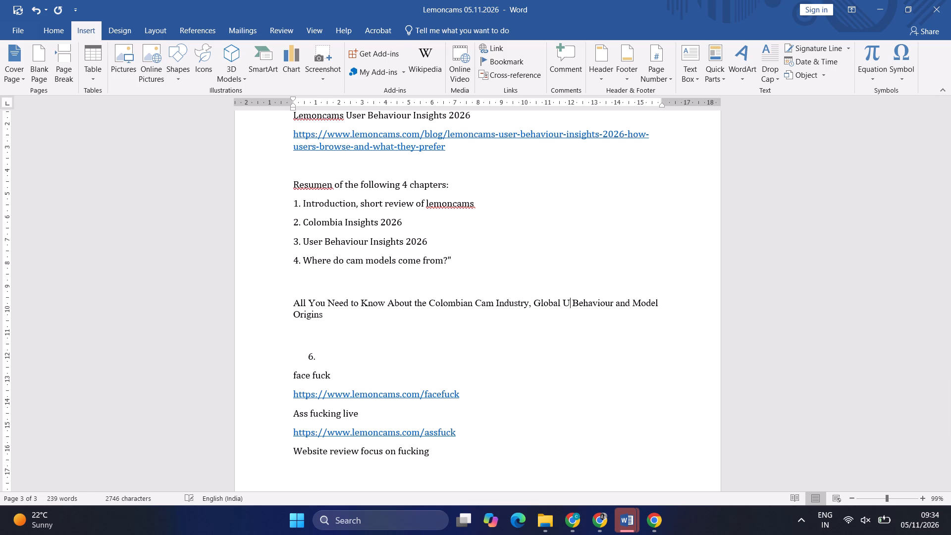
text(ser)
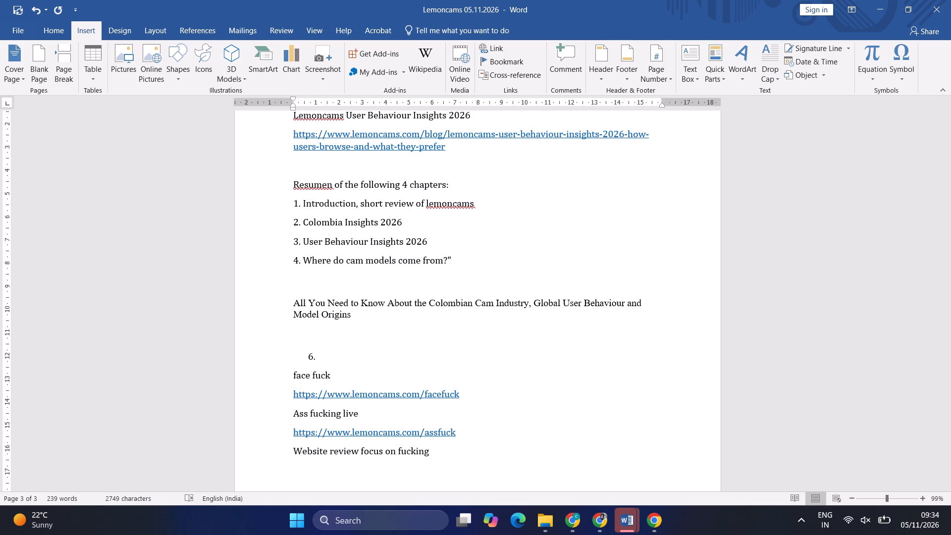
Change the spelling to "Behavior" and replace "and" with "&" before "Model Origins" in entry 5's title.
click(619, 308)
key(Right)
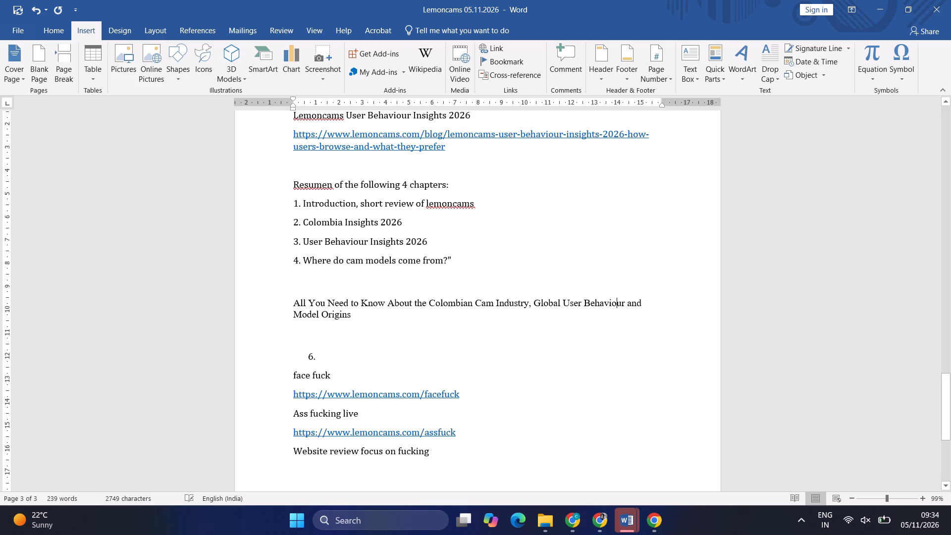
key(BackSpace)
key(Right)
key(Right)
key(Right)
key(Right)
key(Right)
key(BackSpace)
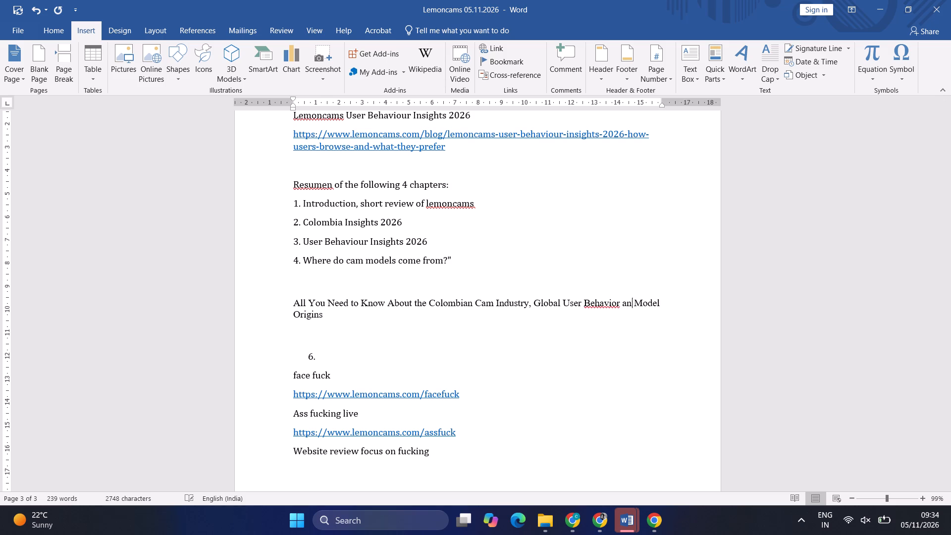
key(BackSpace)
key(BackSpace)
key(shift+ampersand)
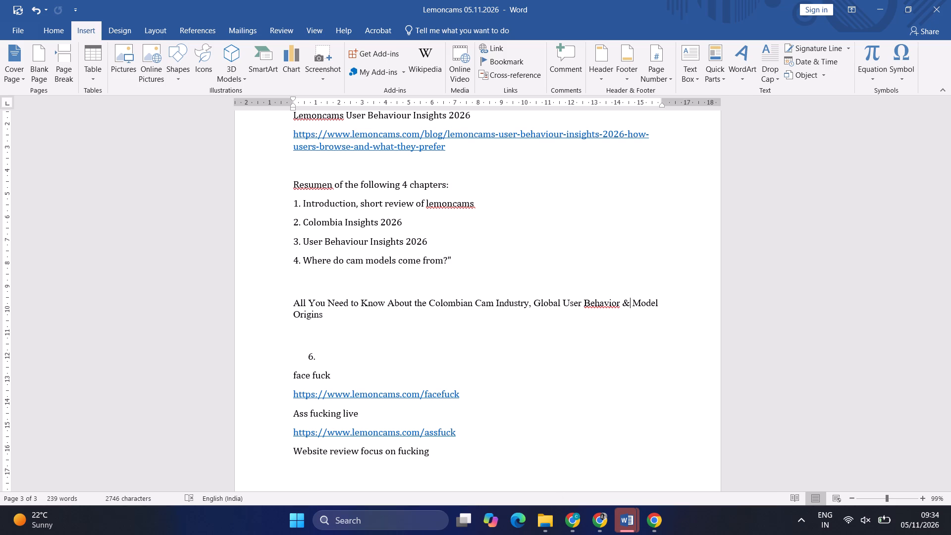
Copy entry 5's edited title from Word into cell G19 of the Chahat Lemoncams sheet, beside the Lemoncams Colombia Insights 2026 brief.
key(Down)
key(ctrl+shift+Up)
key(ctrl+c)
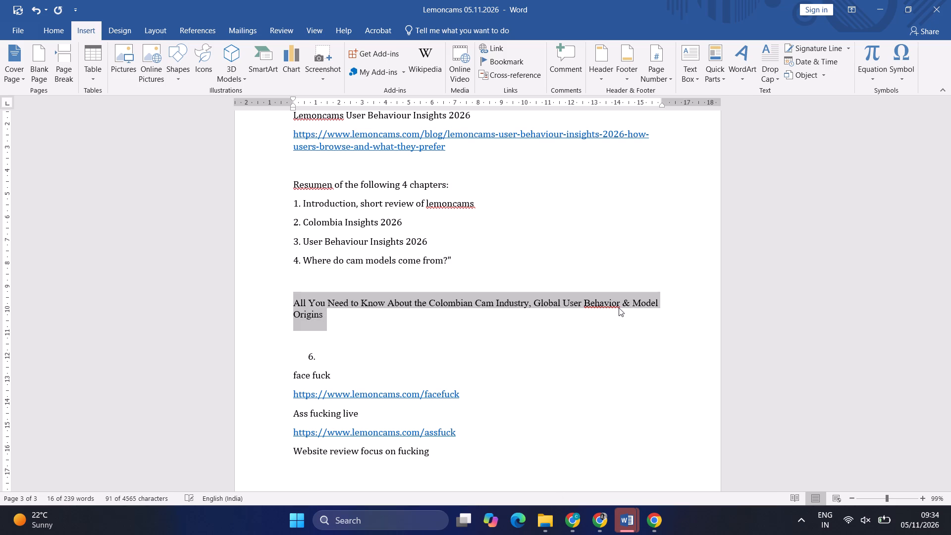
key(alt+Tab)
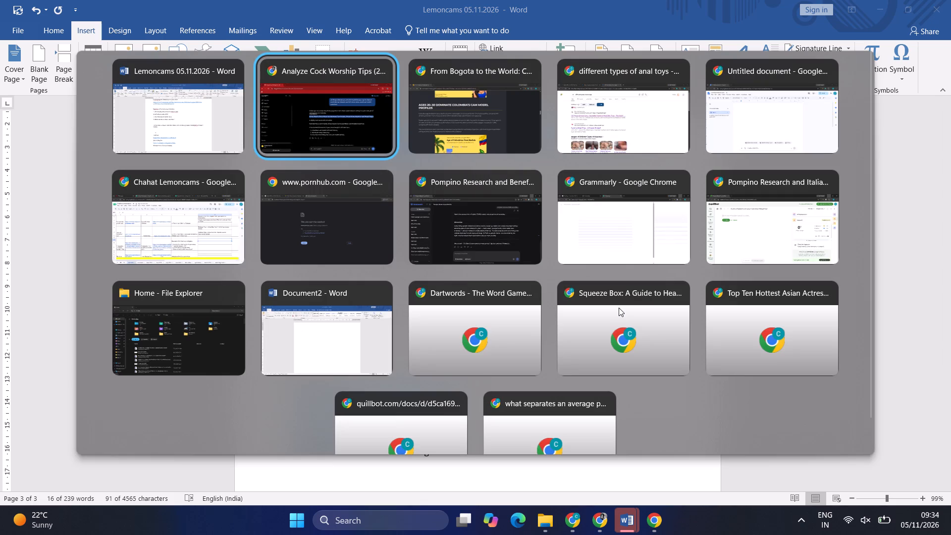
key(alt+Down)
key(alt+Left)
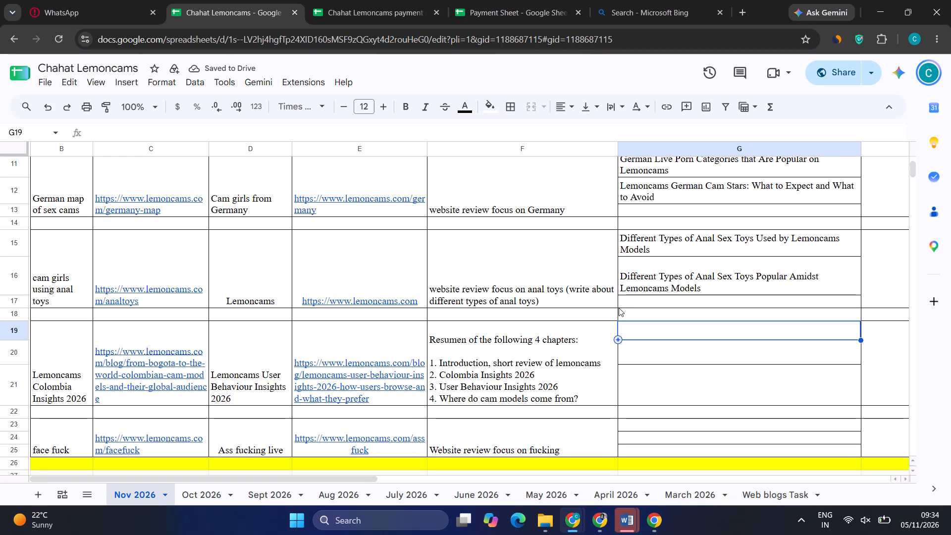
key(Return)
key(ctrl+v)
key(Return)
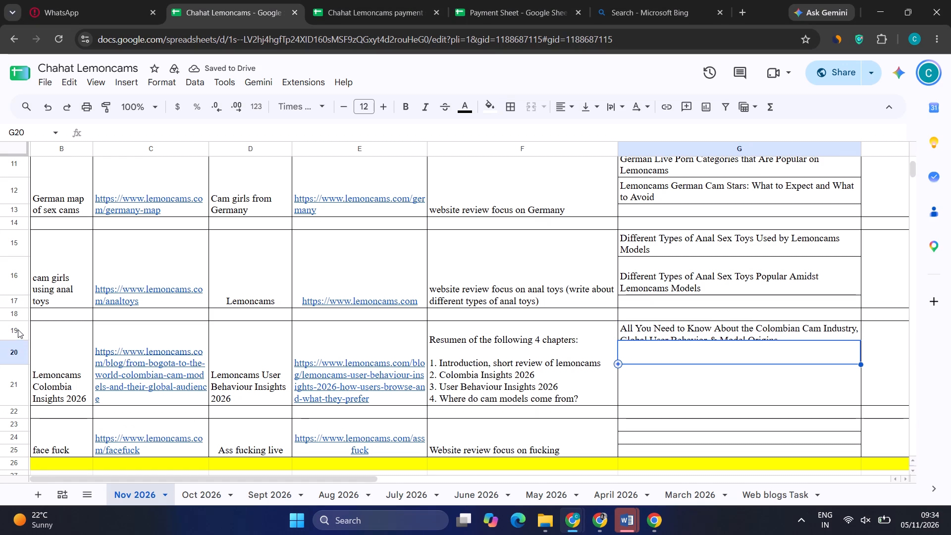
Increase row 19's height so both lines of the new title fit.
drag(18, 339, 18, 352)
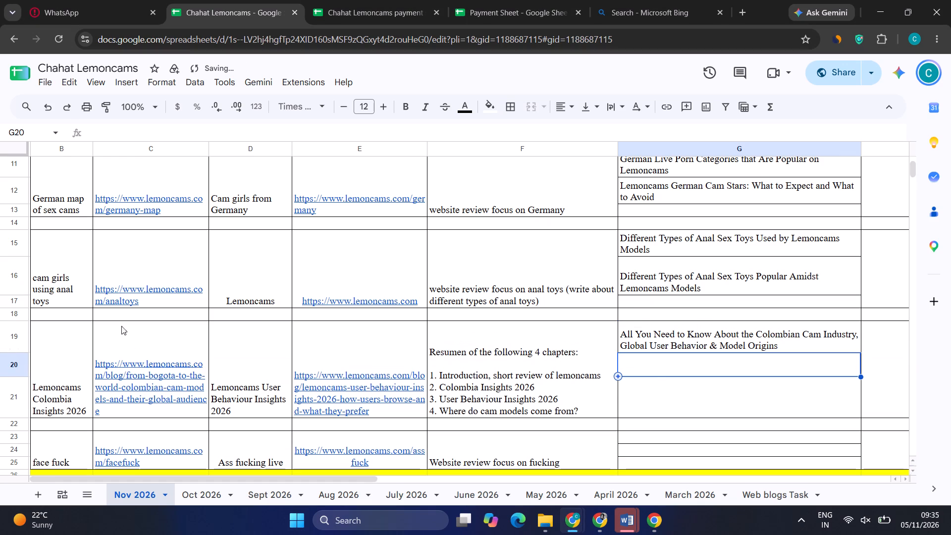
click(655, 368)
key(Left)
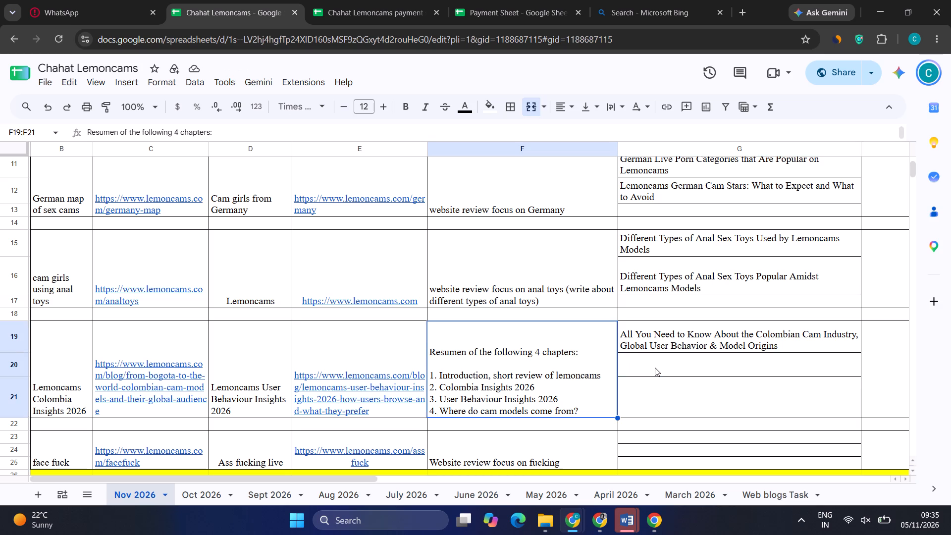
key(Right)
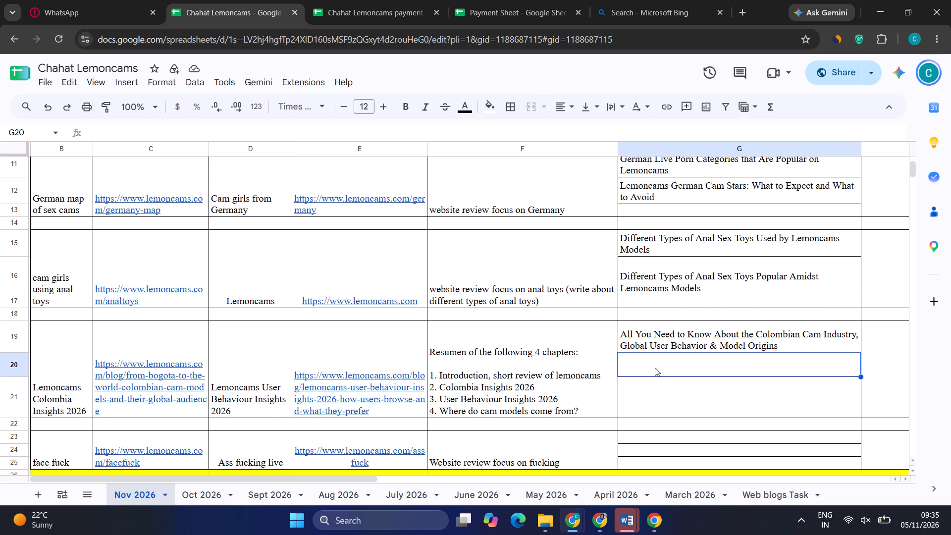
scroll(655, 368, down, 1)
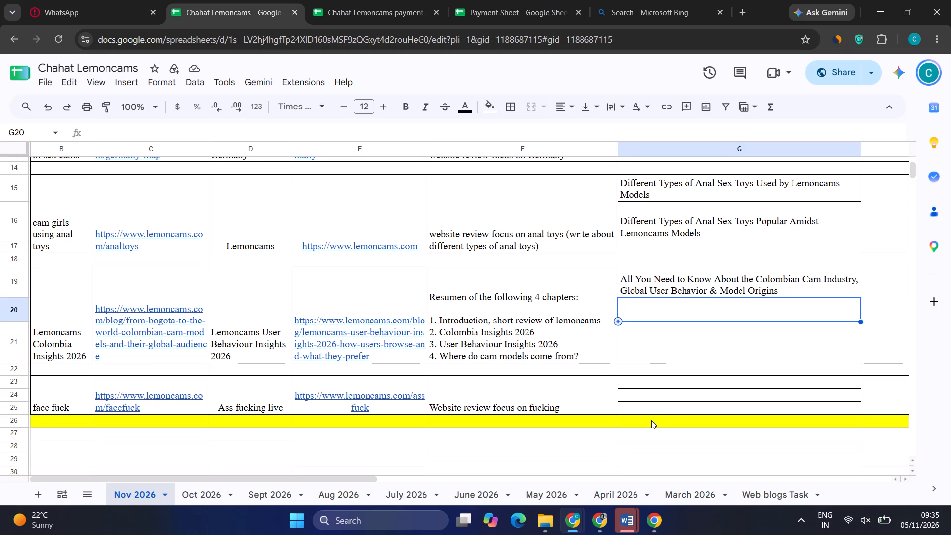
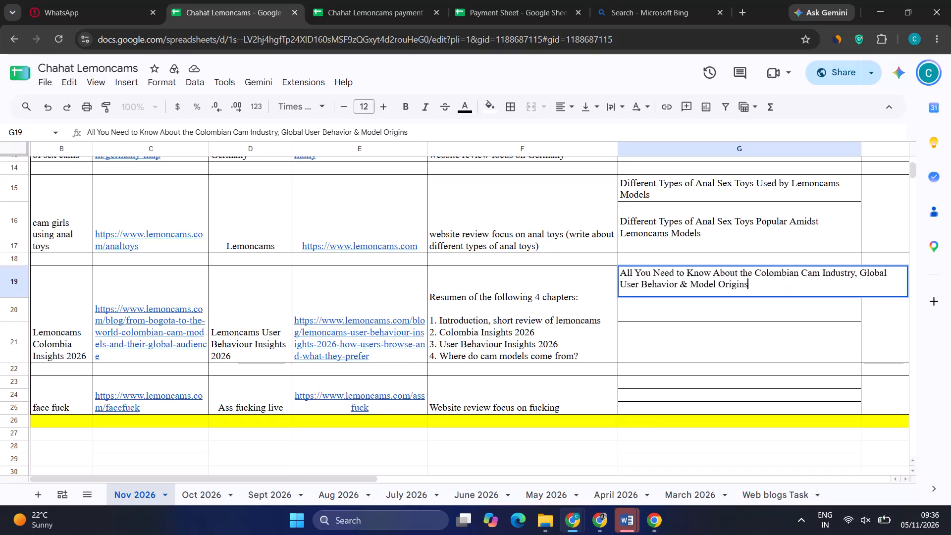
Insert the word "Lemoncams" before "Model Origins" in cell G19's title.
key(ctrl+shift+Left)
key(ctrl+shift+Left)
key(Left)
key(shift+l)
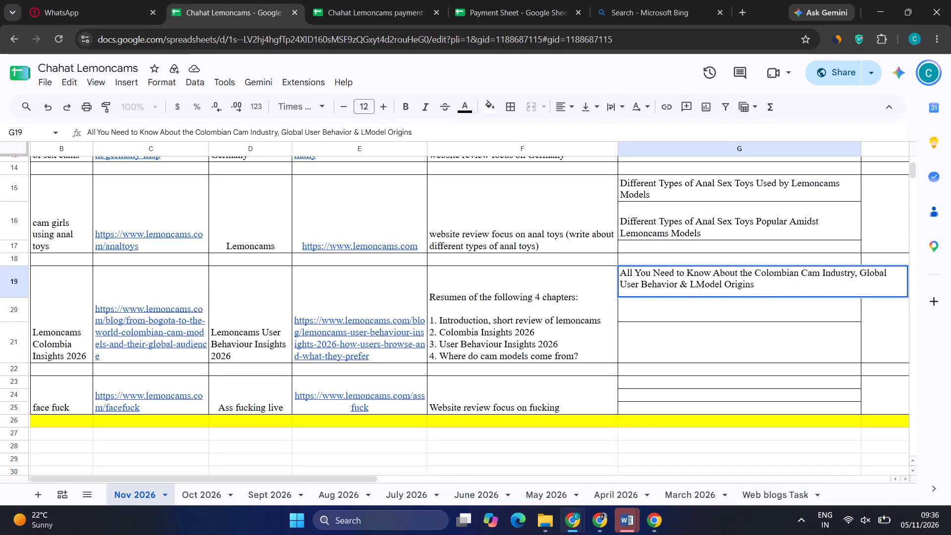
key(BackSpace)
text(Lemo)
text(ncams)
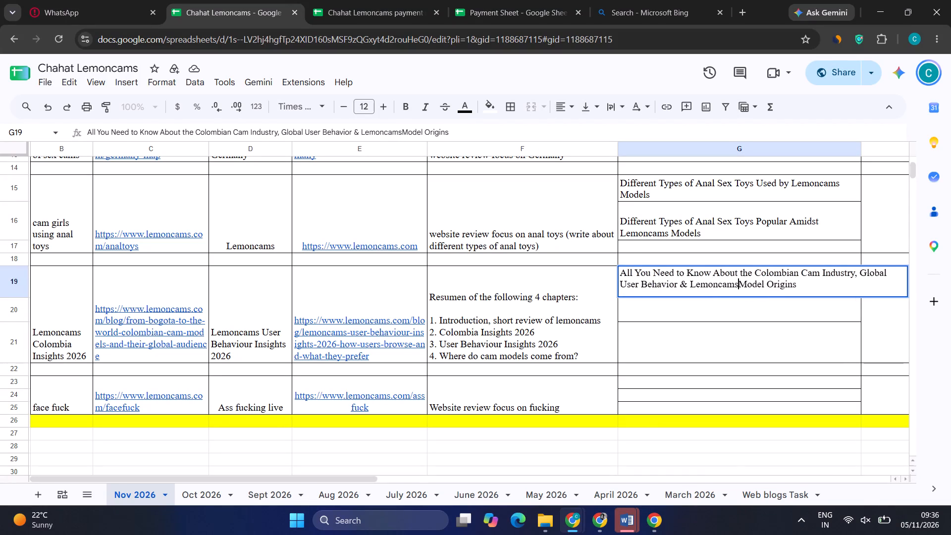
key(space)
key(Return)
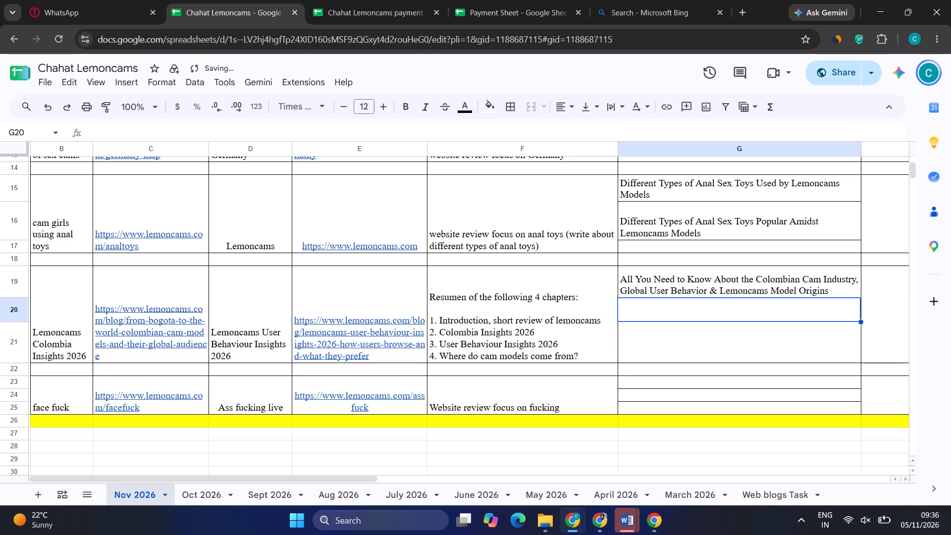
Move the word "Lemoncams" so it stands between "Global" and "User Behavior" in cell G19's title.
key(Up)
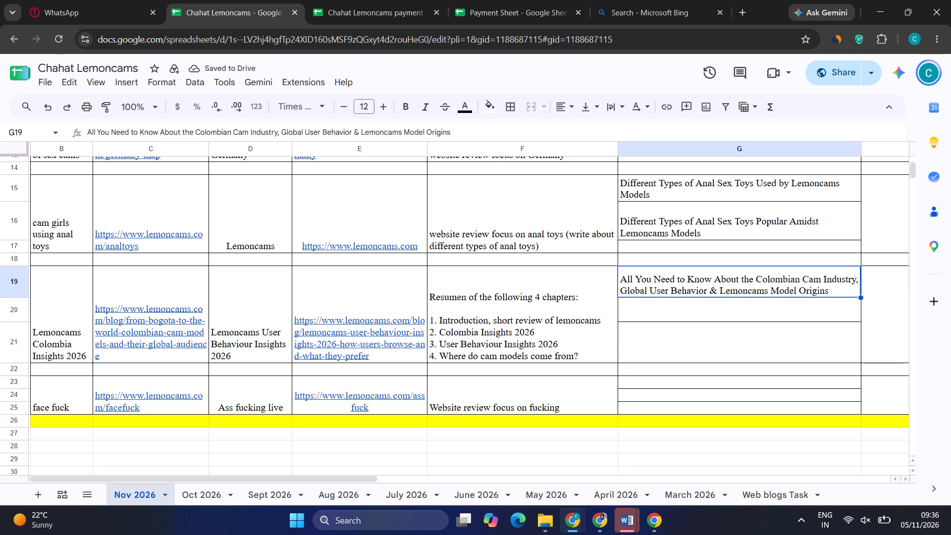
key(Return)
key(ctrl+shift+Left)
key(Left)
key(ctrl+shift+Left)
key(Left)
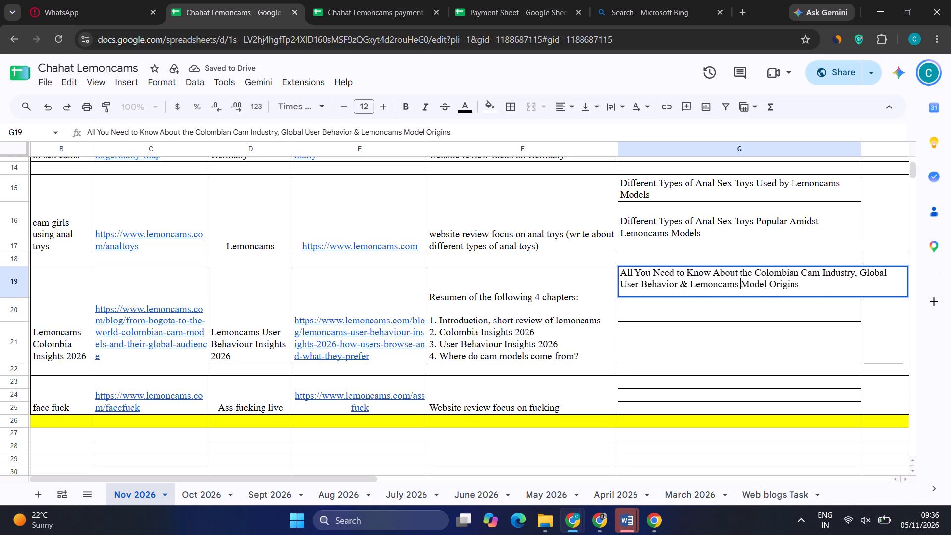
key(ctrl+shift+Left)
key(ctrl+x)
key(ctrl+shift+Left)
key(ctrl+shift+Left)
key(ctrl+shift+Left)
key(Left)
key(ctrl+v)
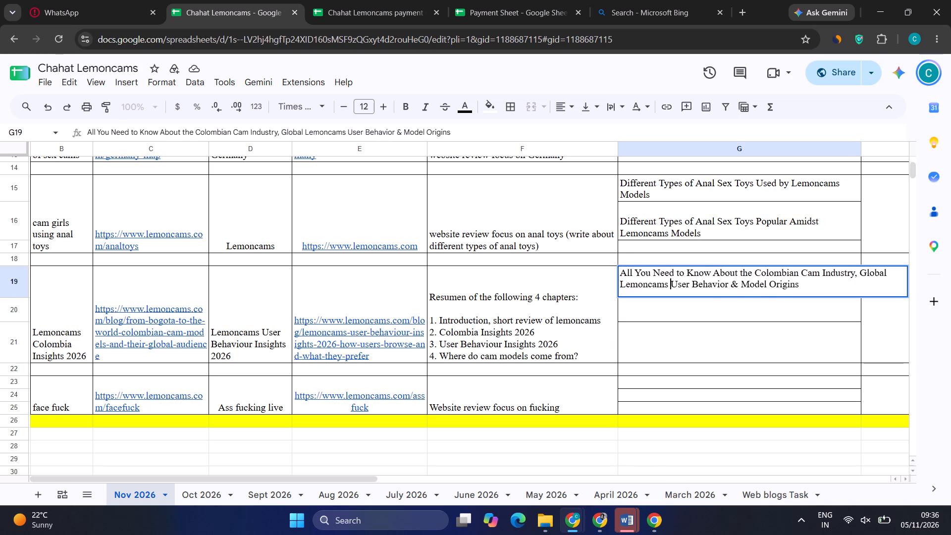
key(Return)
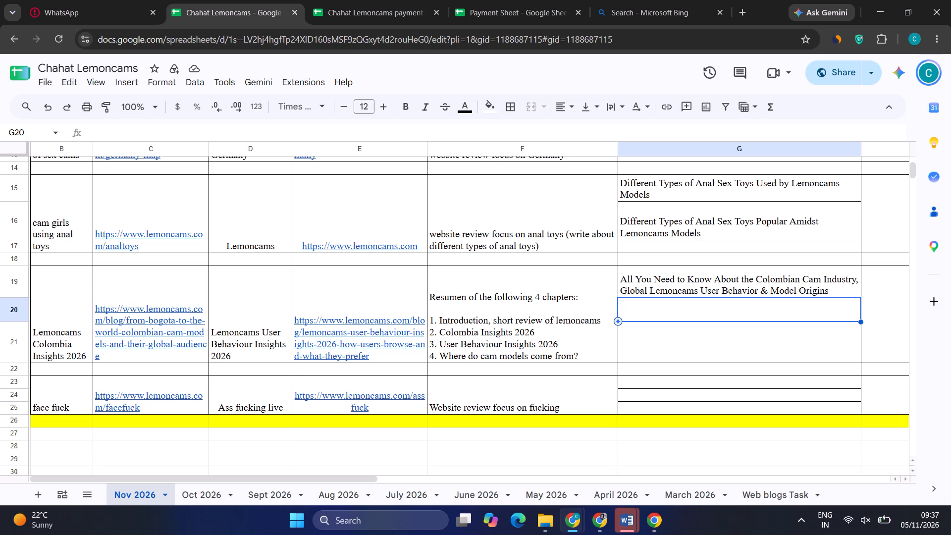
key(Up)
key(ctrl+v)
key(ctrl+z)
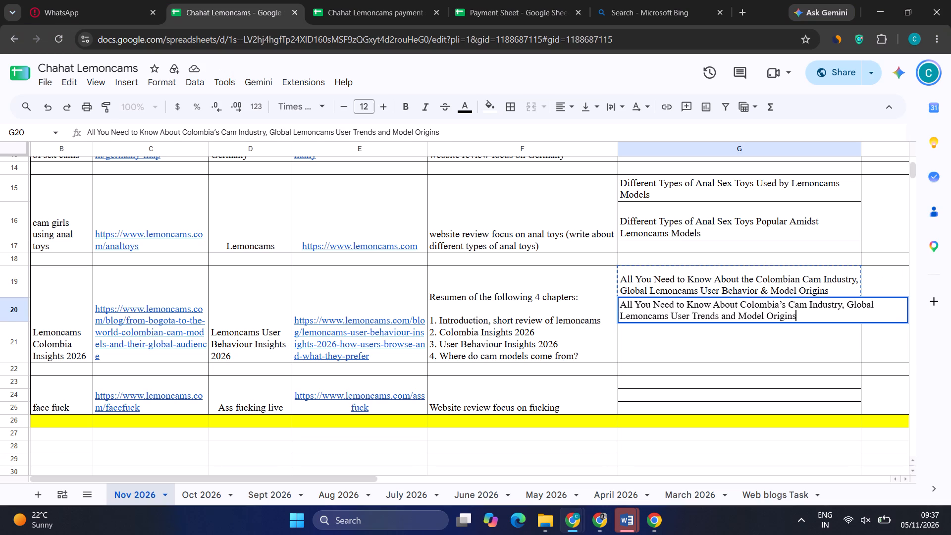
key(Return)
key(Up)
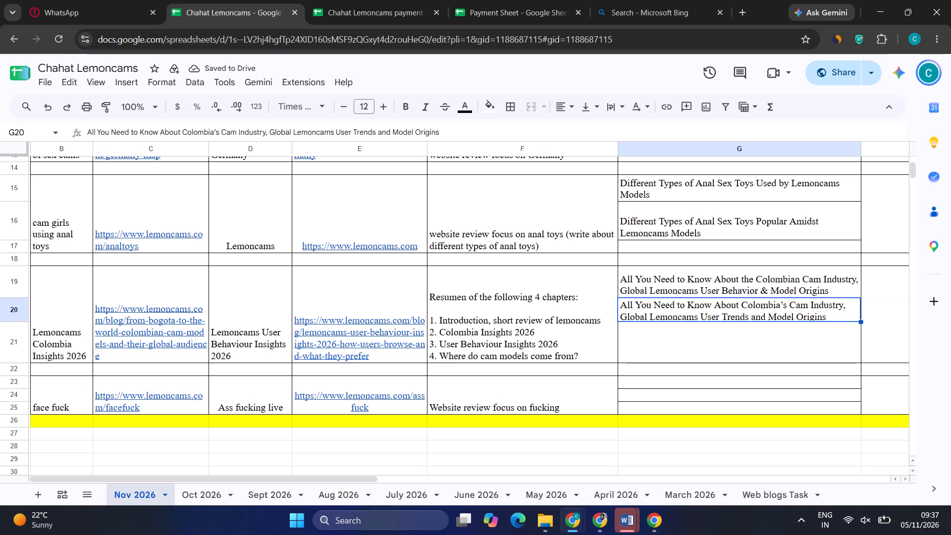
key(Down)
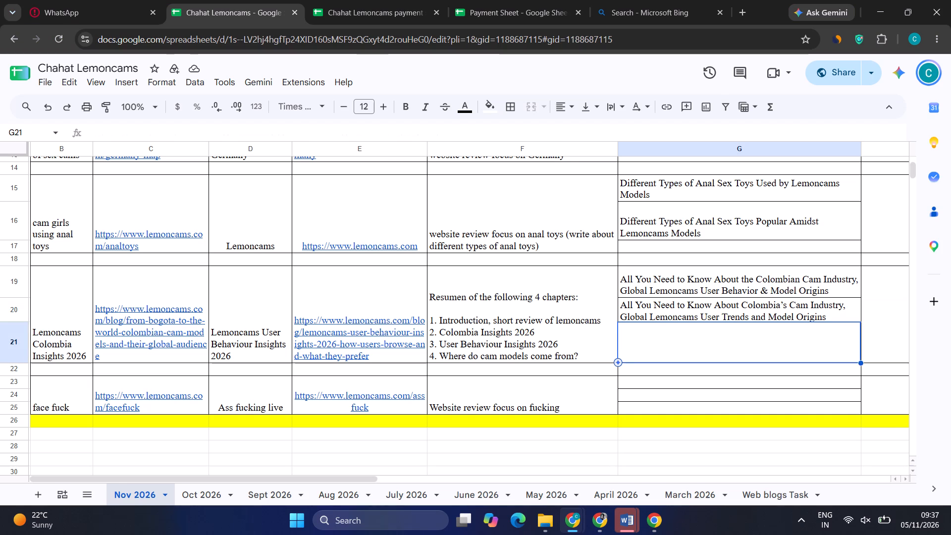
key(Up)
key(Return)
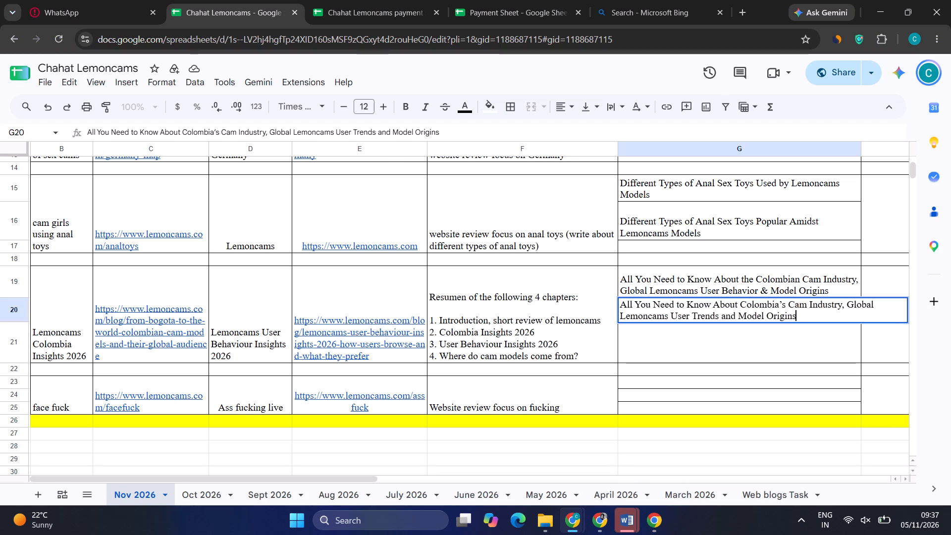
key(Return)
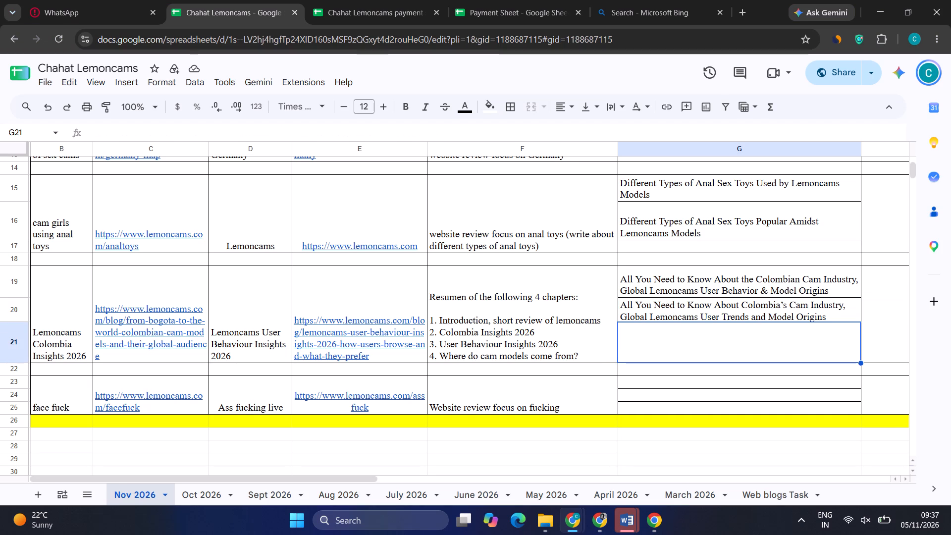
Search the web for "what is face fuck" in the Lemoncams blog window and recheck the row 23–25 brief in the sheet.
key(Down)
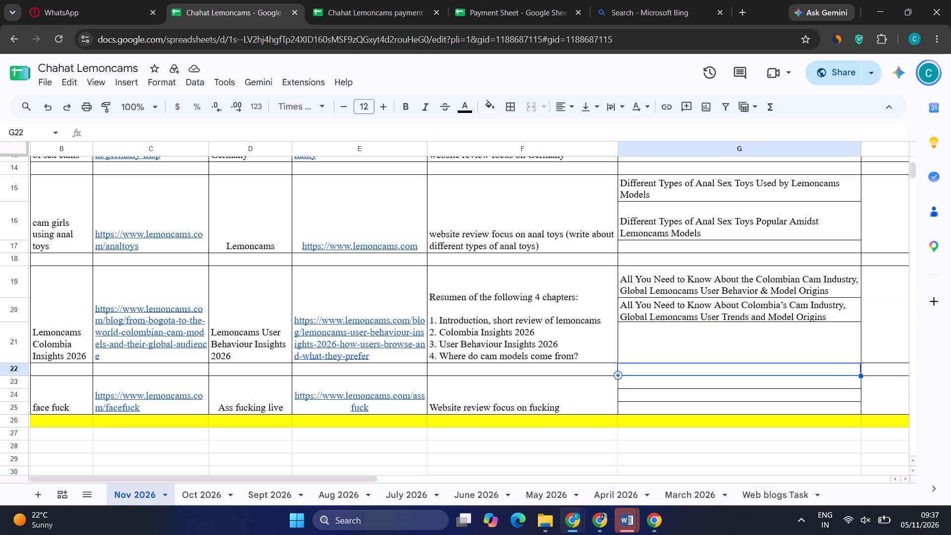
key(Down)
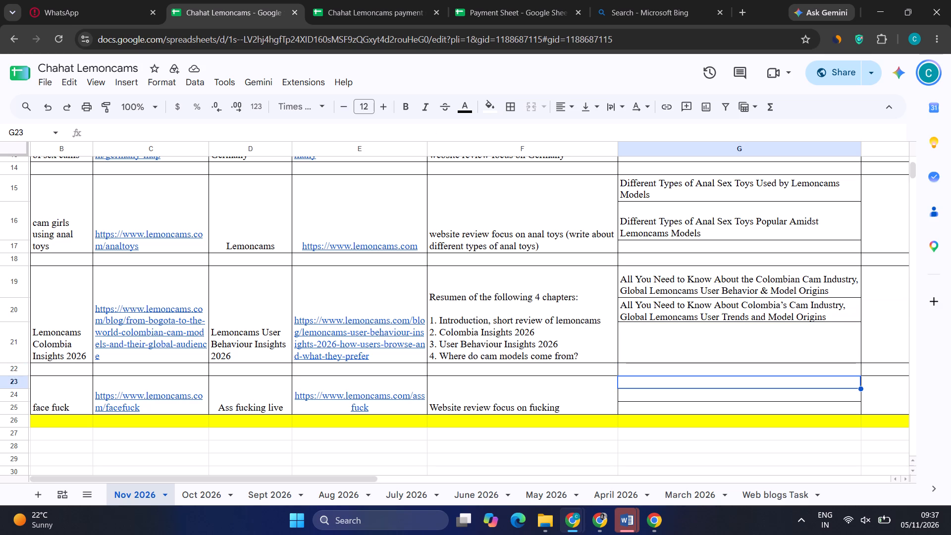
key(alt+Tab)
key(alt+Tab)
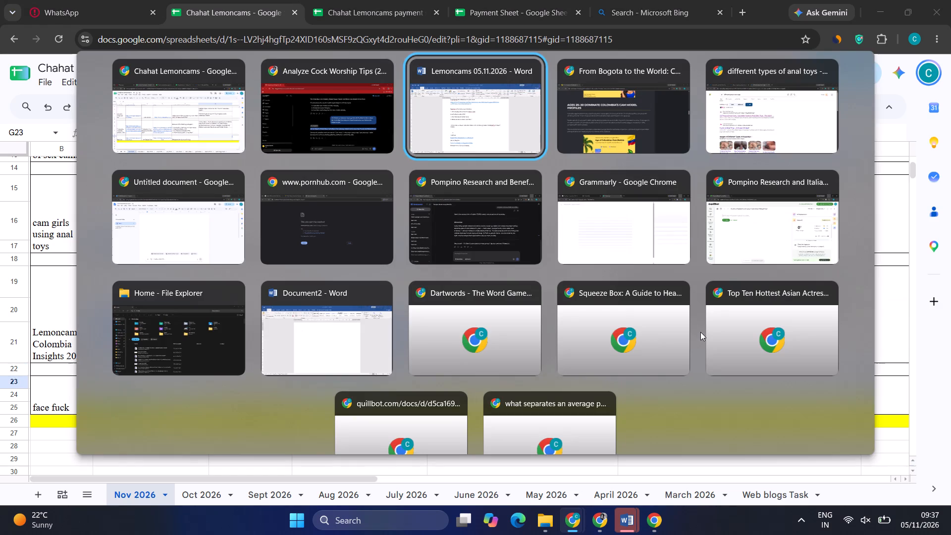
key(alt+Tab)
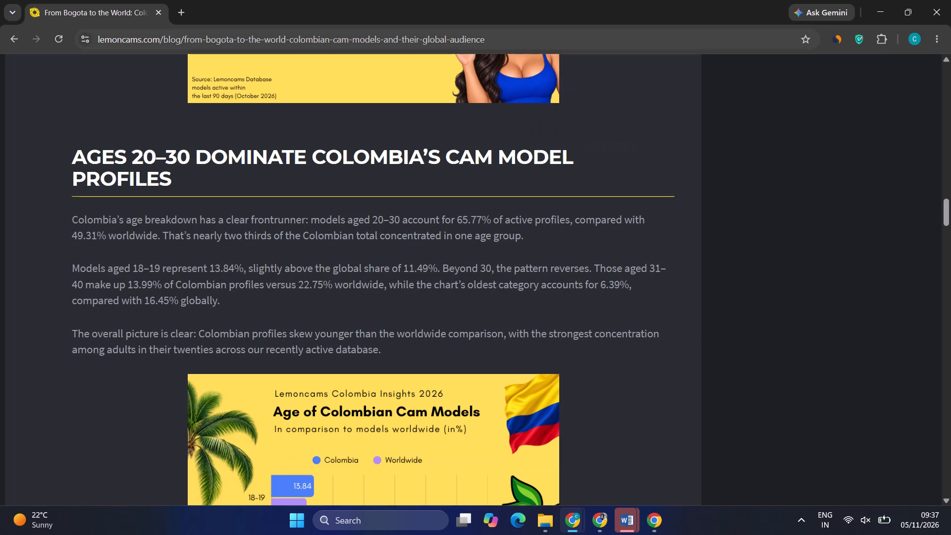
click(509, 41)
key(w)
text(hat is face fucl)
key(BackSpace)
key(k)
key(Return)
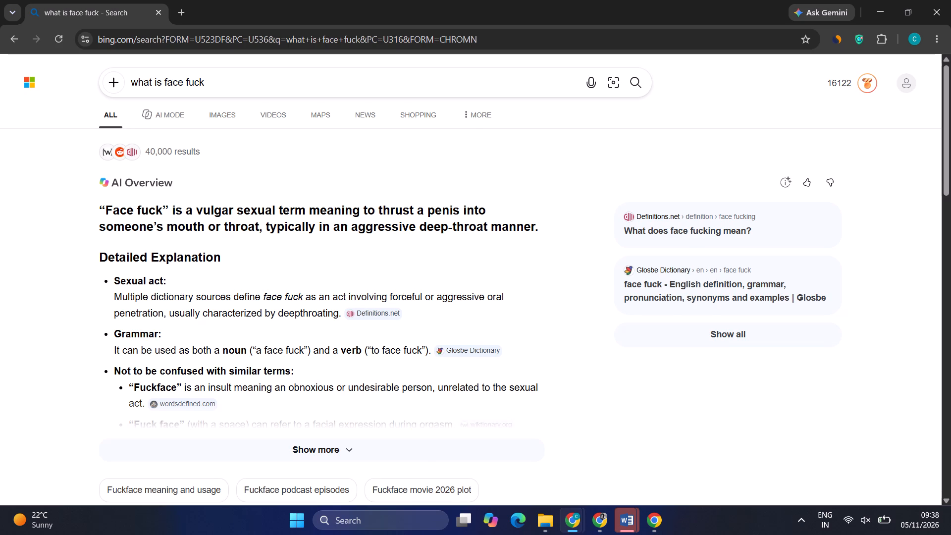
key(alt+Tab)
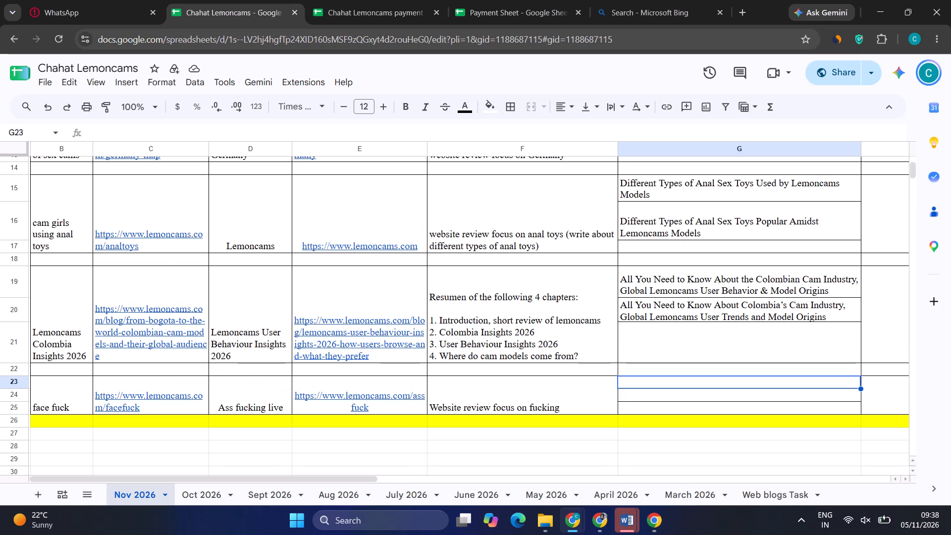
key(alt+Tab)
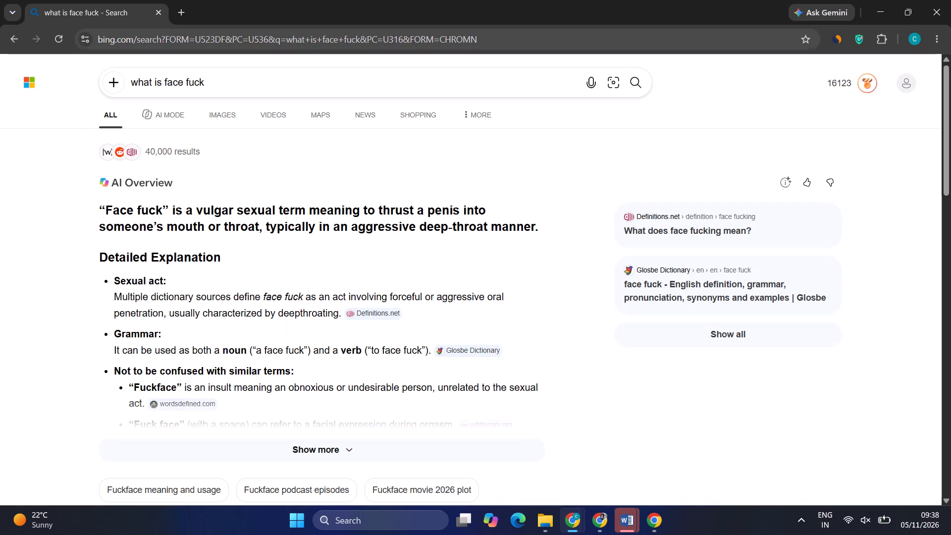
Search Bing for "different types of sex" and read through the expanded AI overview of the categories.
click(426, 80)
key(ctrl+a)
text(different types of cu)
key(BackSpace)
key(BackSpace)
text(fc)
key(BackSpace)
text(uck)
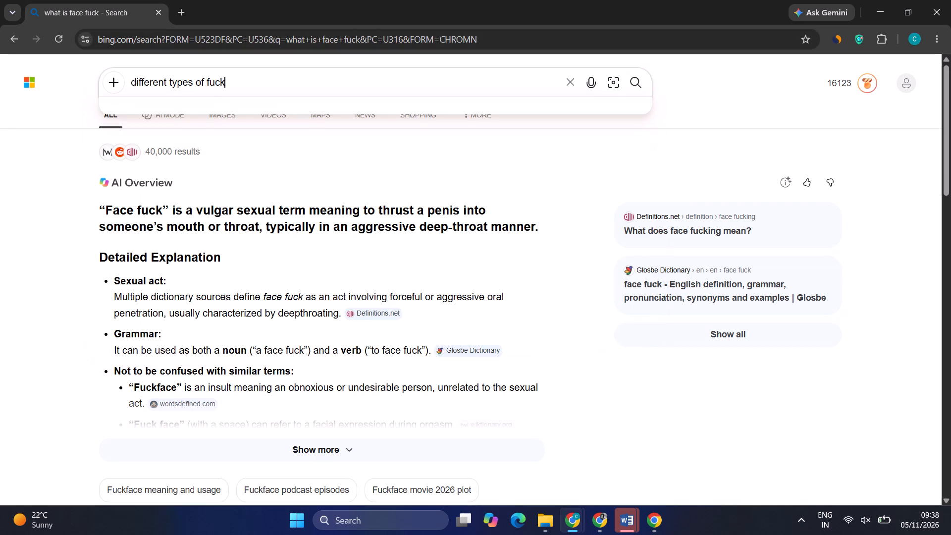
key(BackSpace)
key(BackSpace)
key(BackSpace)
key(BackSpace)
key(e)
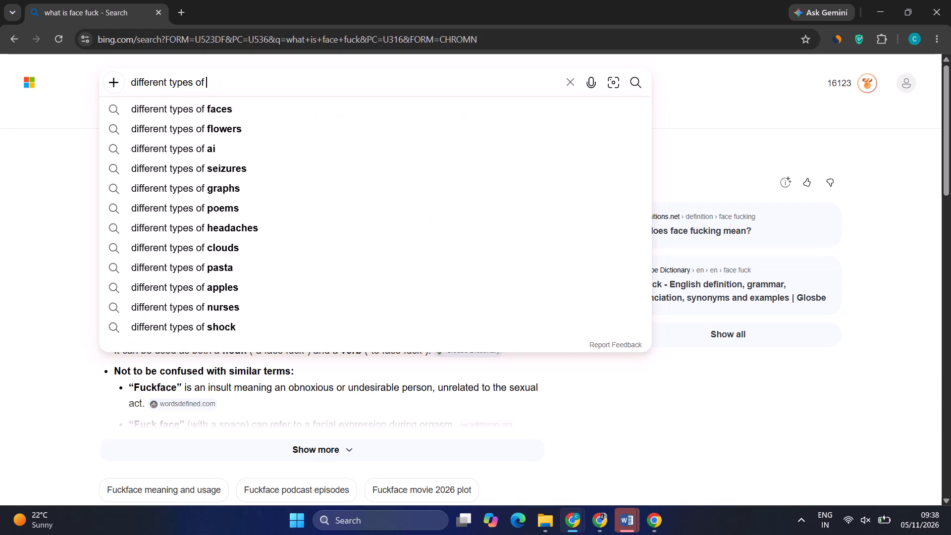
key(BackSpace)
text(sex)
key(Return)
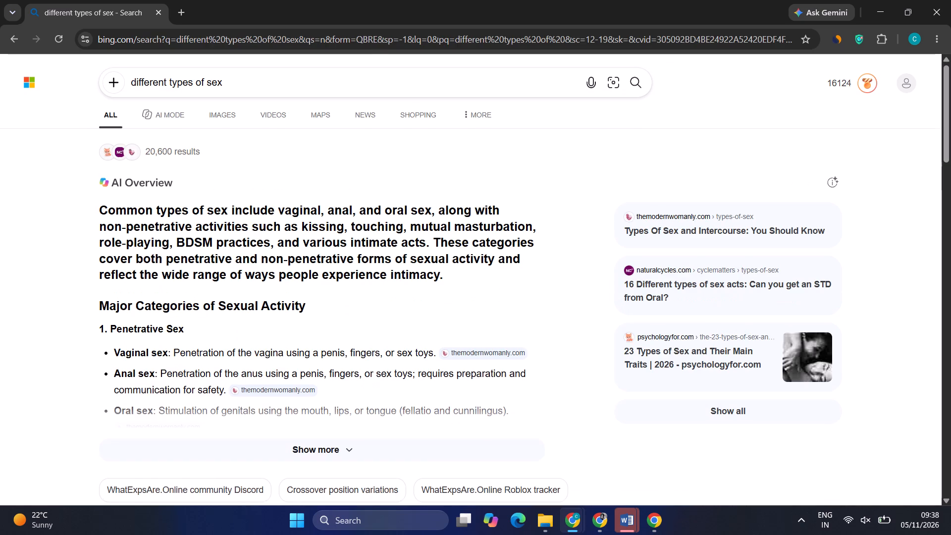
scroll(426, 80, down, 3)
click(318, 300)
scroll(318, 300, down, 1)
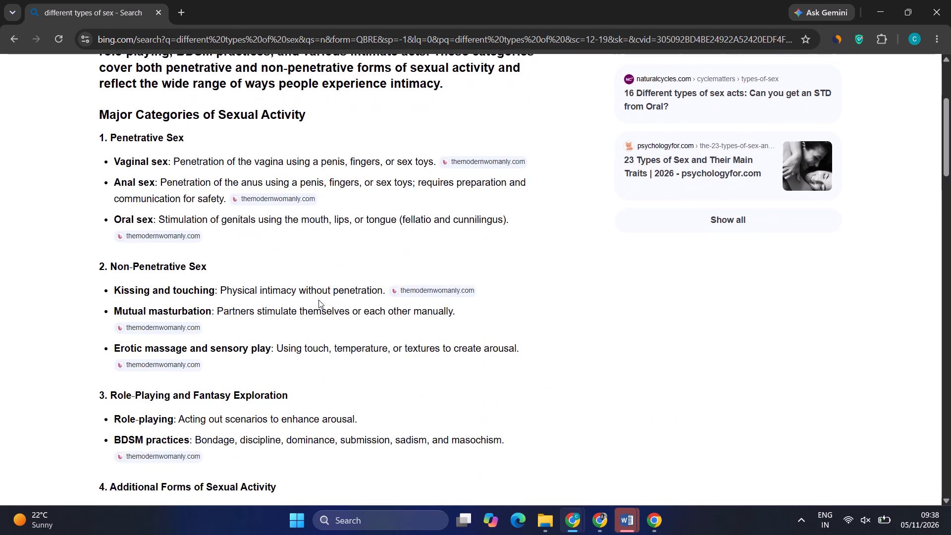
scroll(318, 300, down, 3)
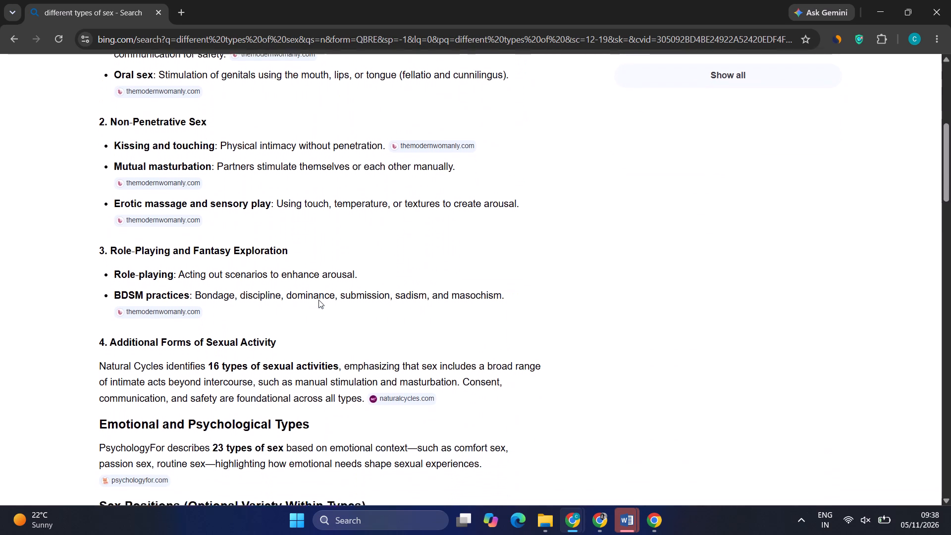
scroll(318, 300, down, 1)
Add the title "Different Types of Sex You Get to See on Lemoncams Live" below entry 6's brief in the Word document.
key(alt+Tab)
key(alt+Right)
key(alt+Right)
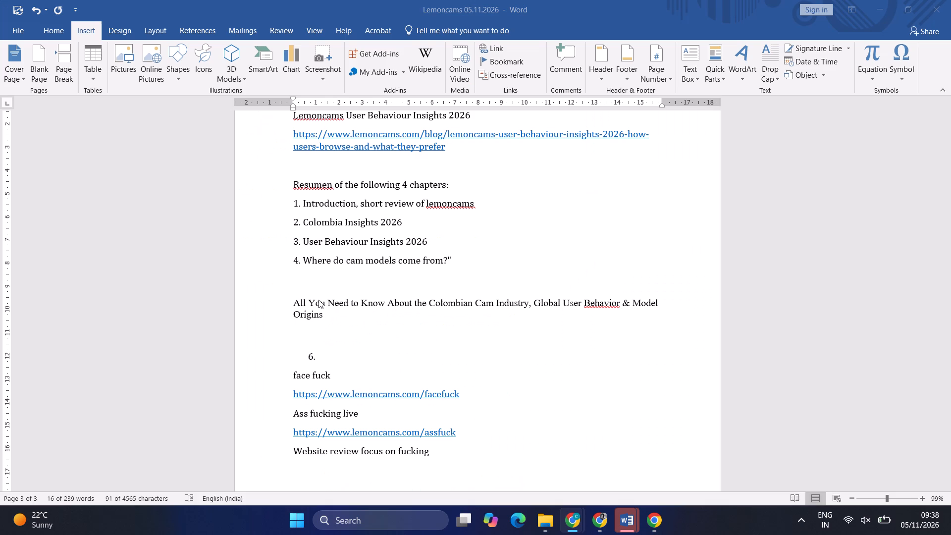
key(ctrl+a)
key(Down)
text(Different Tyes)
key(BackSpace)
key(BackSpace)
text(pes of Sex)
key(BackSpace)
key(BackSpace)
key(BackSpace)
key(alt+Tab)
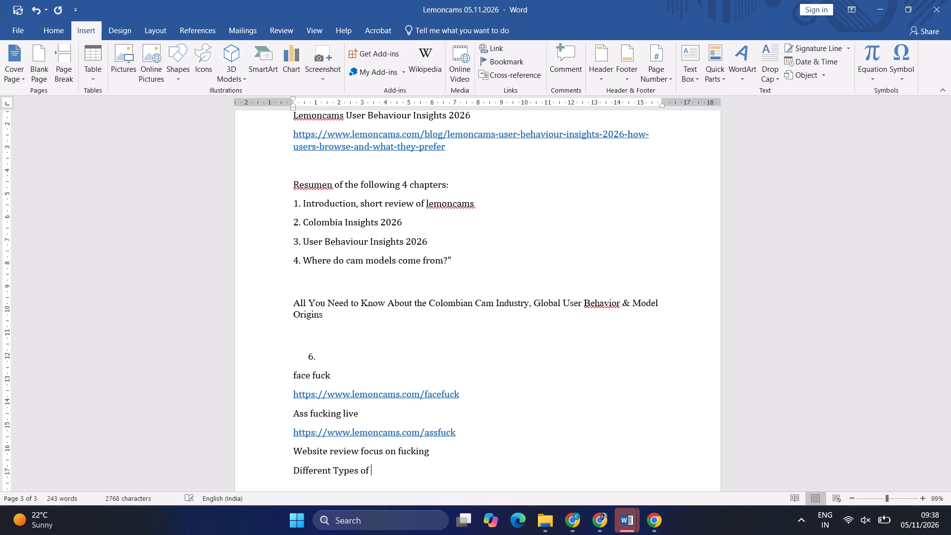
scroll(318, 300, up, 3)
key(alt+Tab)
text(Sex You Get to See on Lemoncams Live)
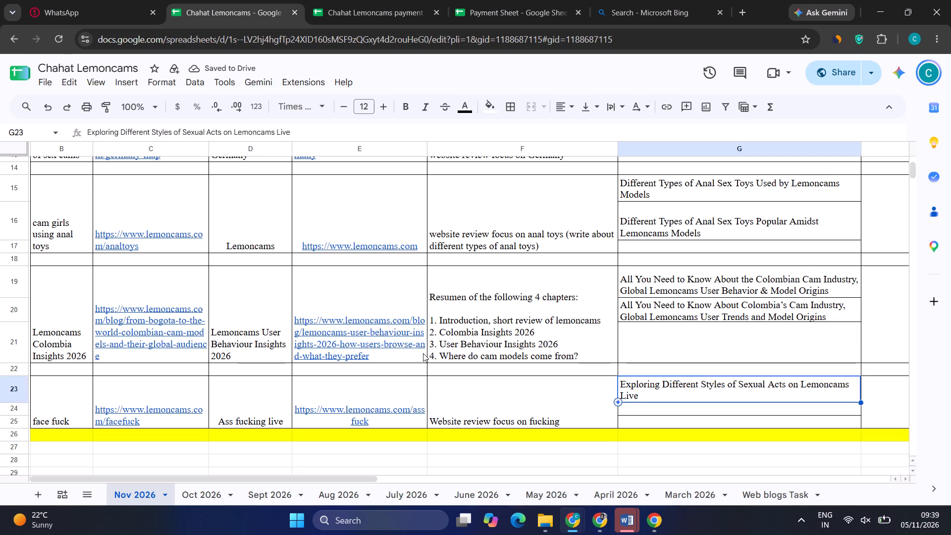
key(Return)
key(ctrl+a)
key(ctrl+c)
key(Return)
key(alt+Tab)
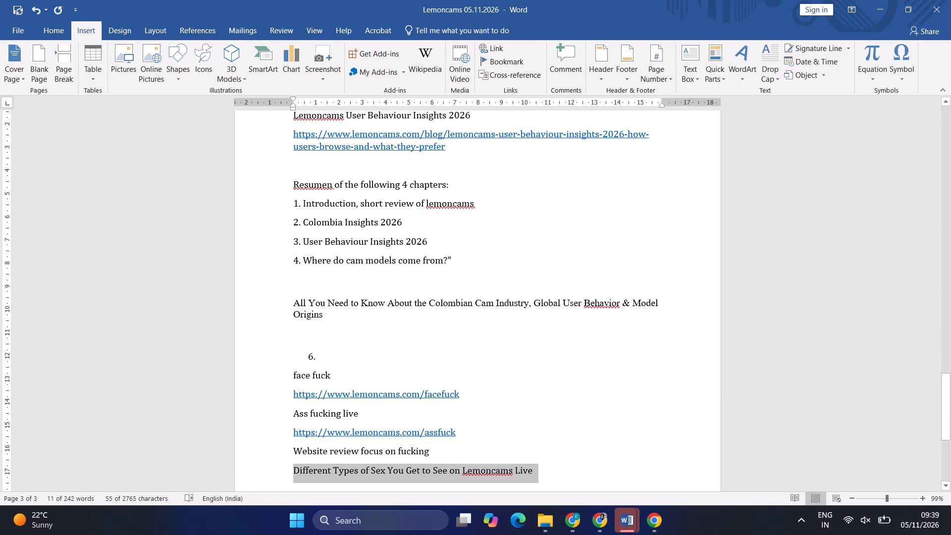
key(ctrl+v)
key(Return)
key(ctrl+s)
Copy the address of the Bing search for "different types of sex" onto the line below entry 6's title in Word.
key(alt+Tab)
key(alt+Right)
key(alt+Right)
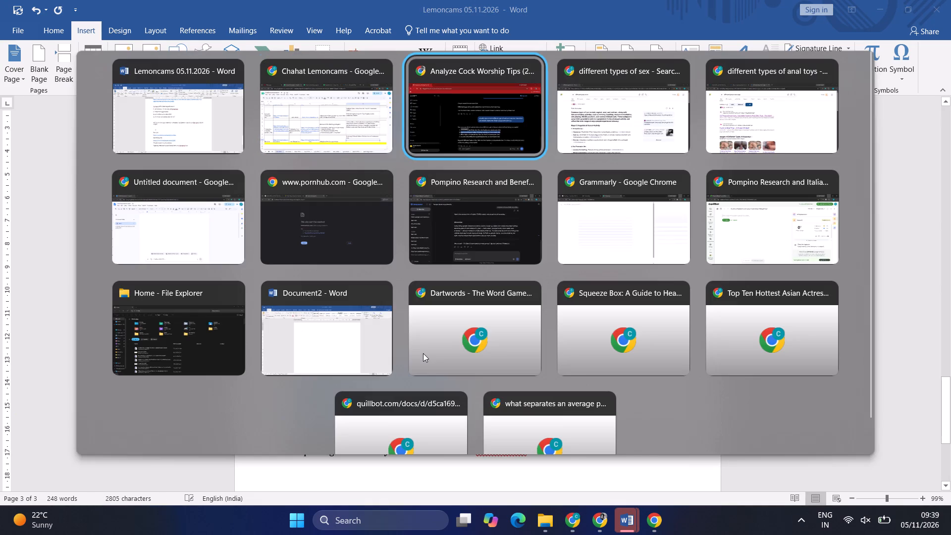
key(alt+Right)
scroll(423, 353, down, 2)
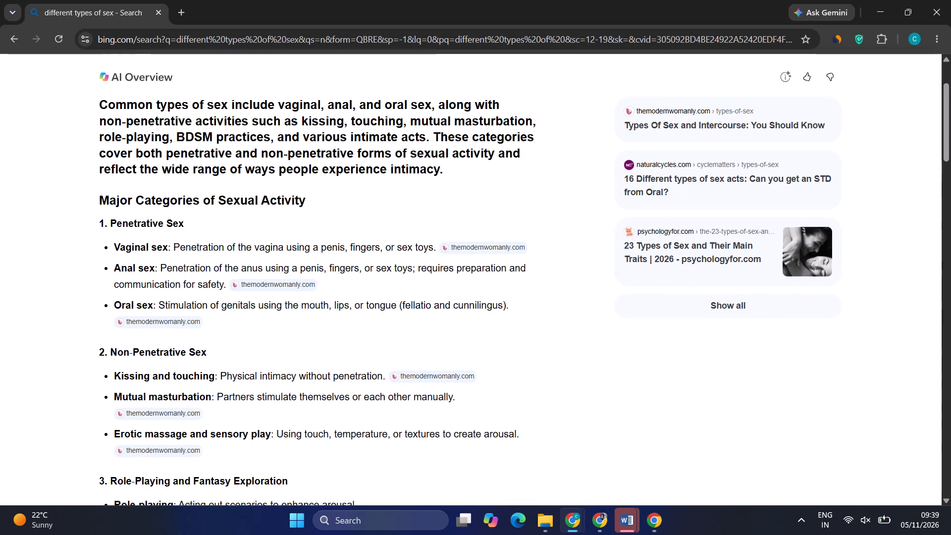
click(494, 42)
key(ctrl+c)
key(alt+Tab)
key(ctrl+v)
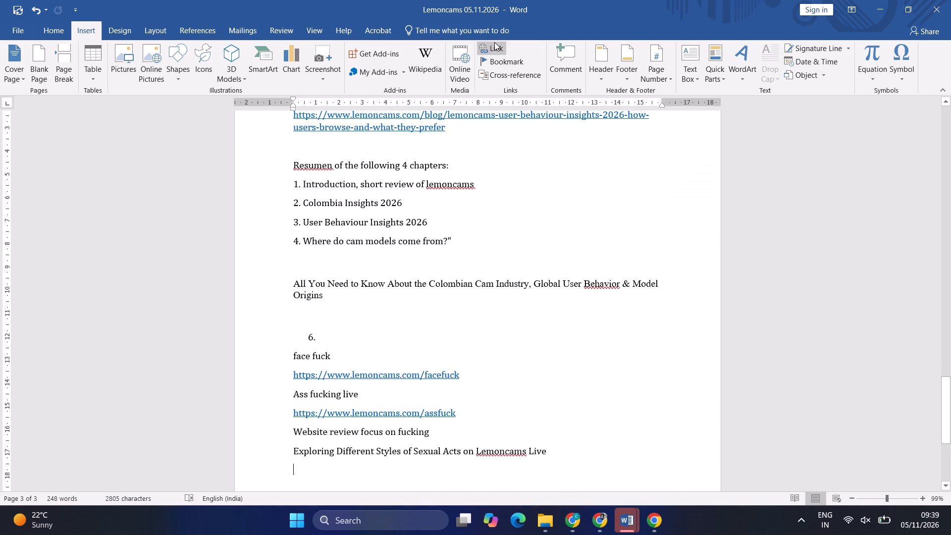
key(Return)
Insert a blank line between entry 6's brief and its title, and save the document.
key(Up)
key(Up)
key(Up)
key(Up)
key(Return)
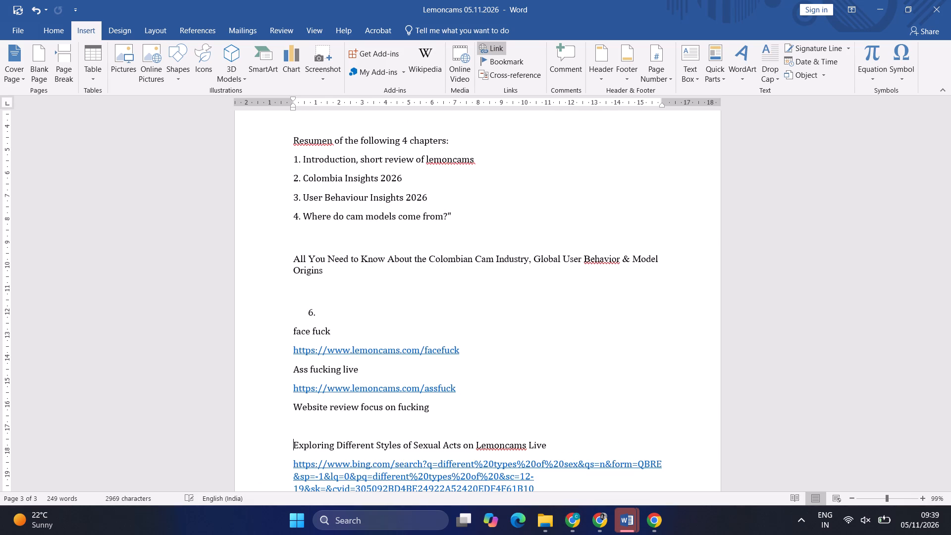
key(Down)
key(Down)
key(Down)
key(Down)
key(ctrl+s)
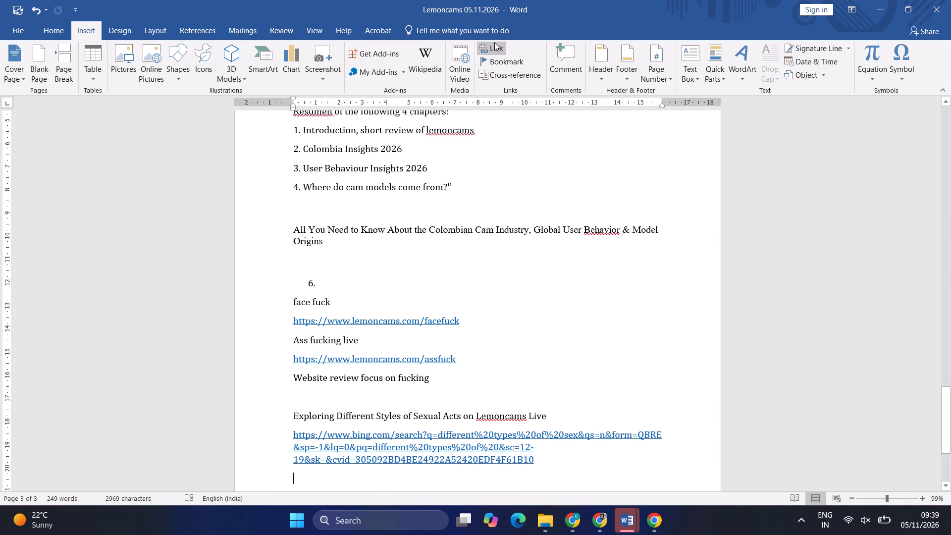
Read through psychologyfor.com's "23 Types of Sex and Their Main Traits" article from the Bing results, and close it when finished.
key(alt+Tab)
click(579, 130)
scroll(579, 130, up, 2)
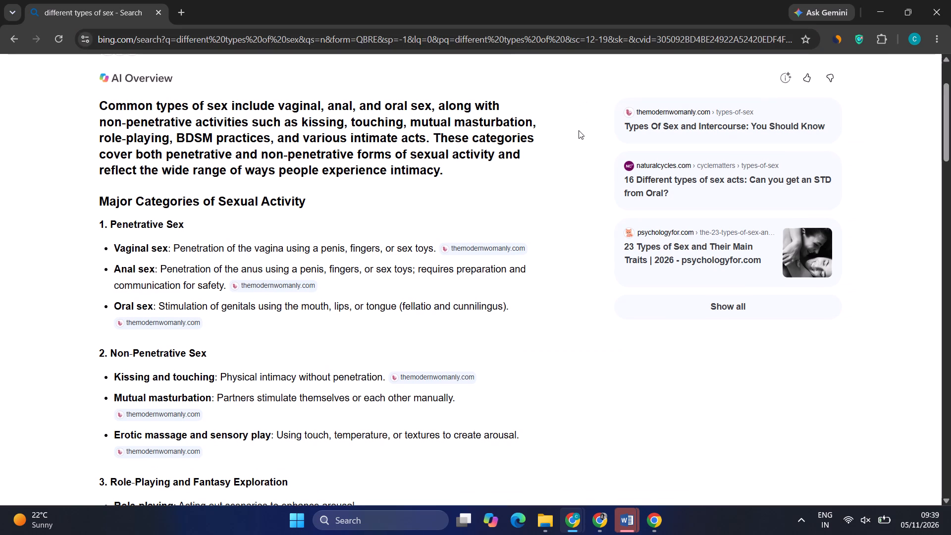
scroll(579, 130, up, 1)
scroll(579, 130, down, 7)
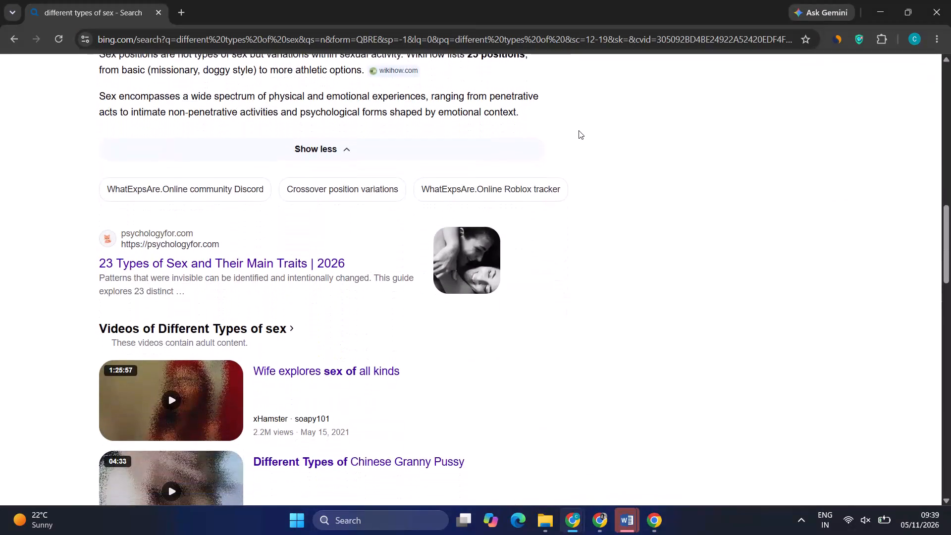
scroll(579, 130, down, 1)
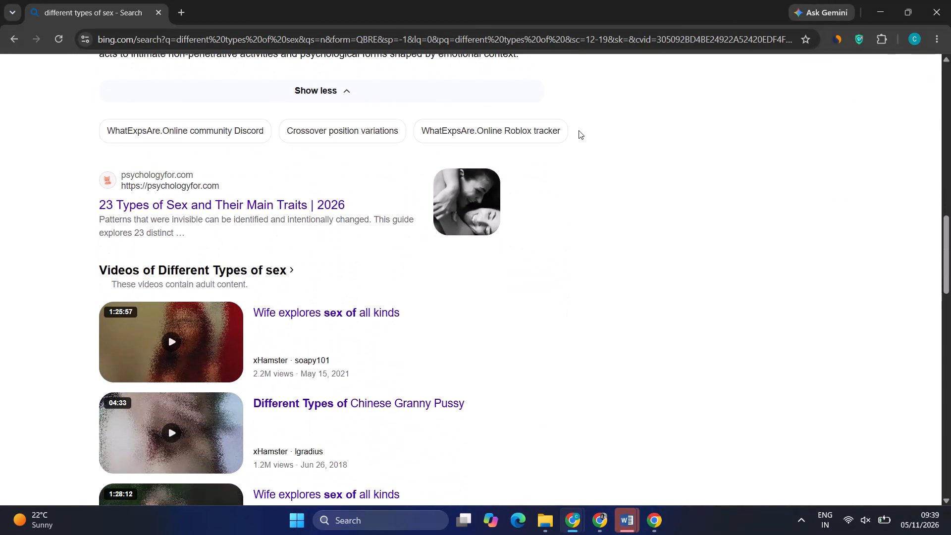
click(217, 201)
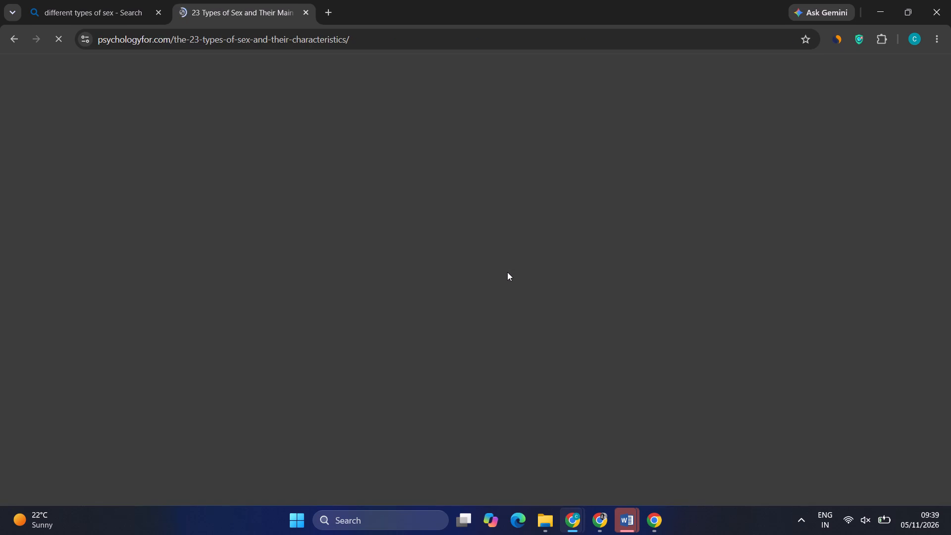
scroll(507, 272, down, 12)
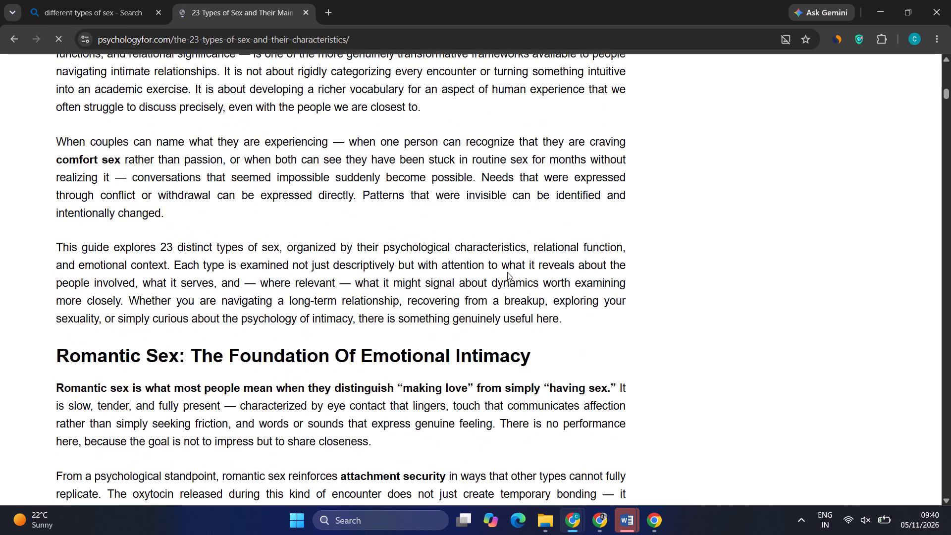
scroll(507, 272, down, 13)
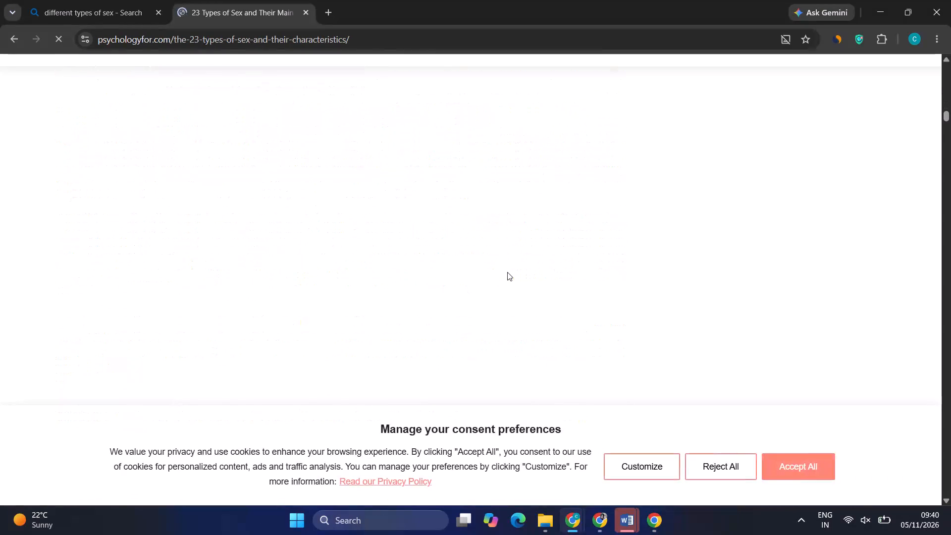
scroll(507, 272, down, 10)
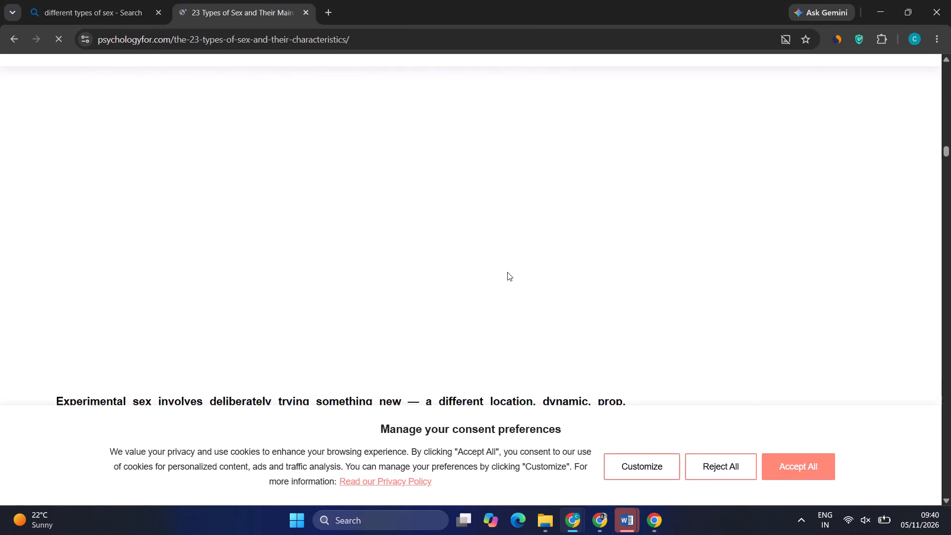
scroll(507, 272, down, 13)
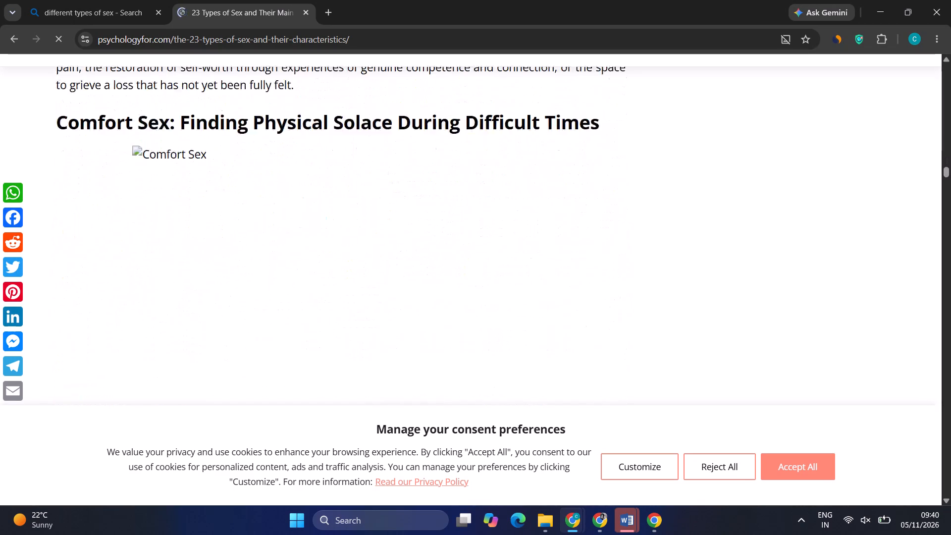
scroll(507, 272, down, 11)
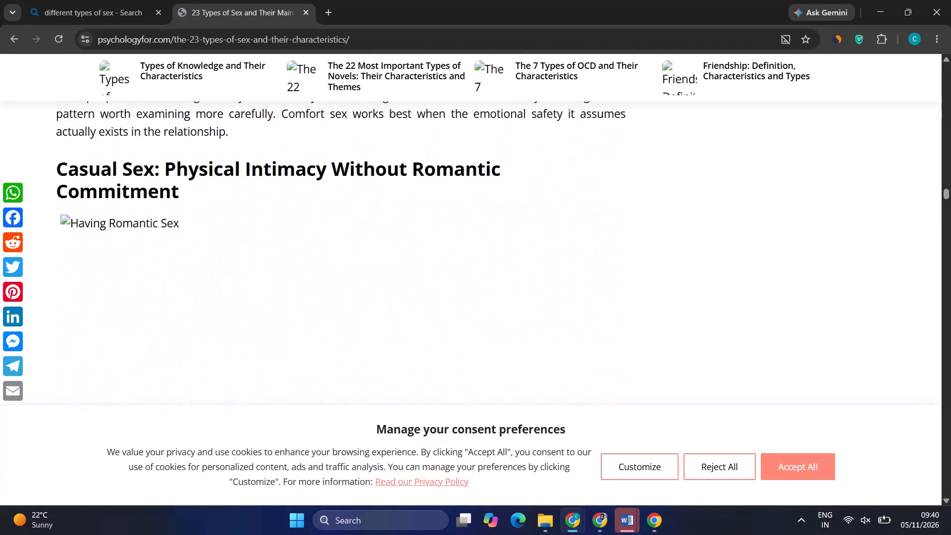
scroll(507, 272, down, 12)
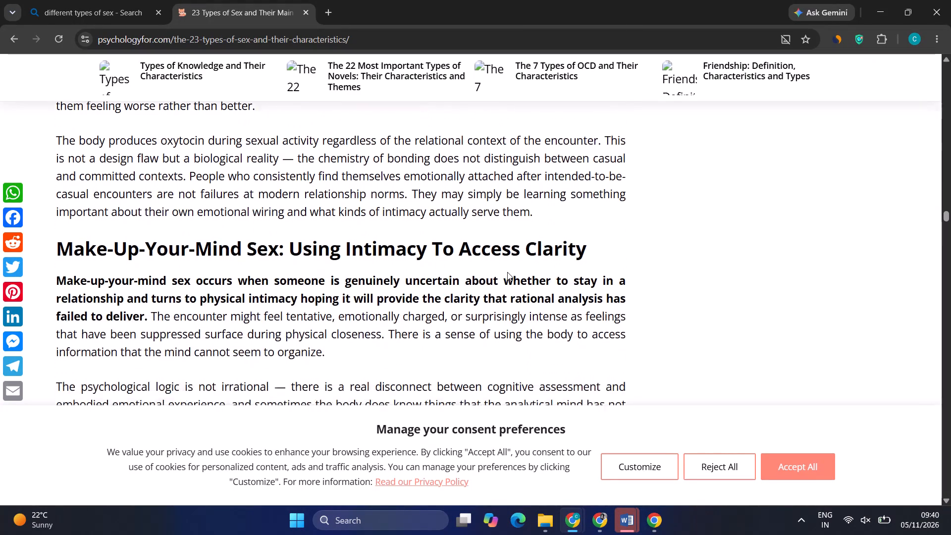
scroll(507, 272, down, 11)
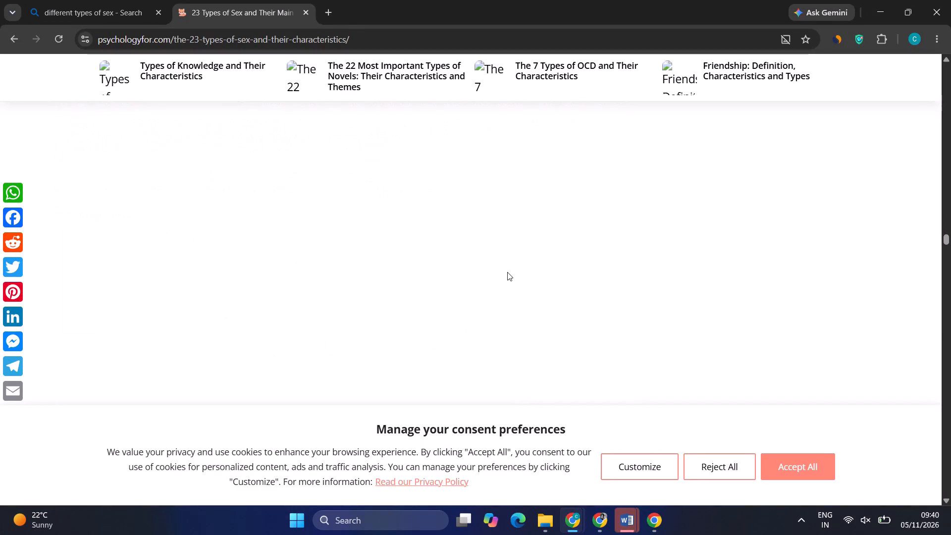
scroll(507, 272, down, 11)
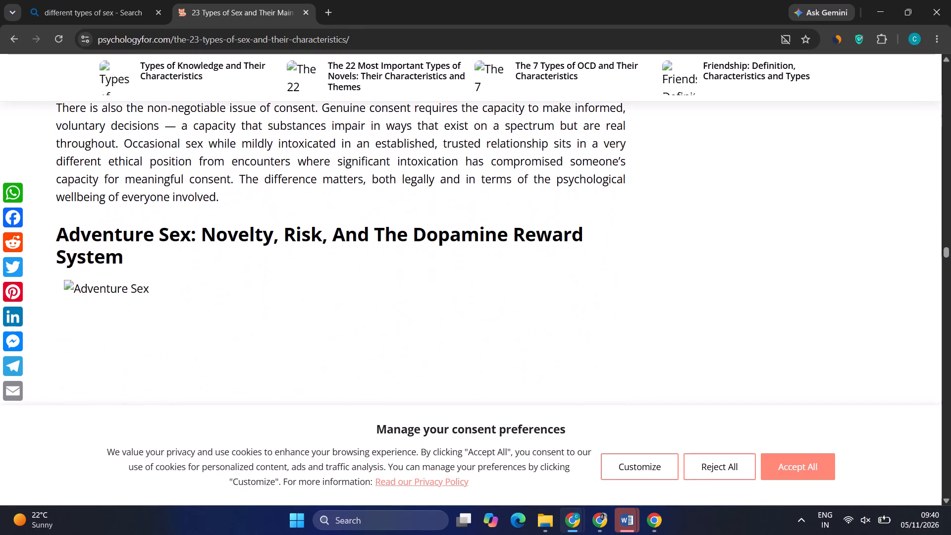
scroll(507, 272, down, 15)
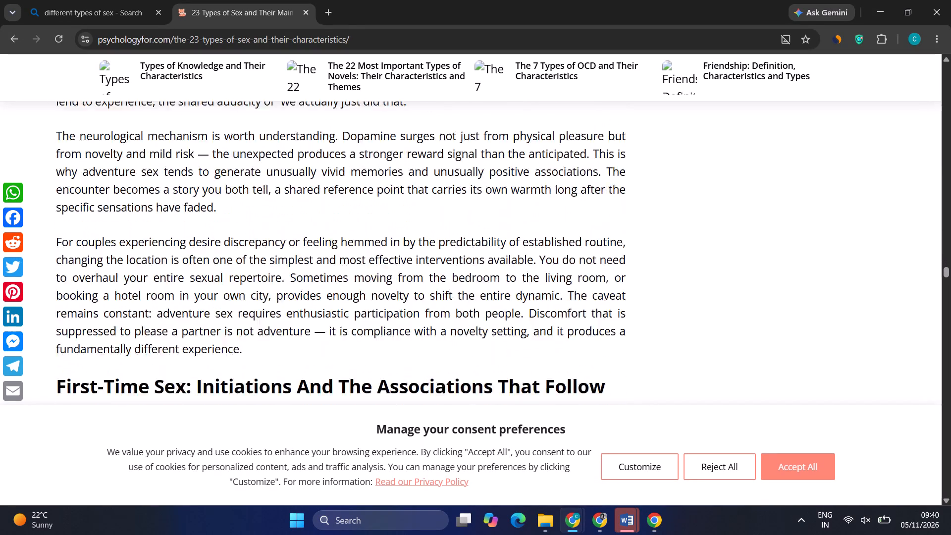
scroll(507, 272, down, 3)
scroll(507, 272, up, 2)
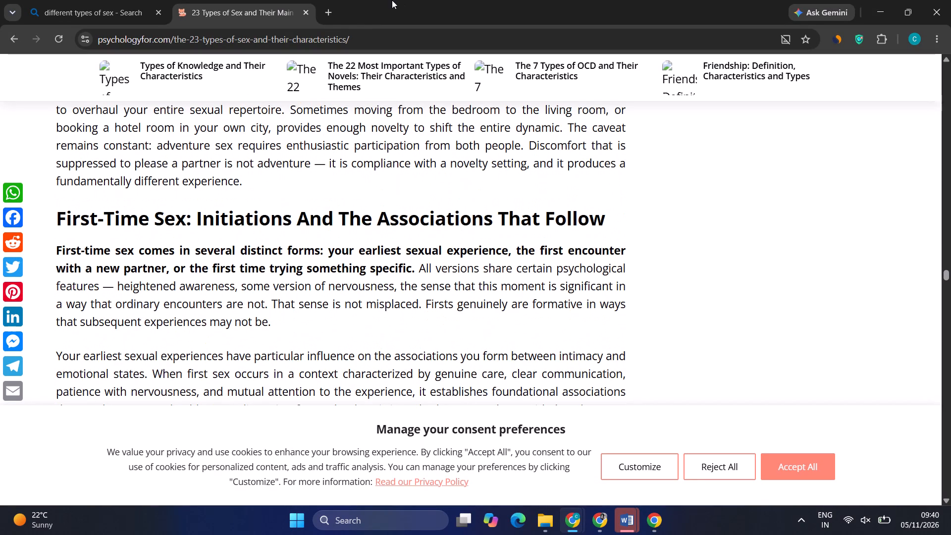
scroll(408, 323, down, 6)
scroll(408, 323, up, 1)
scroll(408, 323, down, 3)
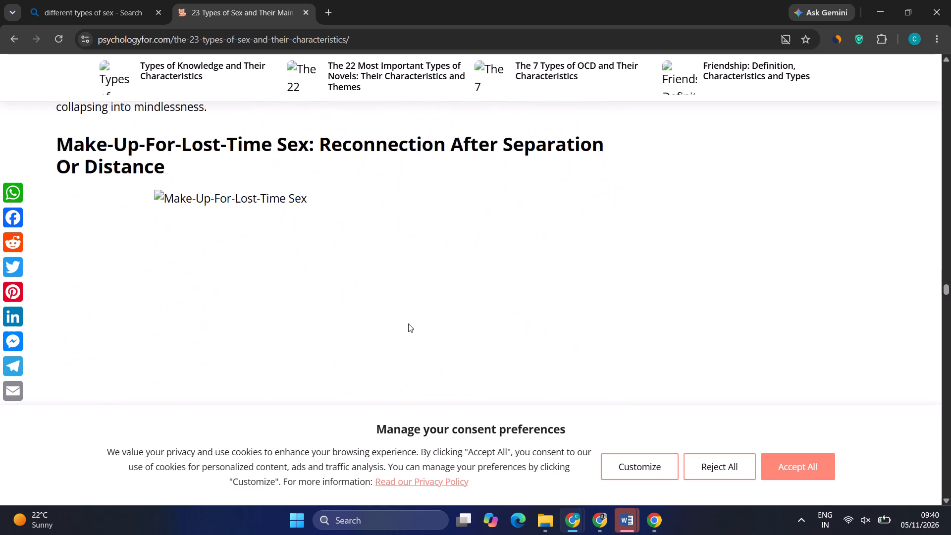
scroll(408, 323, down, 13)
scroll(408, 323, up, 3)
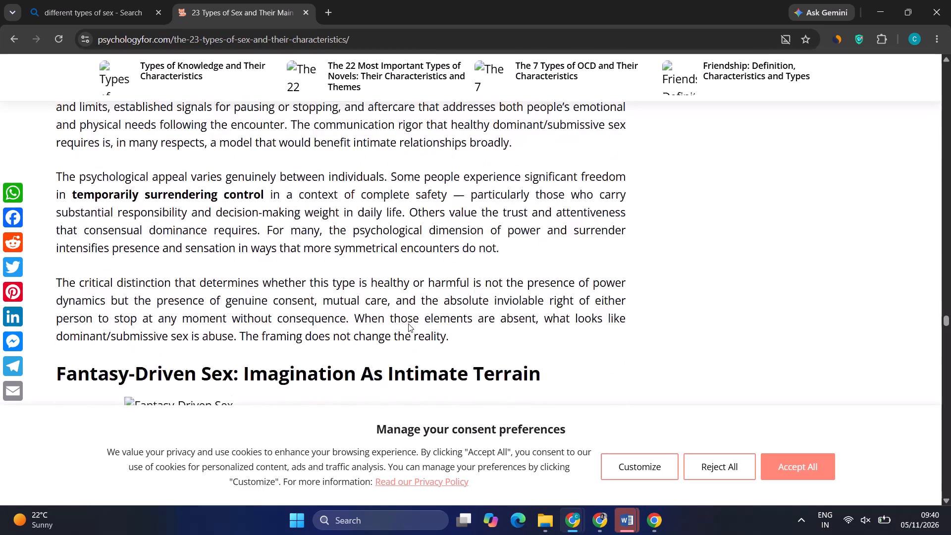
scroll(408, 323, up, 2)
scroll(408, 323, down, 8)
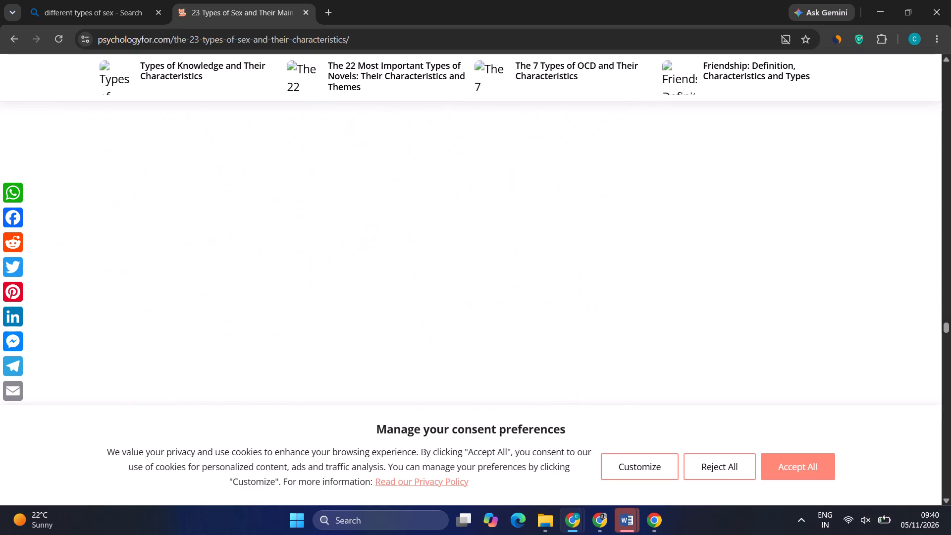
scroll(408, 323, down, 7)
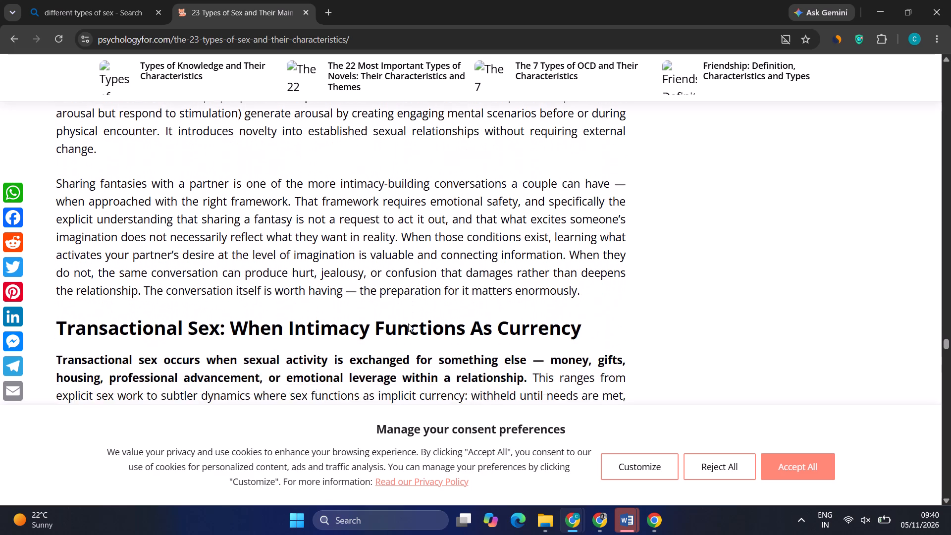
scroll(408, 323, down, 10)
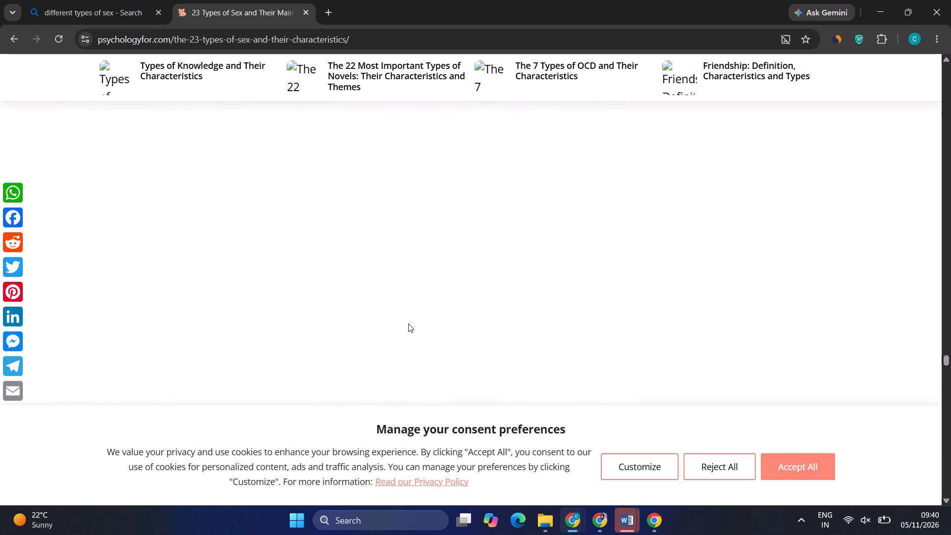
scroll(408, 323, down, 10)
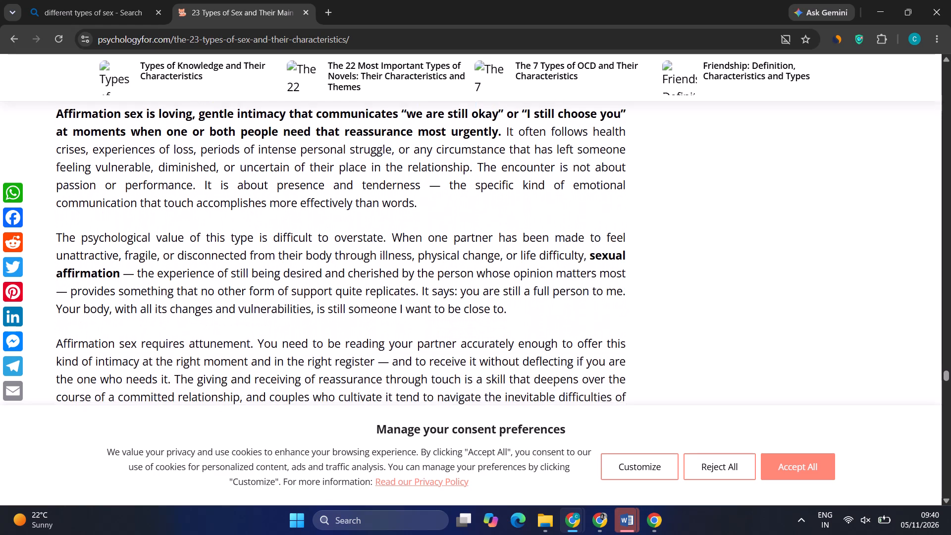
click(307, 14)
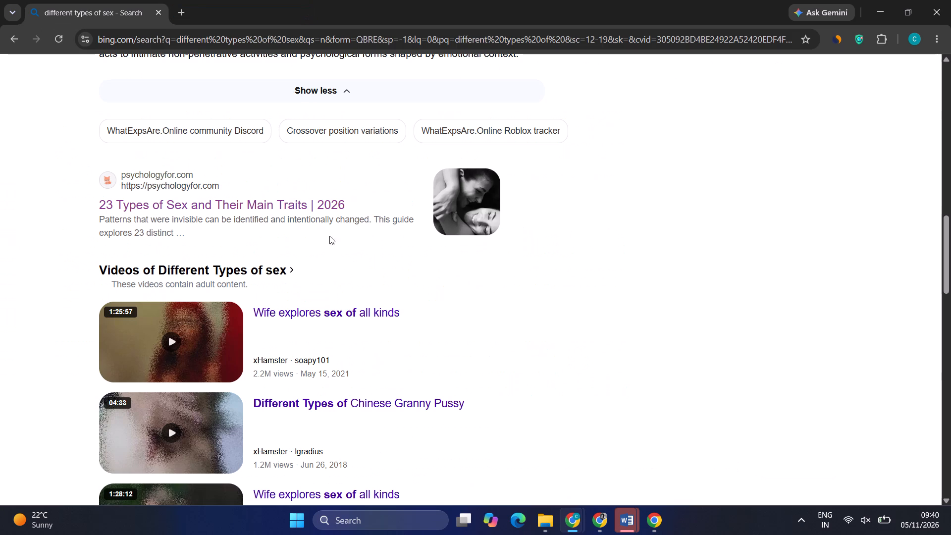
Open the themodernwomanly.com and snuggymom.com results on types of sex, and examine the themodernwomanly.com article's introduction and table of contents.
scroll(380, 359, down, 5)
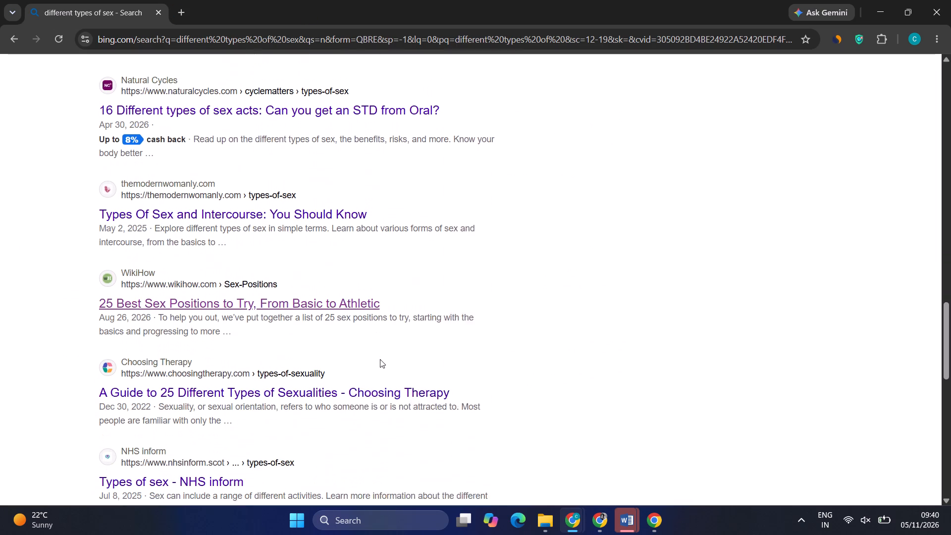
click(307, 211)
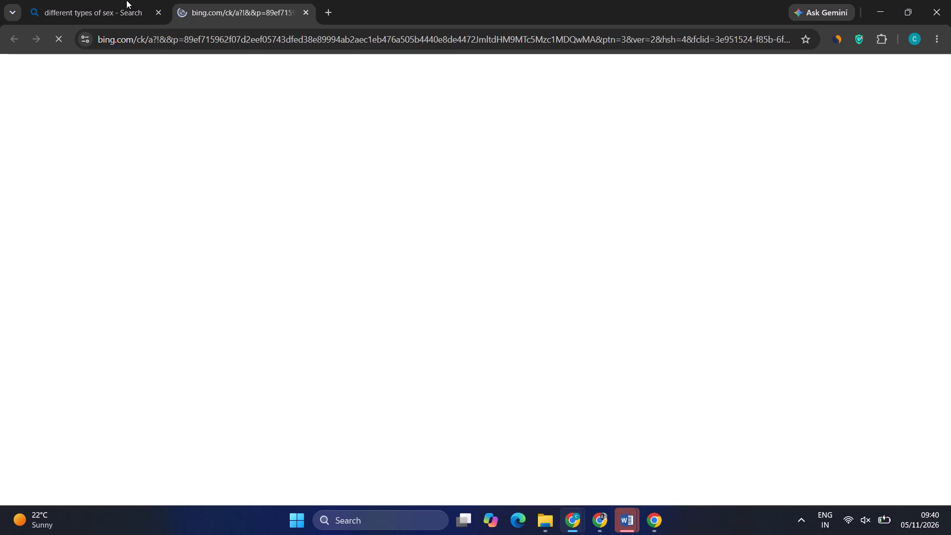
click(126, 0)
scroll(371, 305, down, 1)
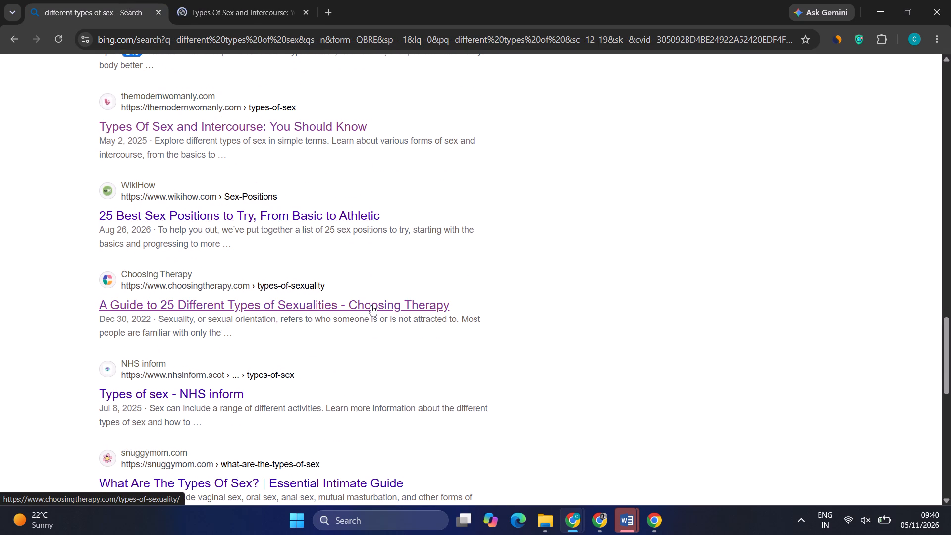
scroll(371, 305, down, 2)
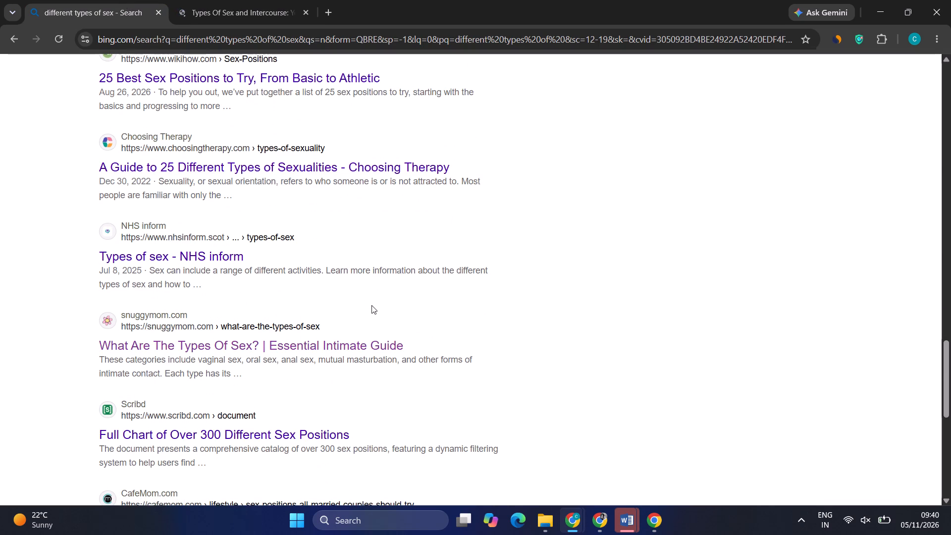
click(373, 345)
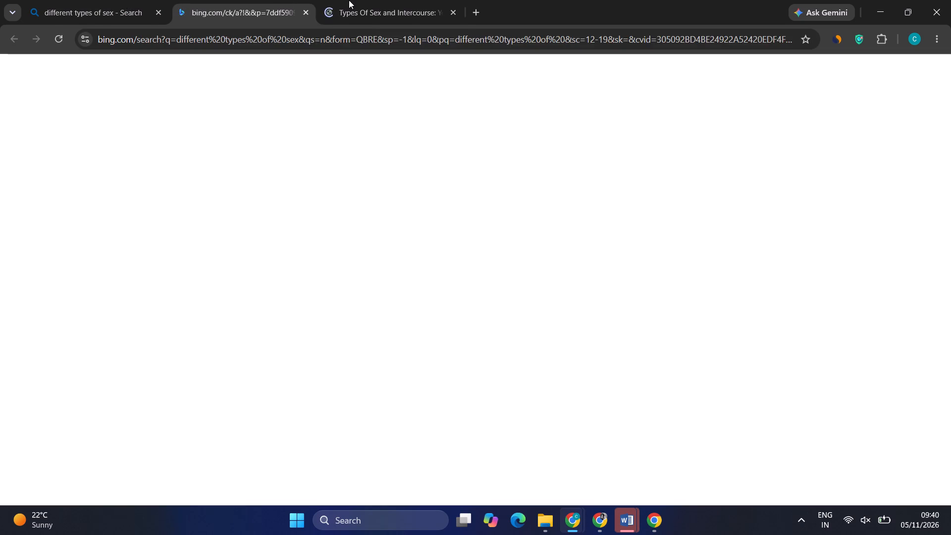
click(349, 0)
scroll(455, 247, down, 5)
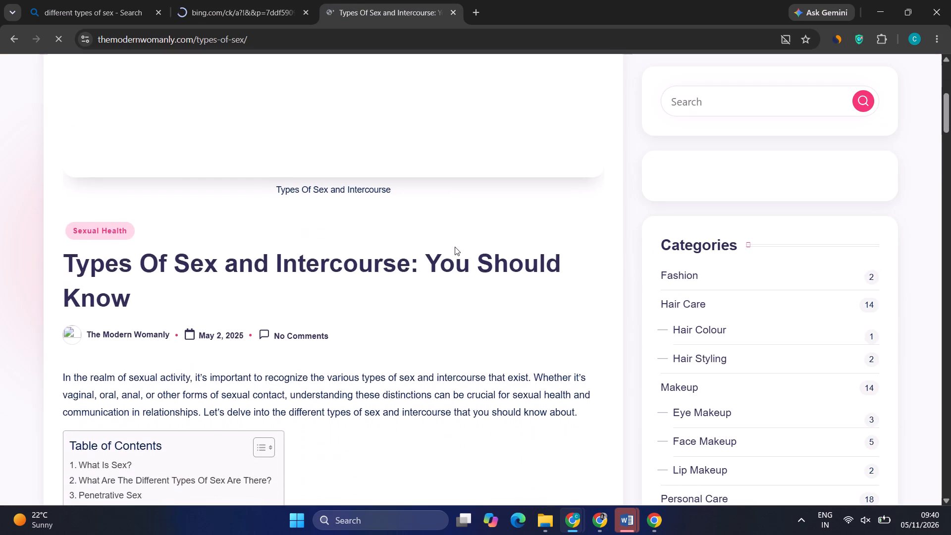
scroll(455, 247, down, 2)
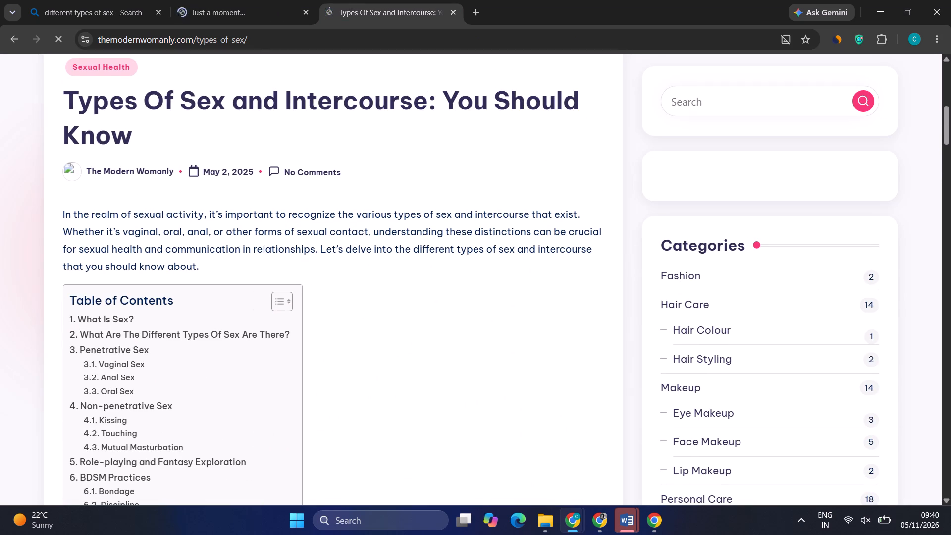
Start a line reading "Different Types of Sex" below entry 6's Bing link in the Word document.
key(alt+Tab)
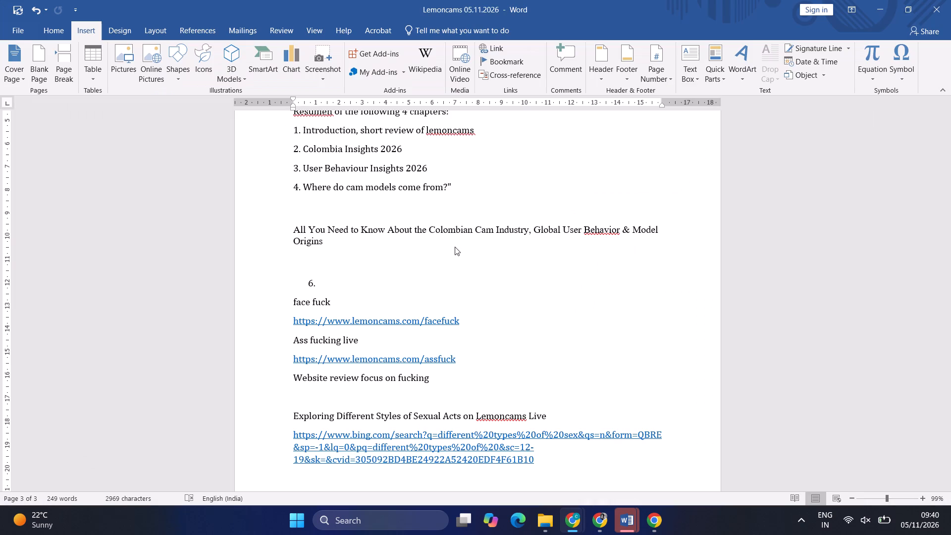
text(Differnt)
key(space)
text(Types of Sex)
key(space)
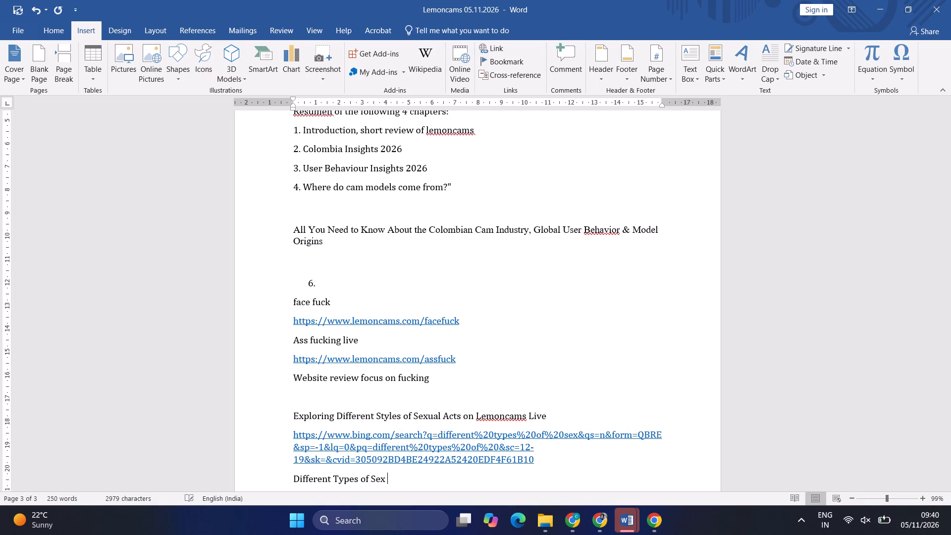
Extend the "Different Types of Sex" line below the Bing link with "Lemoncams Models Choose to Peform Live".
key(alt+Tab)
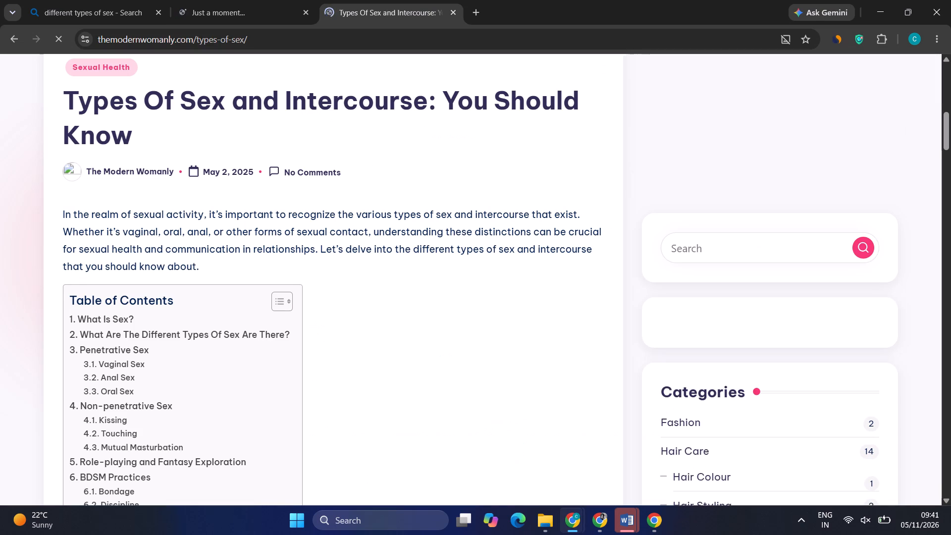